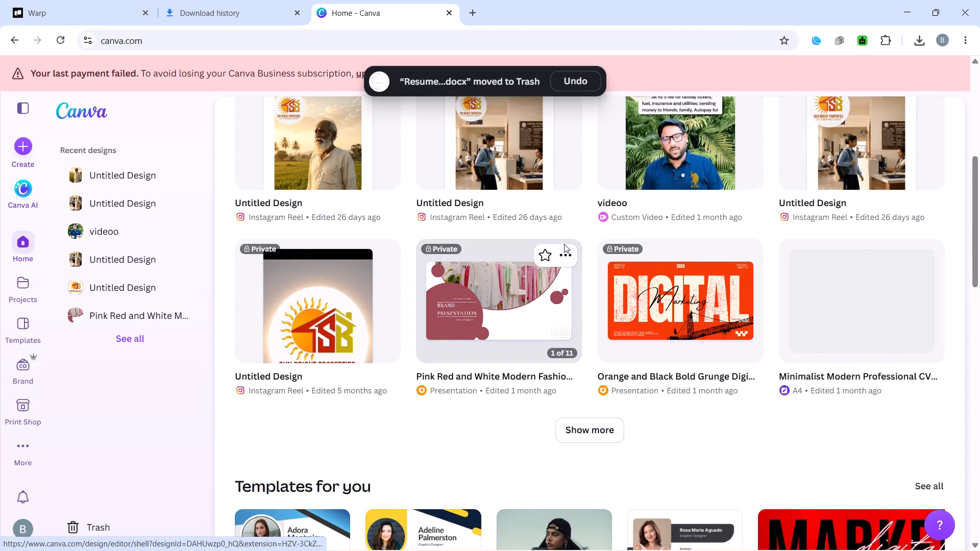
Move the Pink Red and White Modern Fashion and the Orange and Black Bold Grunge presentations to Trash.
click(568, 259)
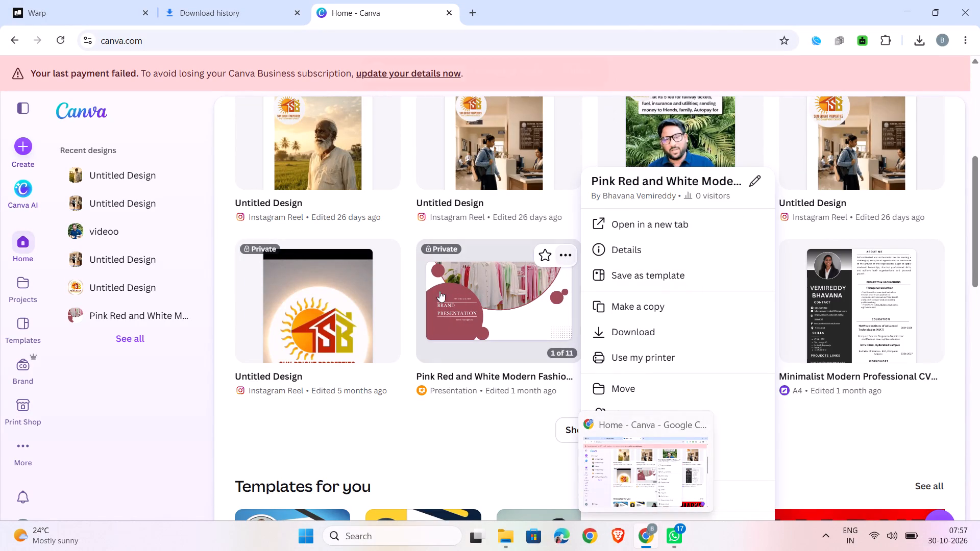
click(645, 520)
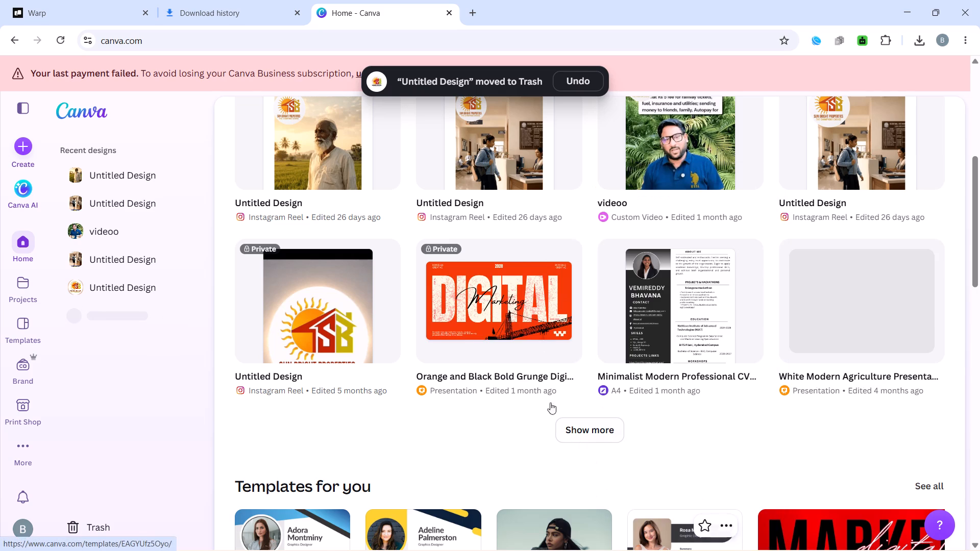
click(568, 258)
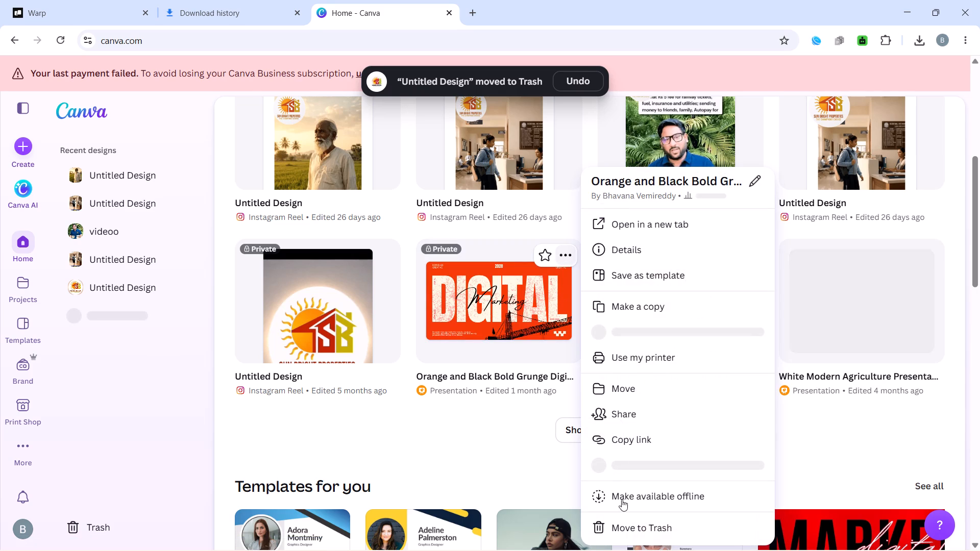
click(648, 524)
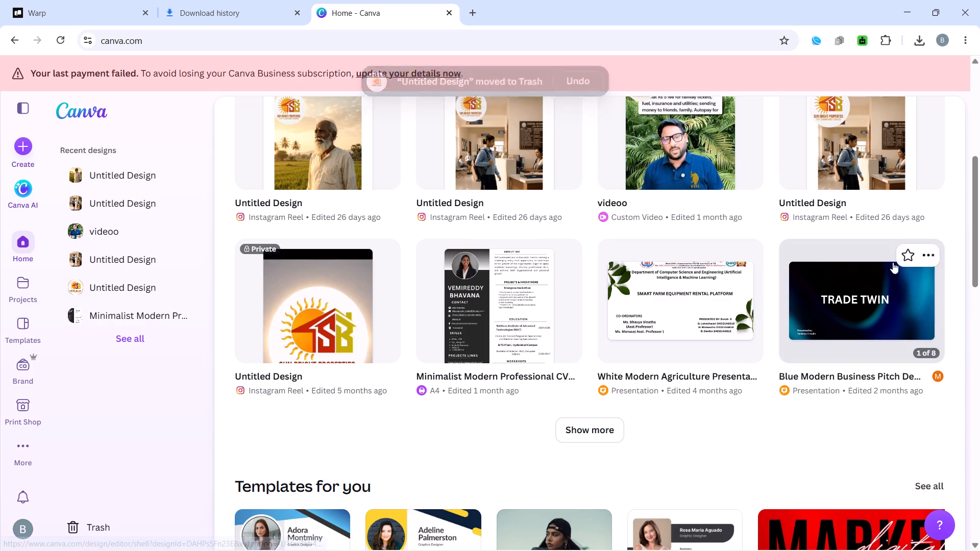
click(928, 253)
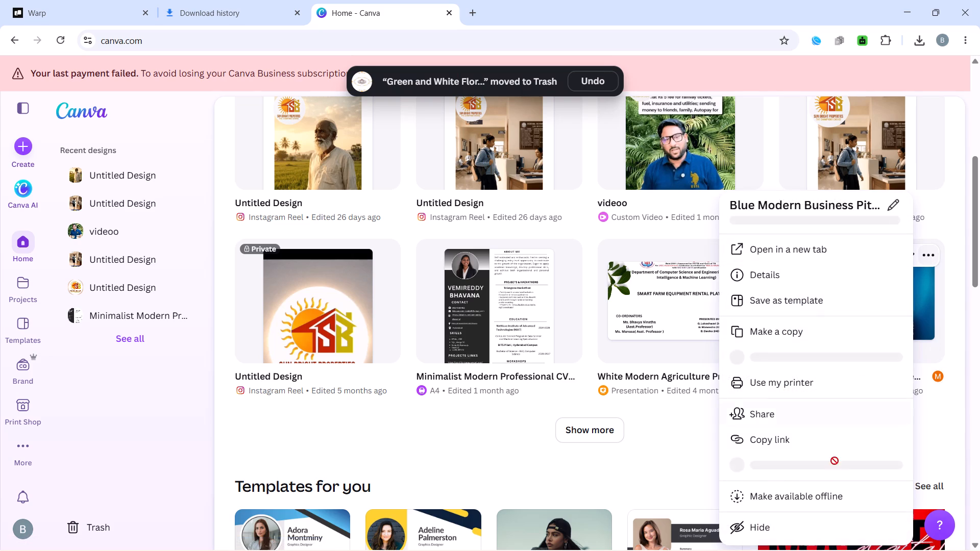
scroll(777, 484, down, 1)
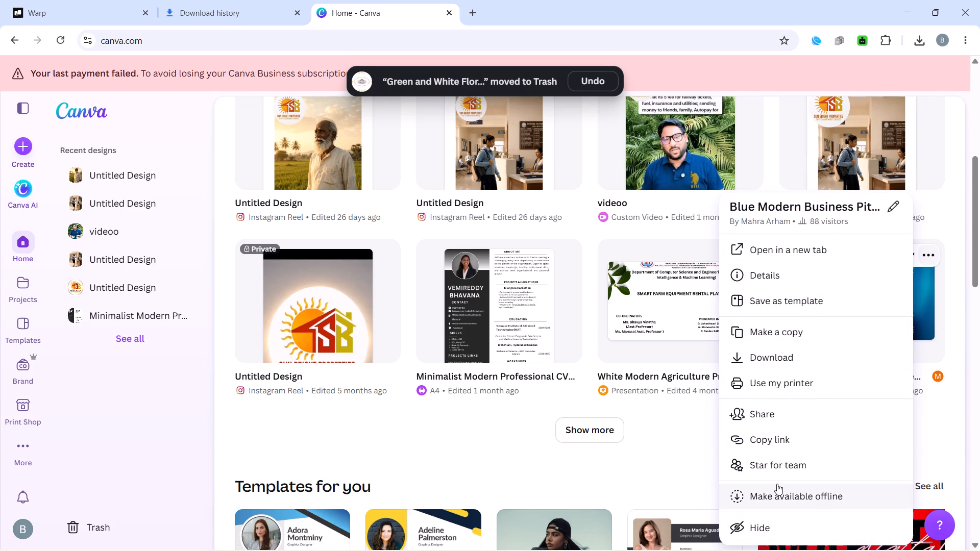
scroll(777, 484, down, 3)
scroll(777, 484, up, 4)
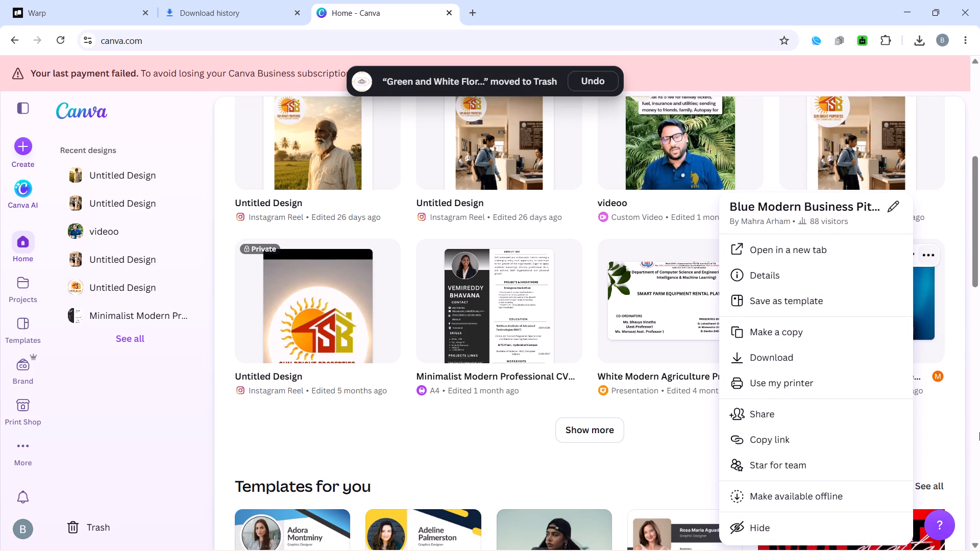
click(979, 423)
Open the Minimalist Modern Professional CV Resume design for editing.
scroll(525, 263, up, 2)
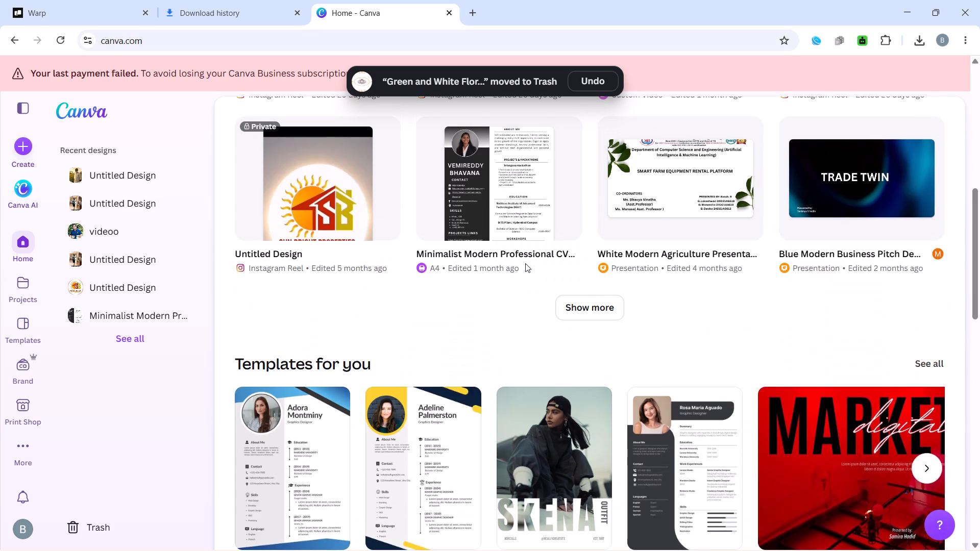
scroll(525, 263, up, 4)
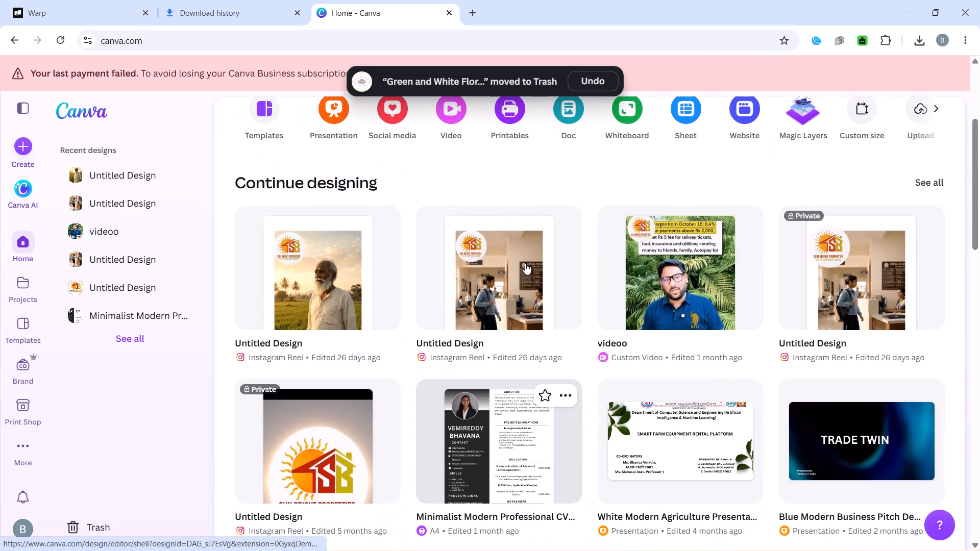
double_click(490, 435)
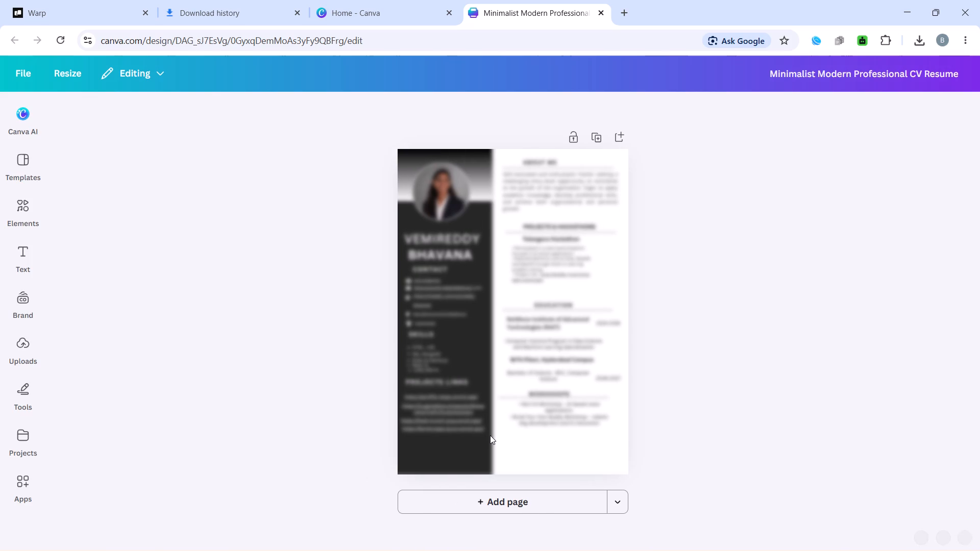
In File Explorer's Downloads folder, delete the MP4 videos 1 to 5 and gemini_generated_video_606b22ea.
click(505, 537)
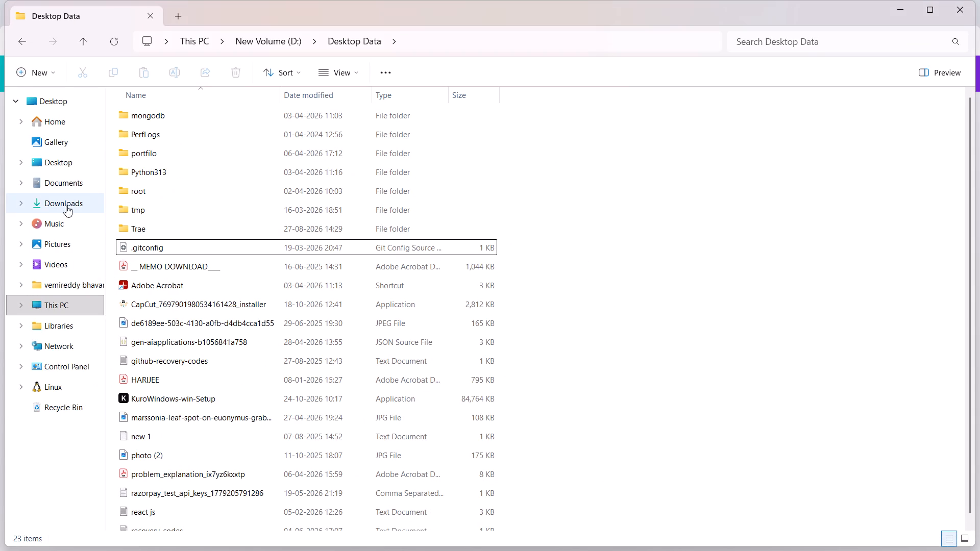
click(58, 203)
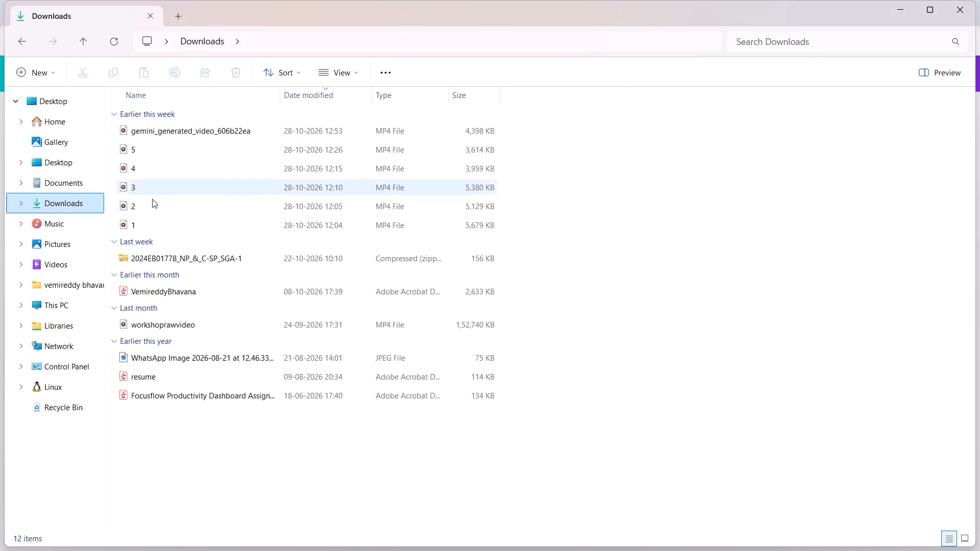
click(134, 227)
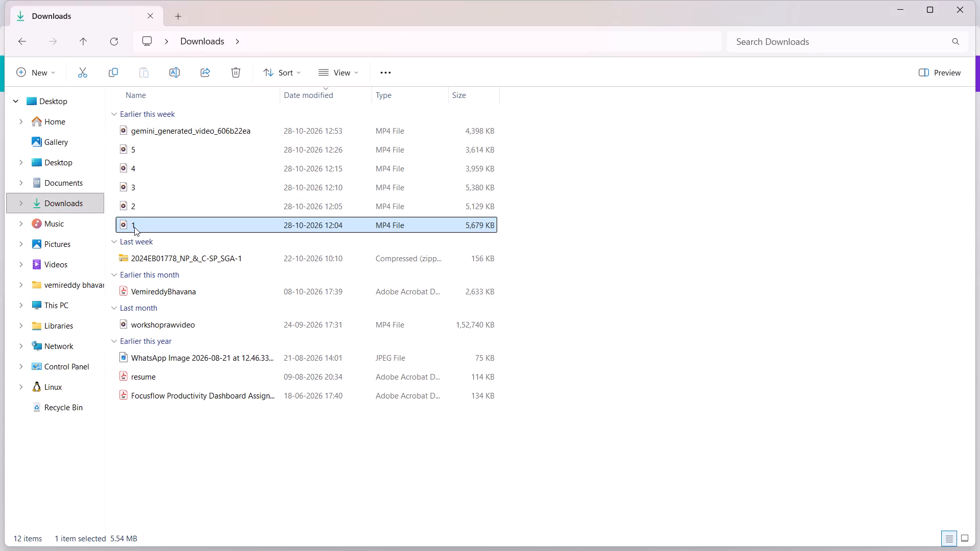
key(ctrl+shift+Up)
key(ctrl+shift+Up)
key(ctrl+shift+Up)
key(ctrl+shift+Up)
key(ctrl+shift+Up)
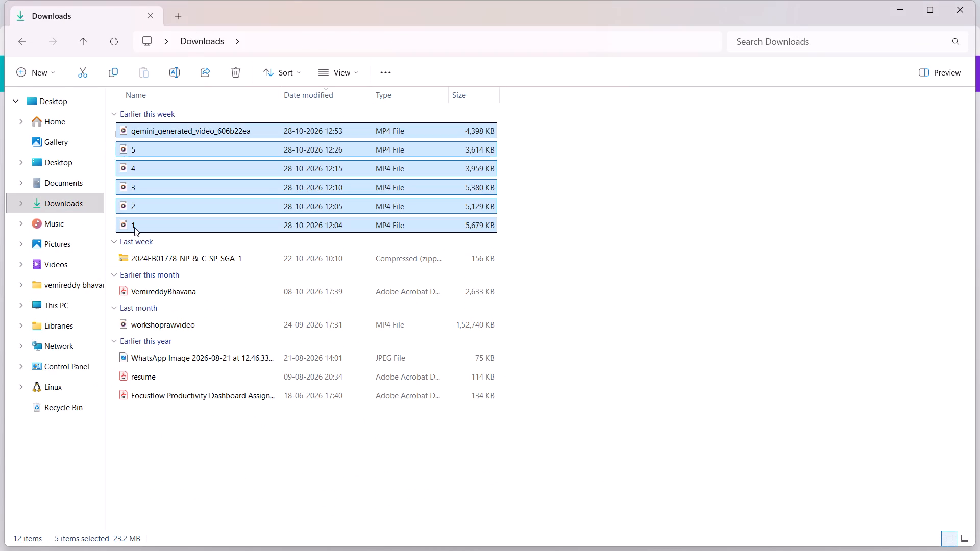
click(237, 69)
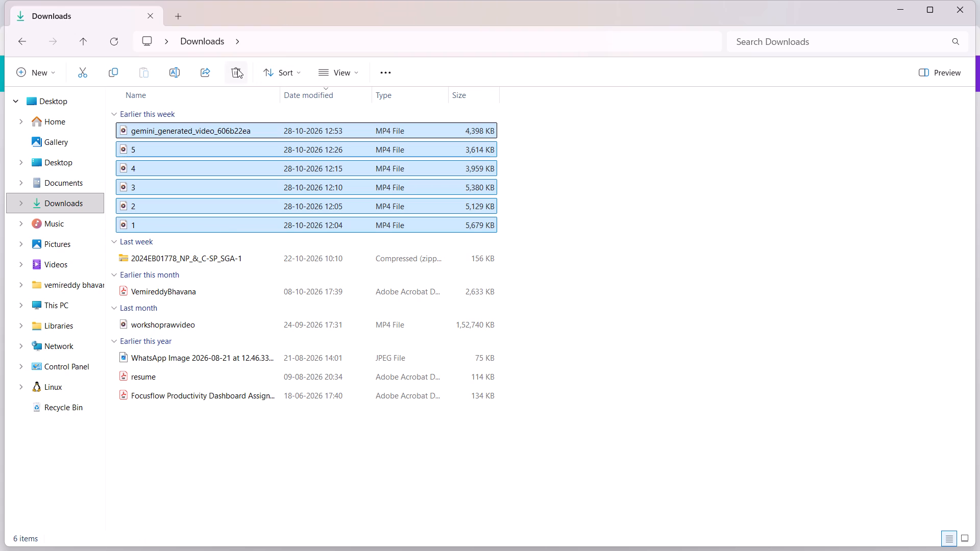
Open the resume PDF from Downloads in Adobe Acrobat and look through its projects, skills and education sections.
double_click(159, 246)
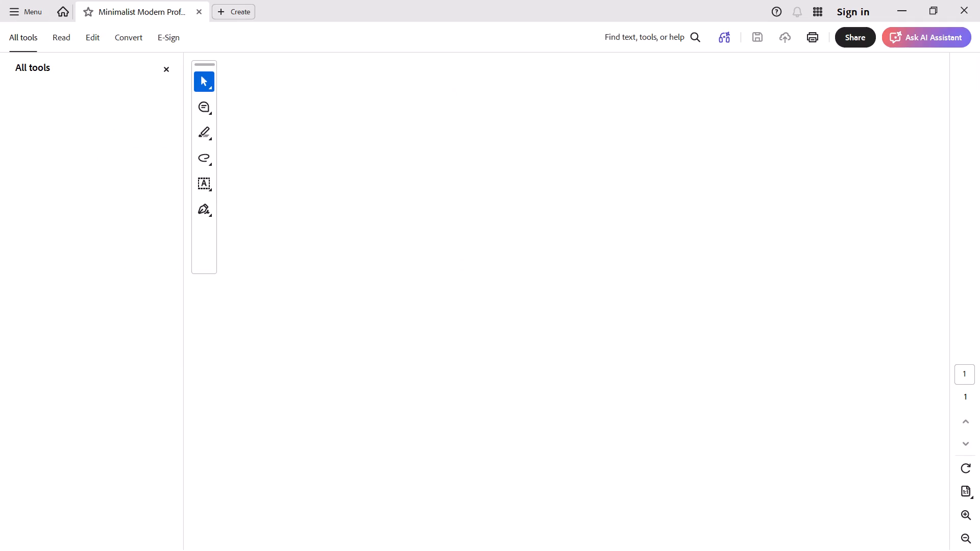
scroll(467, 342, down, 4)
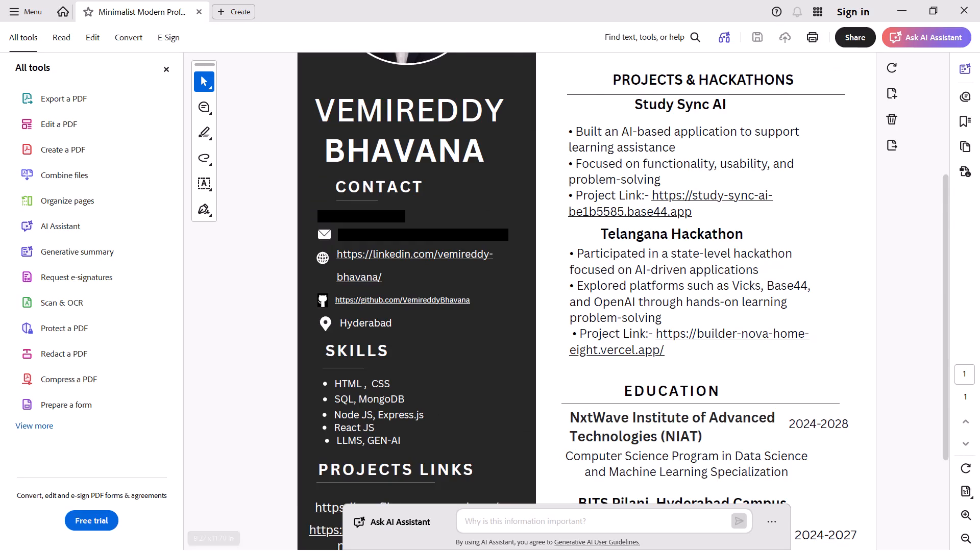
scroll(445, 364, down, 3)
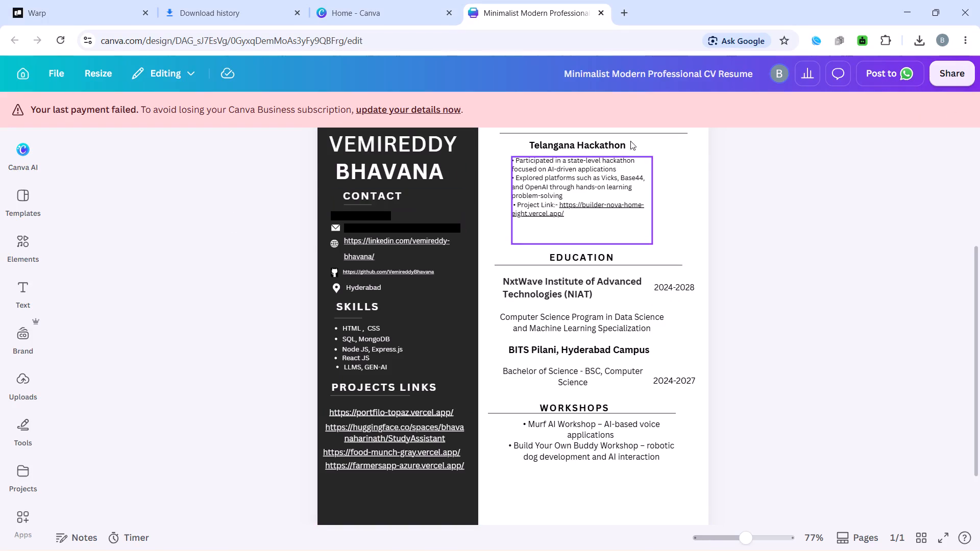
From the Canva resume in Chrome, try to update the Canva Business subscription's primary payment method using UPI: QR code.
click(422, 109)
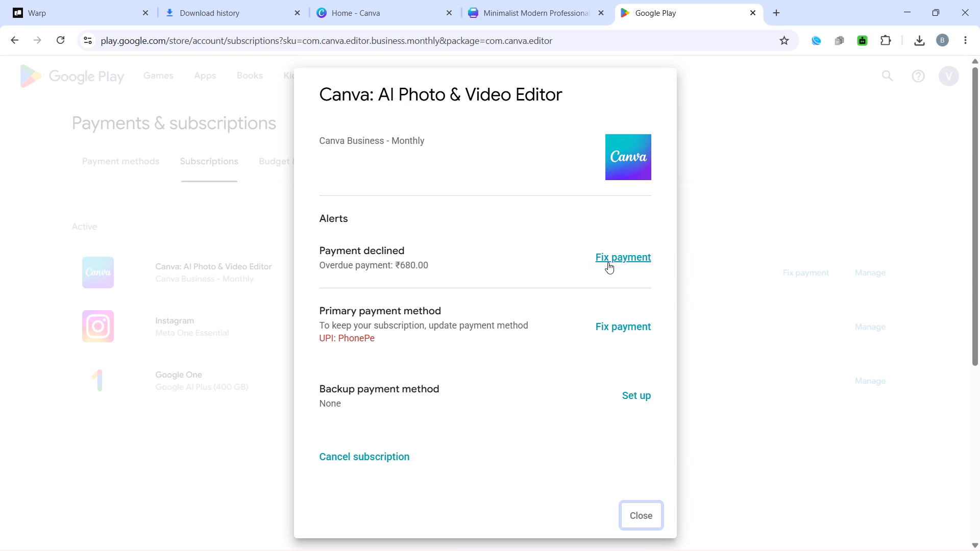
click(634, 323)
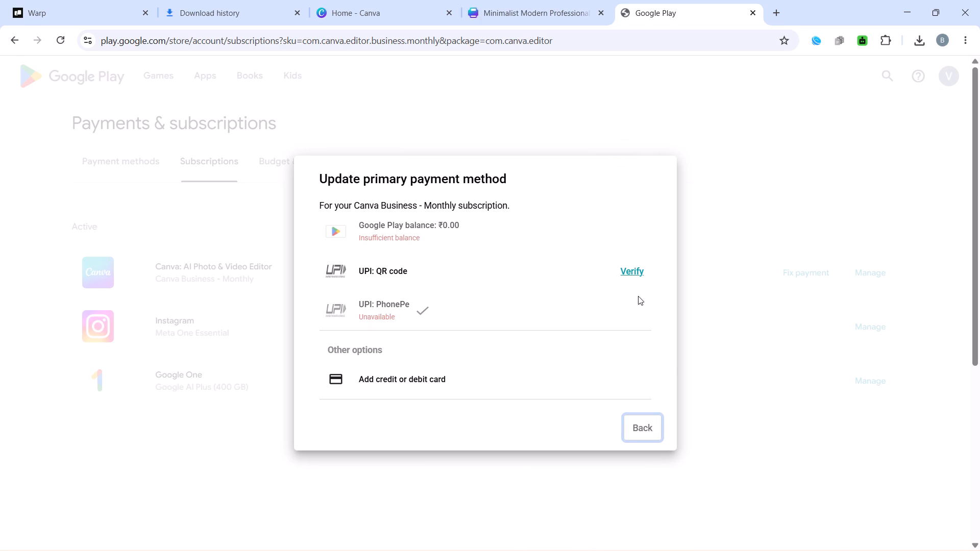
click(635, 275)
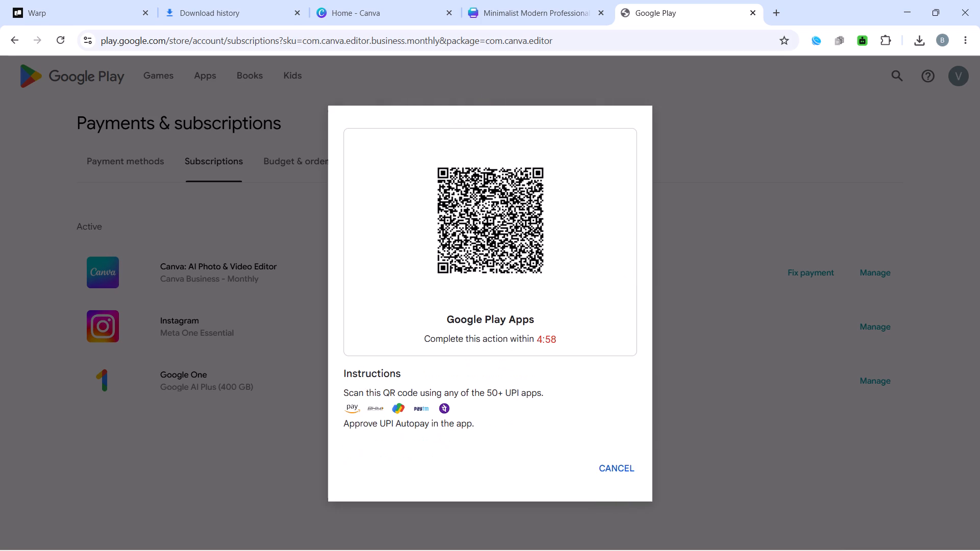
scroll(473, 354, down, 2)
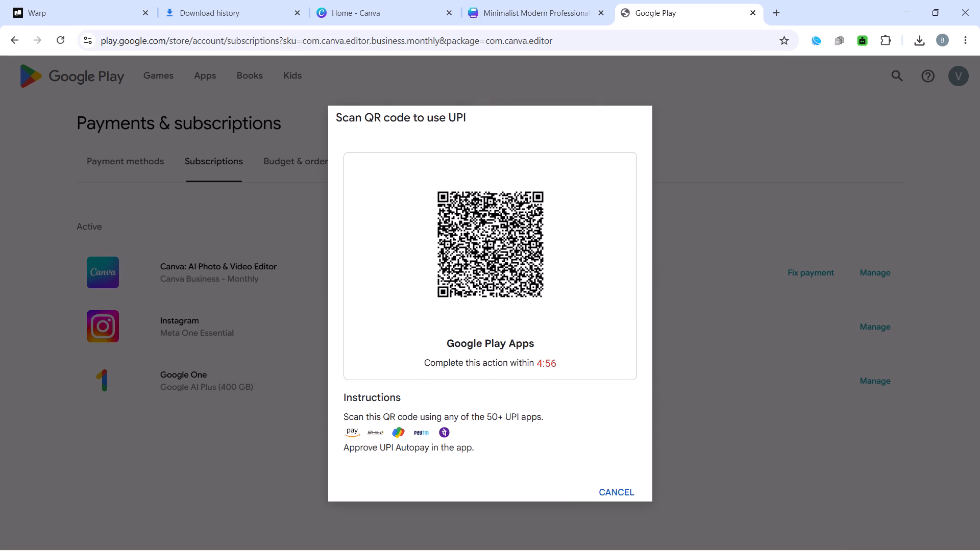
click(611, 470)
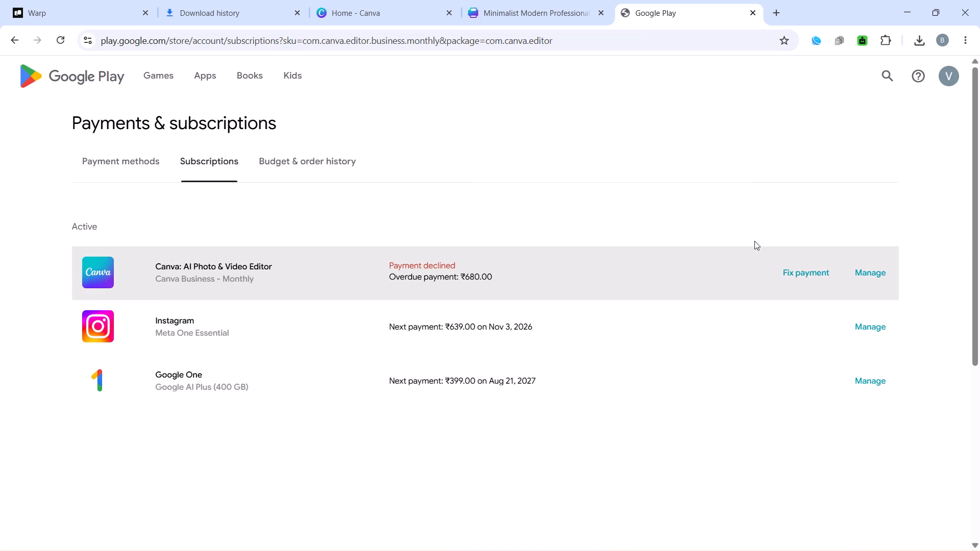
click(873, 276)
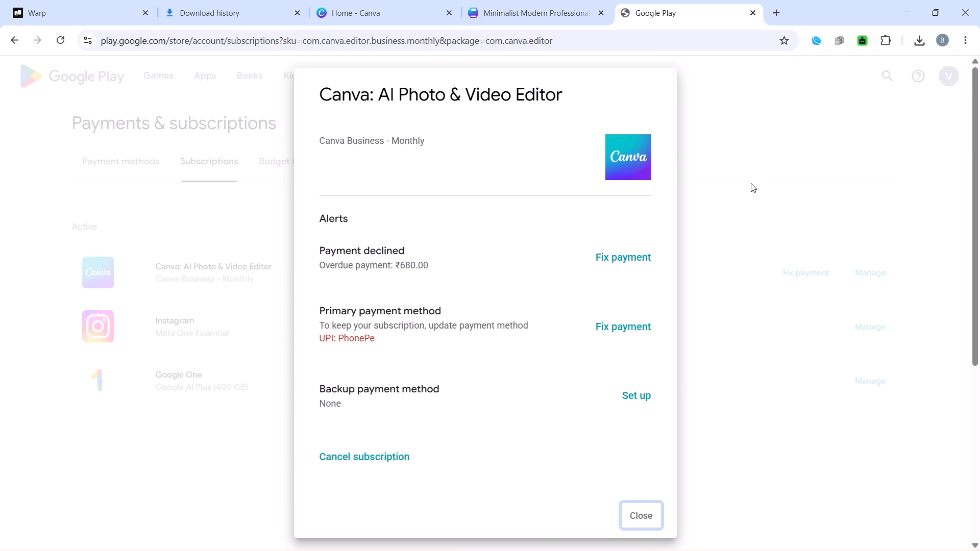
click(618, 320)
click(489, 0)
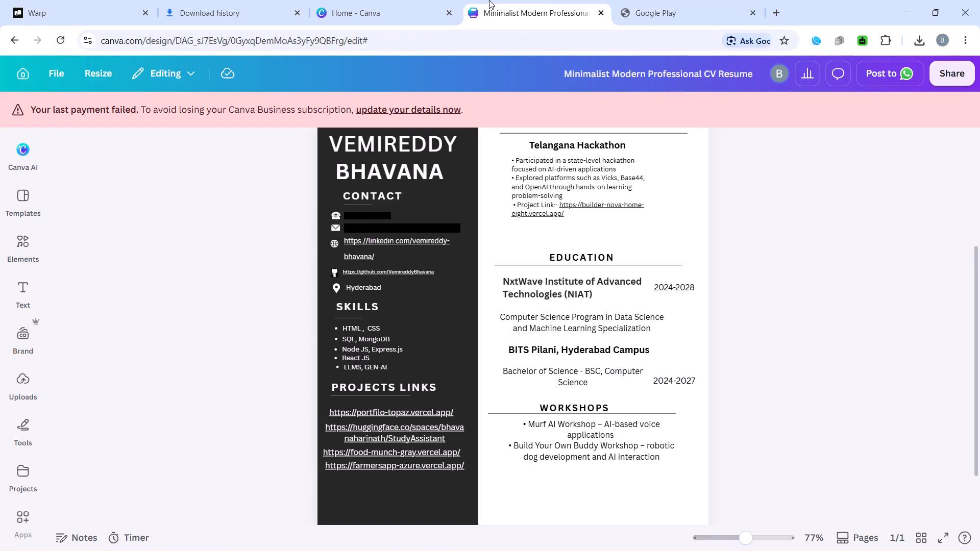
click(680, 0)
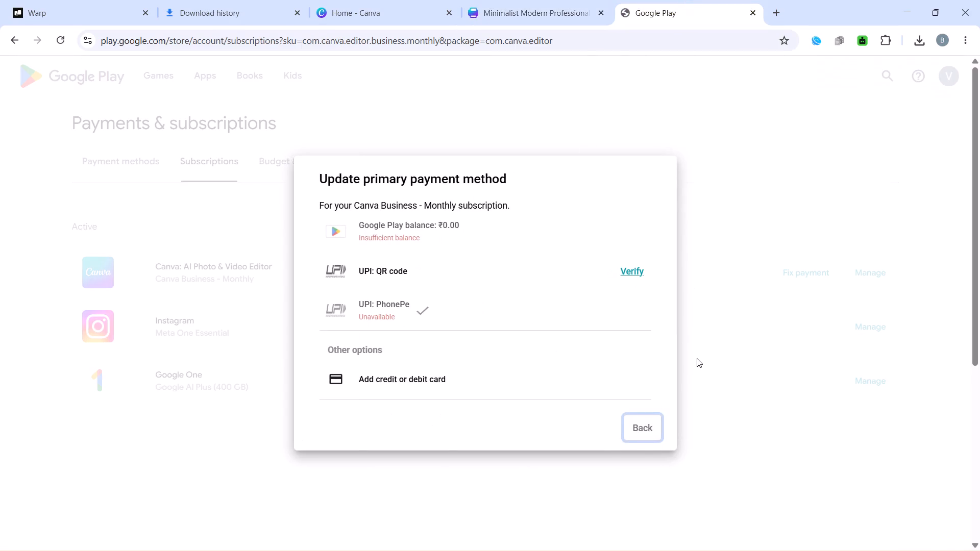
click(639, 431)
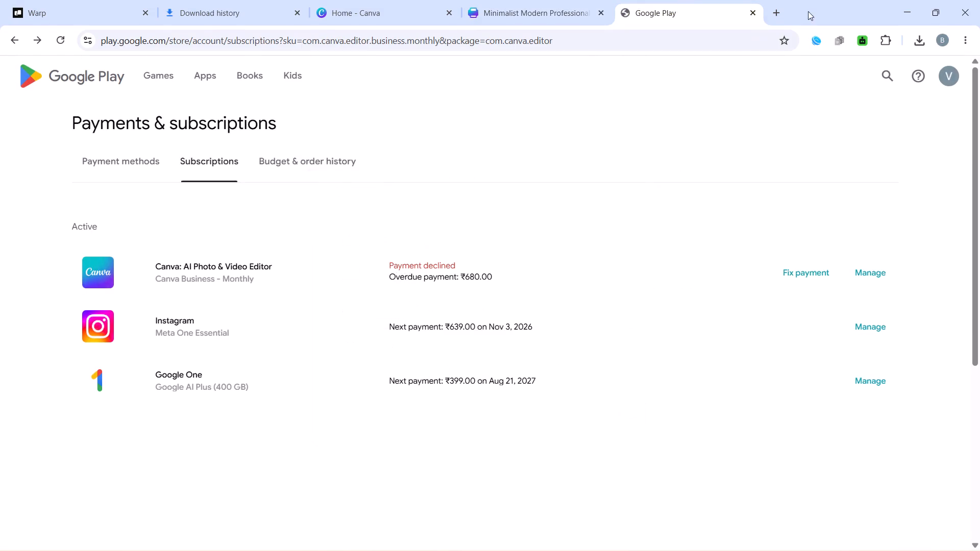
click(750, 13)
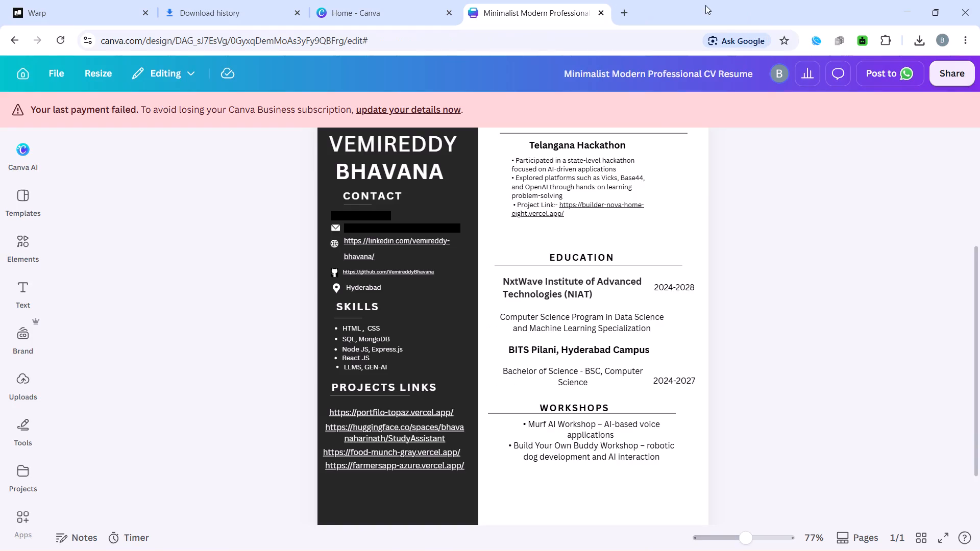
Copy the Study Sync AI project heading, its bullet points and project link from the resume PDF in Adobe Acrobat.
scroll(621, 197, up, 1)
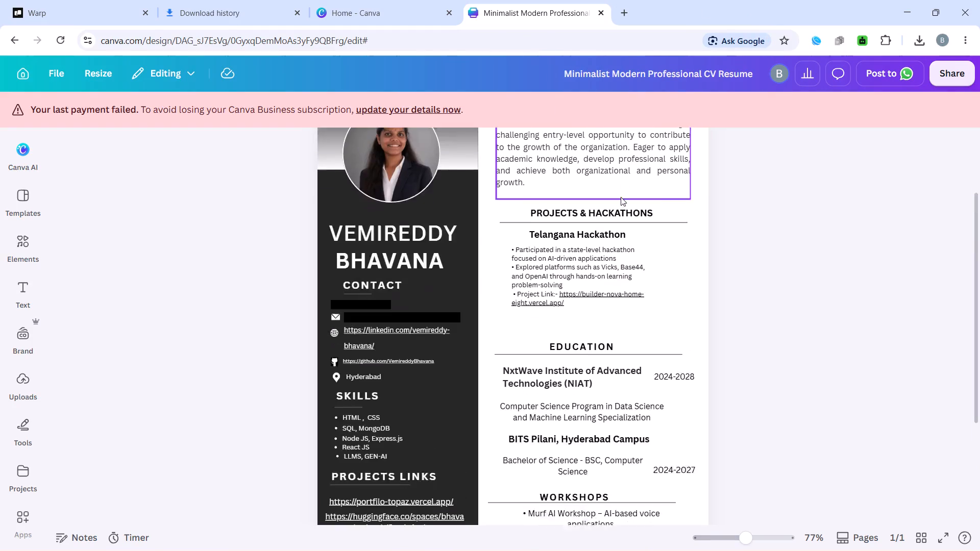
scroll(621, 197, up, 2)
scroll(621, 197, down, 2)
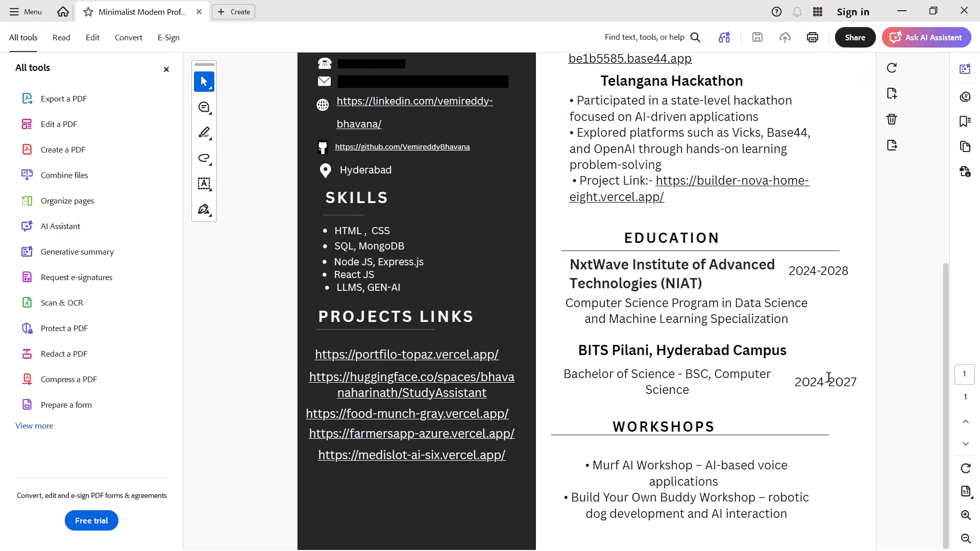
scroll(650, 195, up, 3)
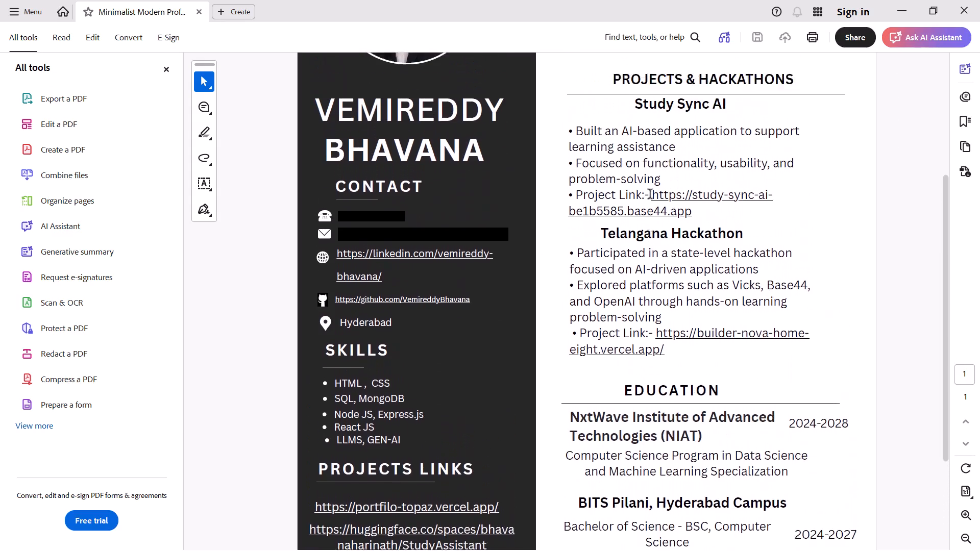
scroll(650, 195, up, 3)
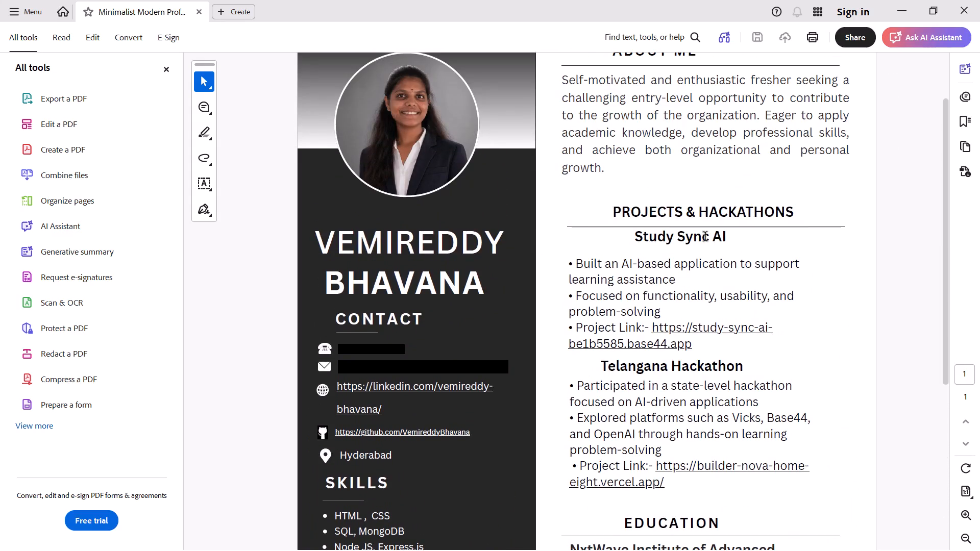
drag(636, 239, 724, 343)
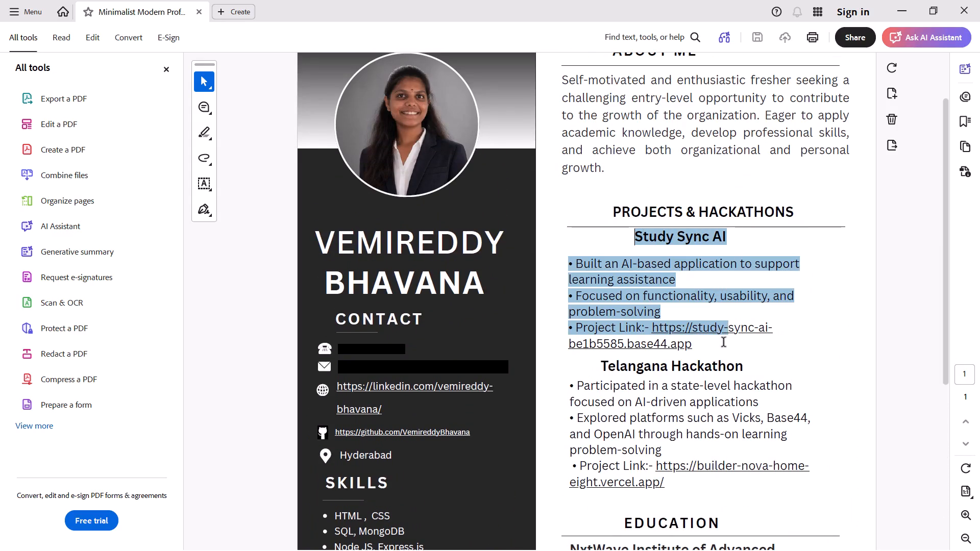
drag(724, 343, 704, 345)
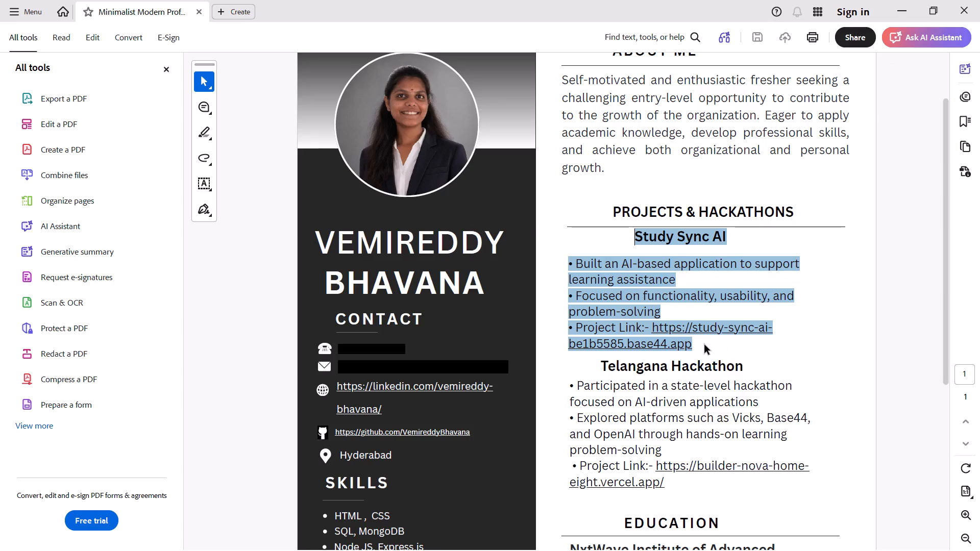
key(ctrl+c)
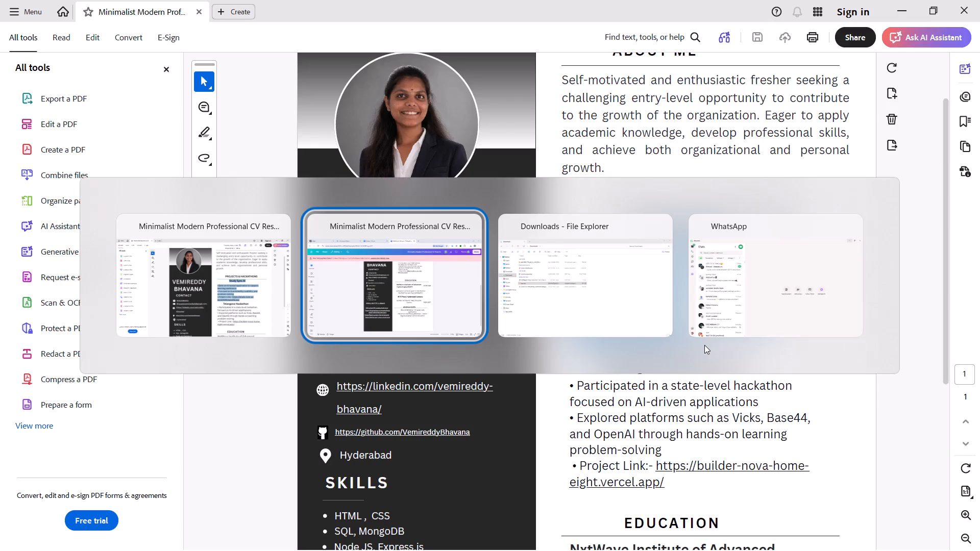
In the Canva resume in Chrome, move the Telangana Hackathon description and heading down to free space under Projects & Hackathons.
scroll(595, 196, up, 1)
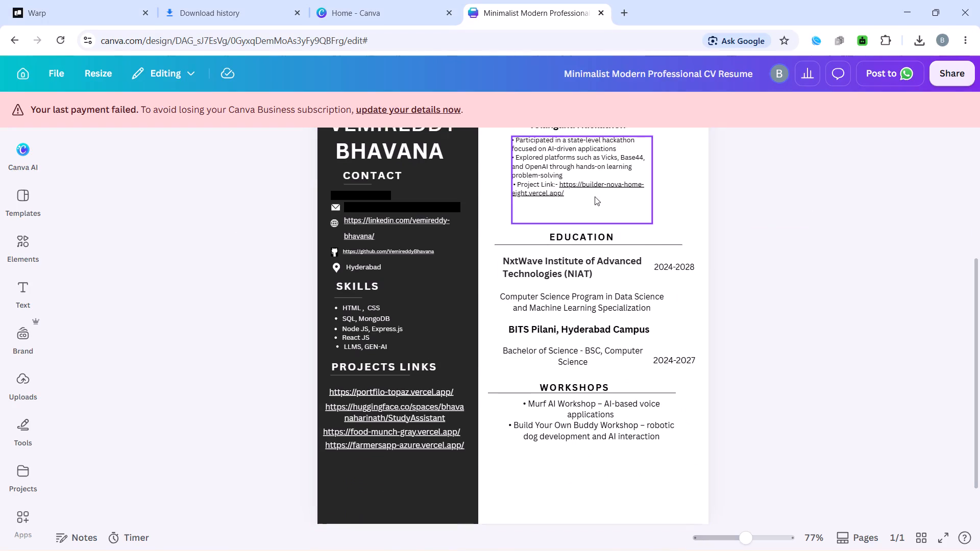
scroll(595, 196, up, 1)
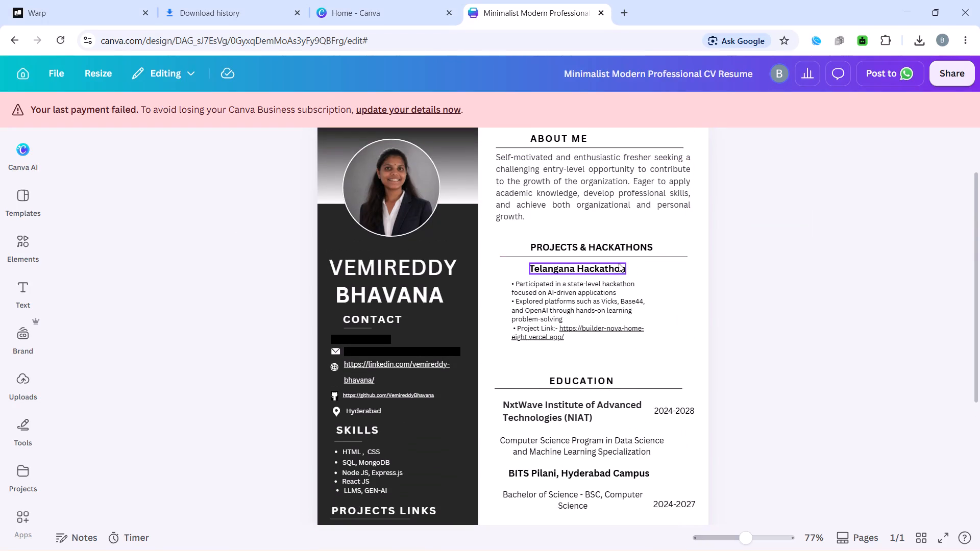
click(618, 267)
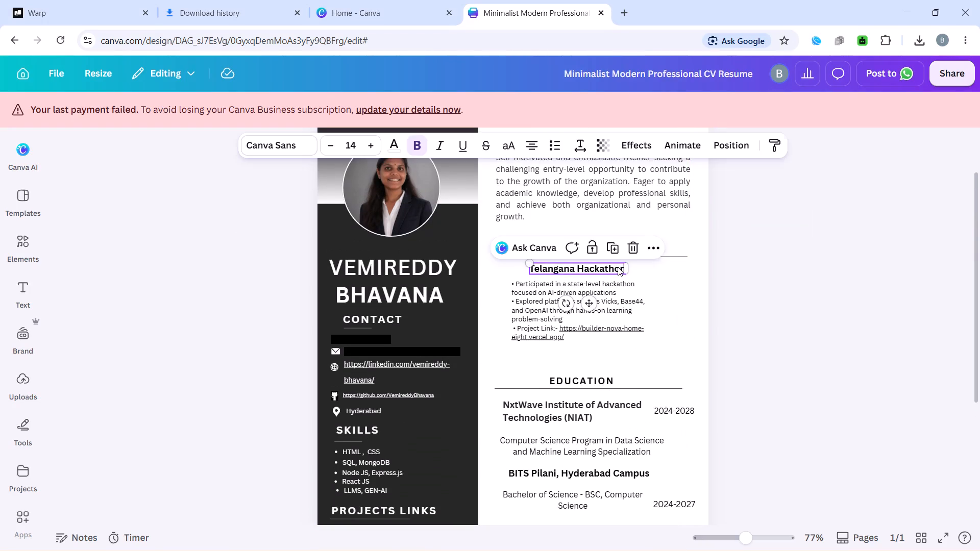
click(689, 255)
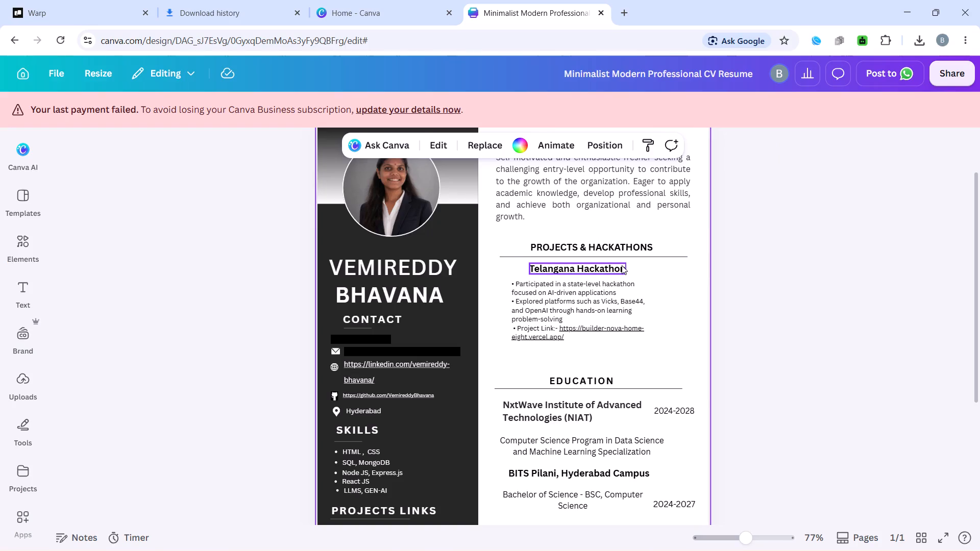
click(622, 265)
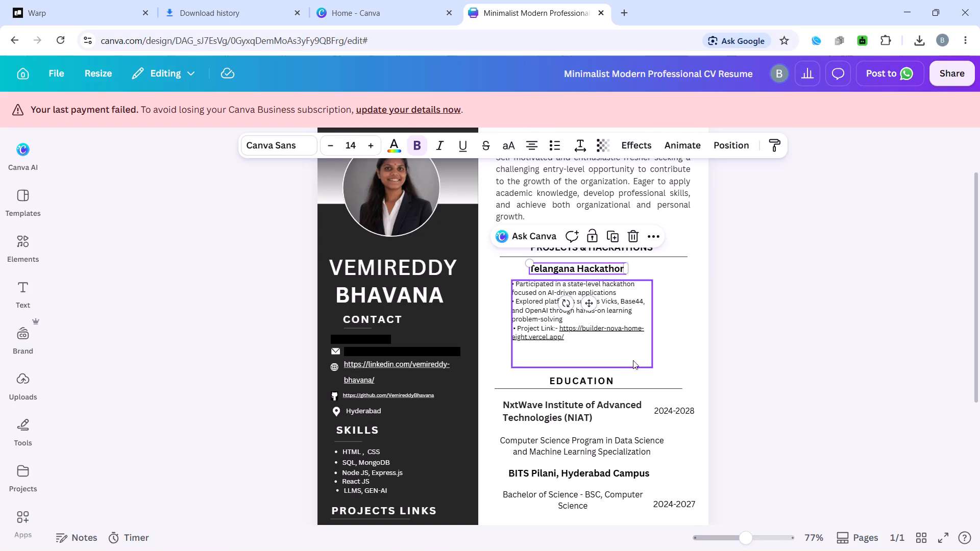
click(572, 315)
drag(572, 315, 572, 341)
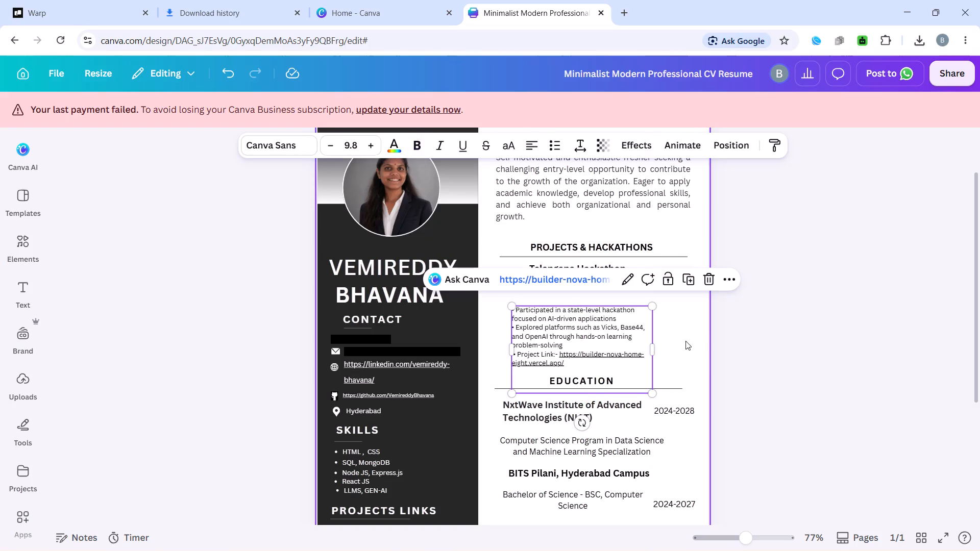
click(689, 342)
drag(580, 266, 573, 289)
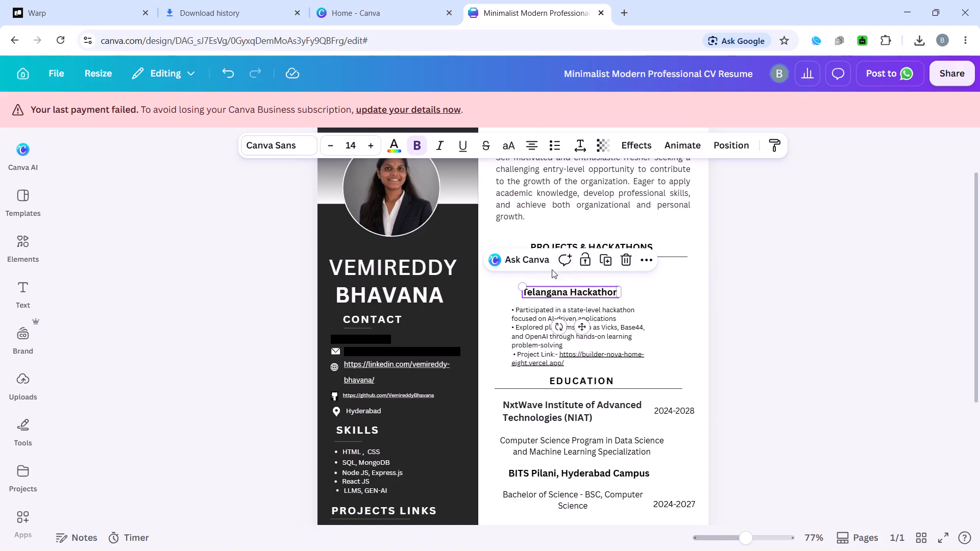
click(543, 278)
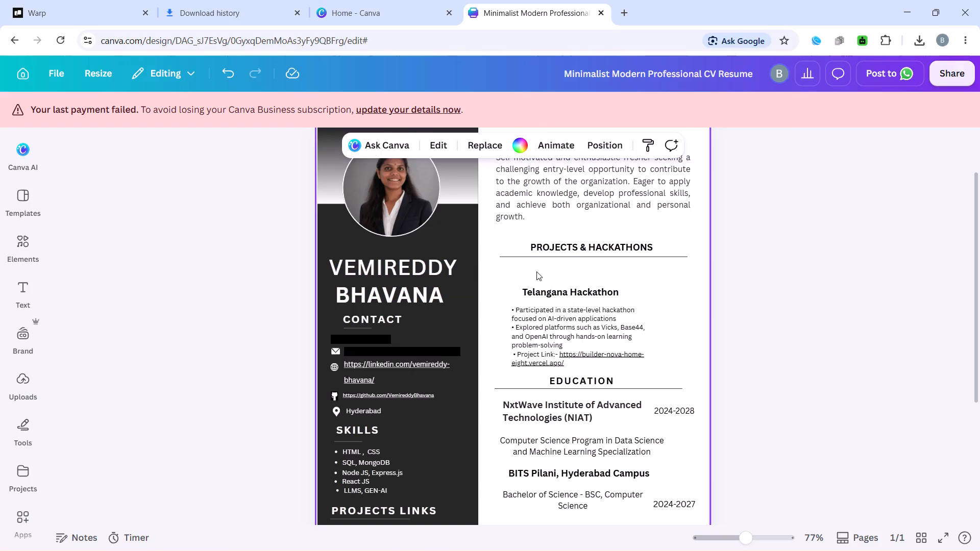
Paste the copied Study Sync AI text into the resume and place it below the Projects & Hackathons divider line.
key(ctrl+v)
ctrl+click(536, 271)
drag(510, 330, 558, 288)
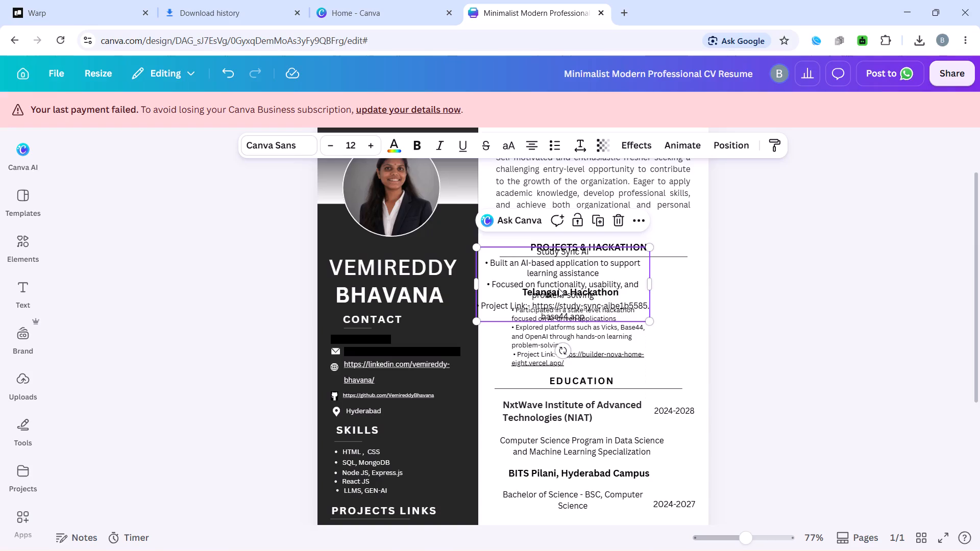
drag(560, 276, 568, 303)
click(799, 273)
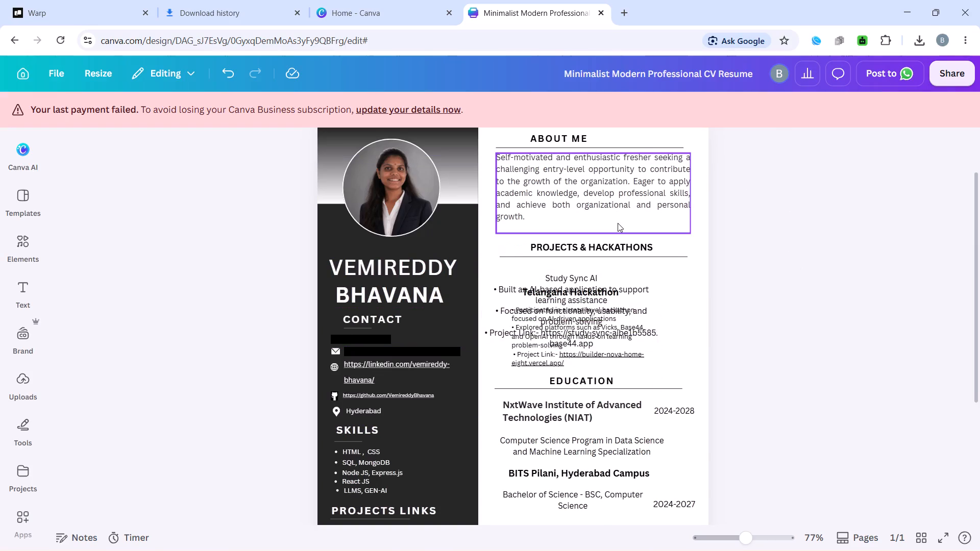
Move the Projects & Hackathons heading and its divider line up, close beneath the About Me paragraph.
scroll(618, 223, up, 2)
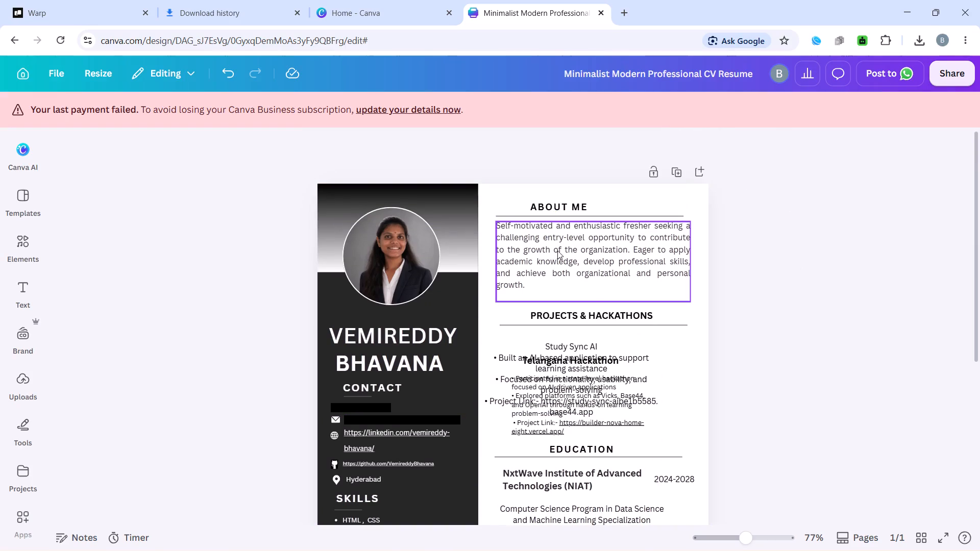
drag(567, 318, 558, 305)
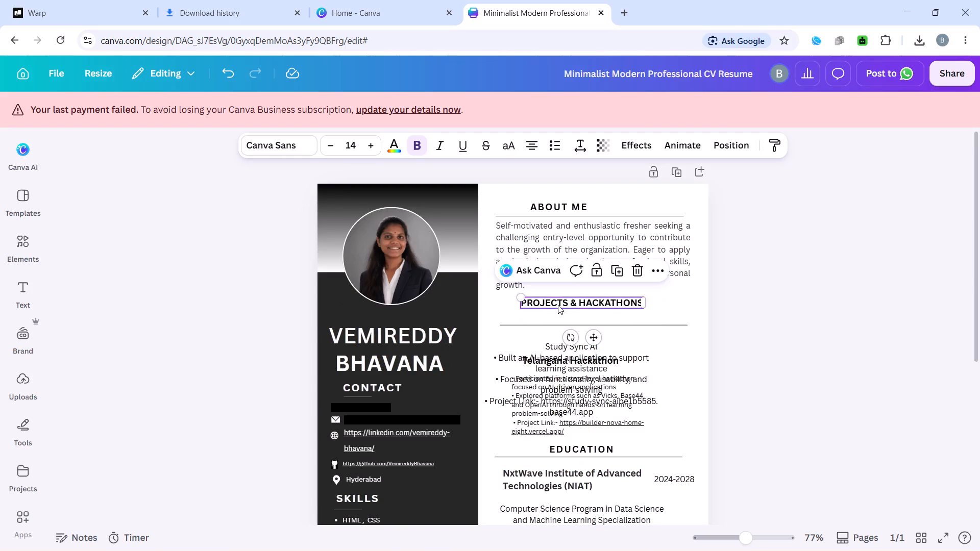
click(768, 356)
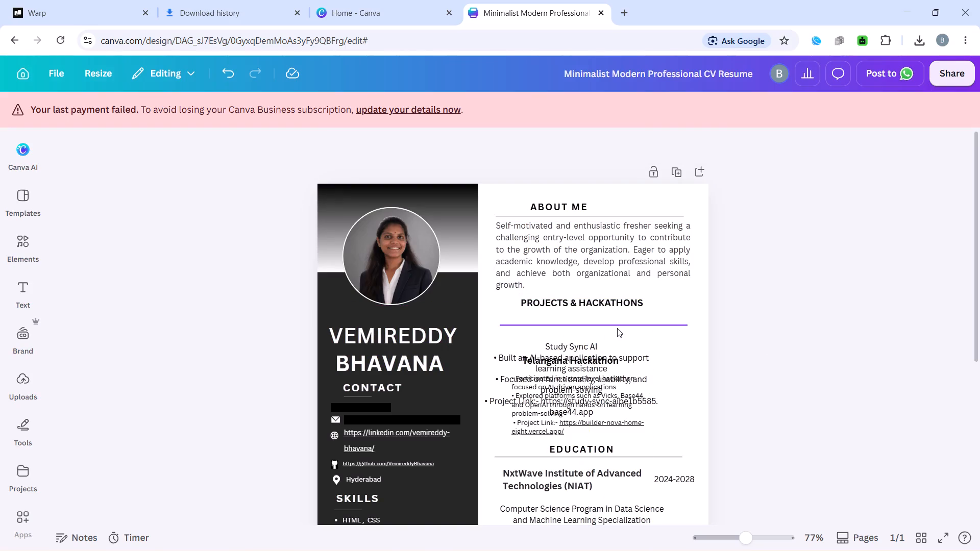
drag(617, 328, 612, 317)
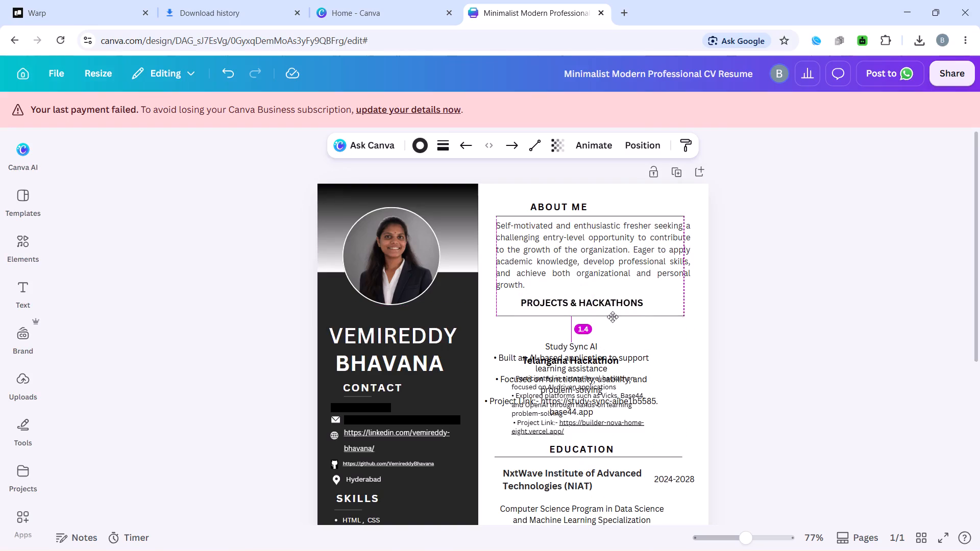
drag(612, 317, 612, 314)
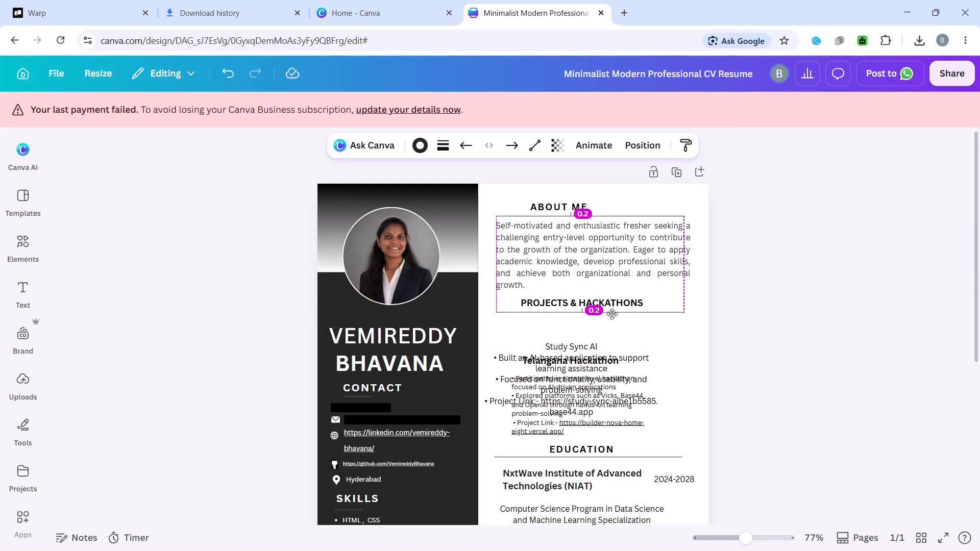
drag(612, 314, 611, 314)
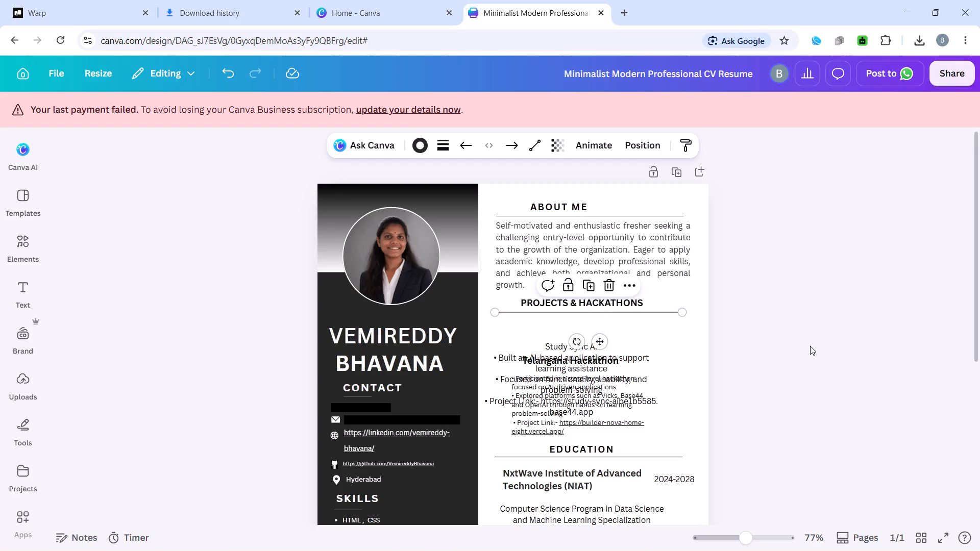
click(810, 346)
Move the Study Sync AI text block up directly under the Projects & Hackathons divider, nudging that line closer to its heading.
drag(588, 392, 588, 382)
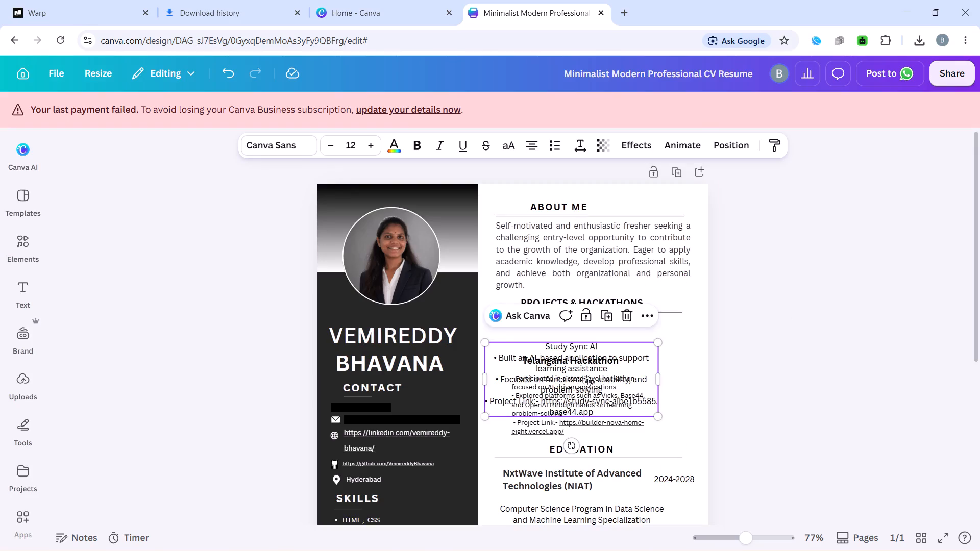
drag(588, 382, 600, 365)
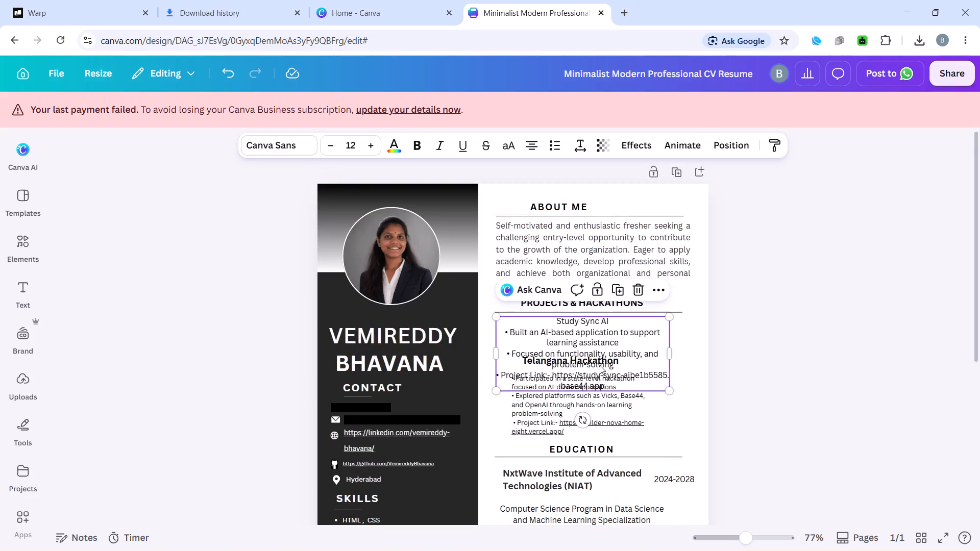
click(842, 419)
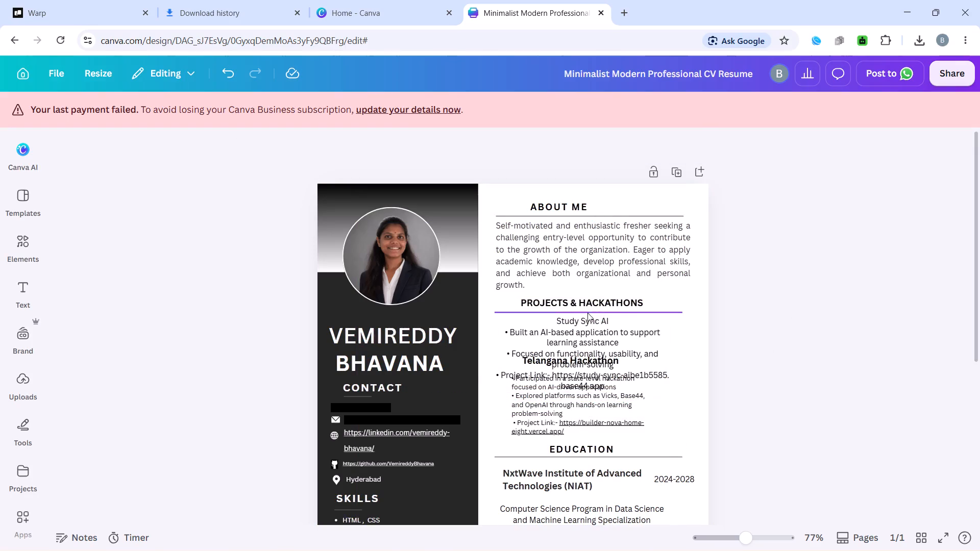
click(646, 313)
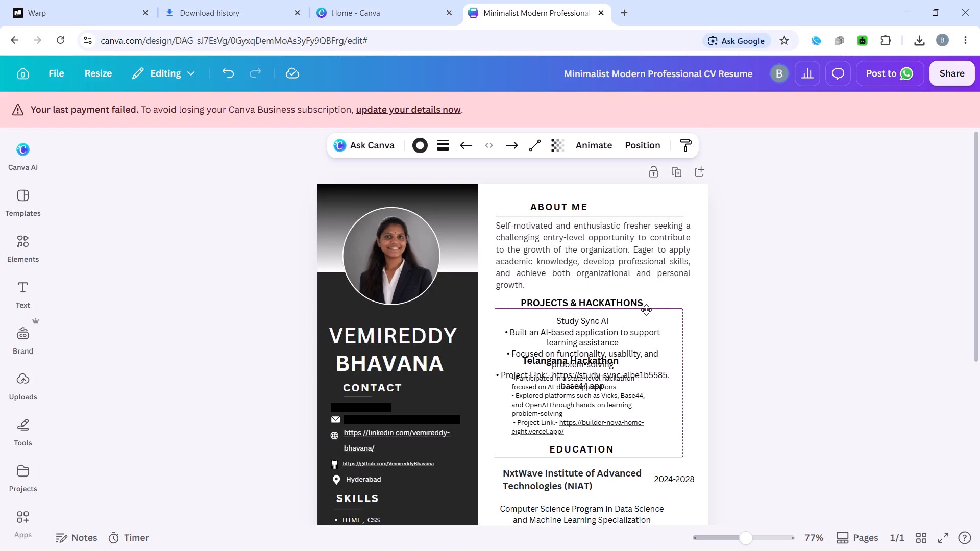
click(761, 411)
click(566, 332)
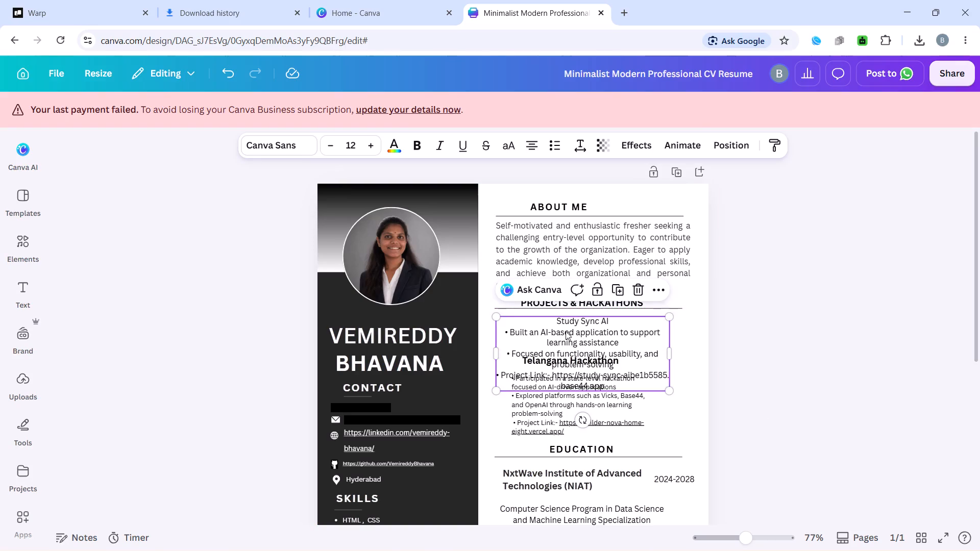
click(764, 434)
Move the bullet text about the Murf AI and Build Your Own Buddy workshops down toward the page's bottom edge.
scroll(608, 453, down, 3)
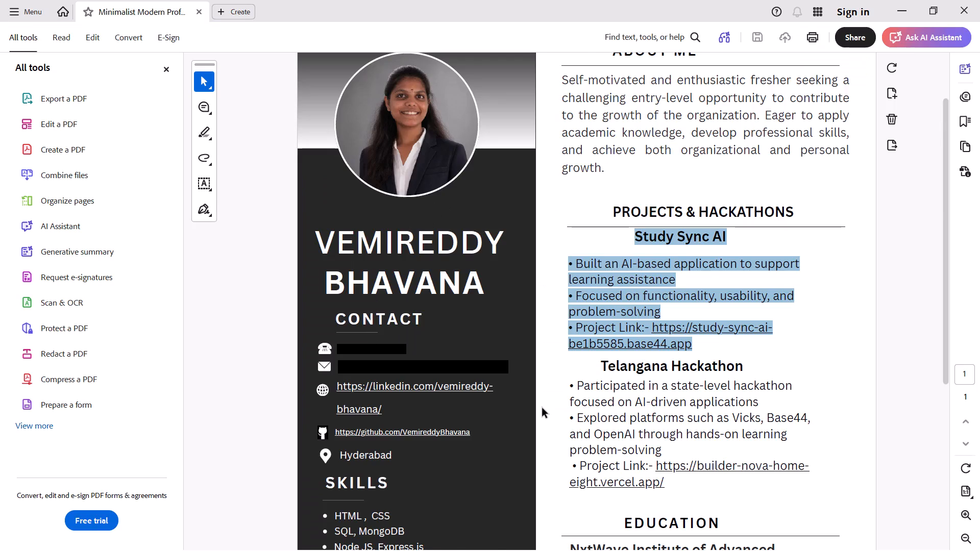
scroll(542, 408, down, 2)
scroll(689, 428, down, 5)
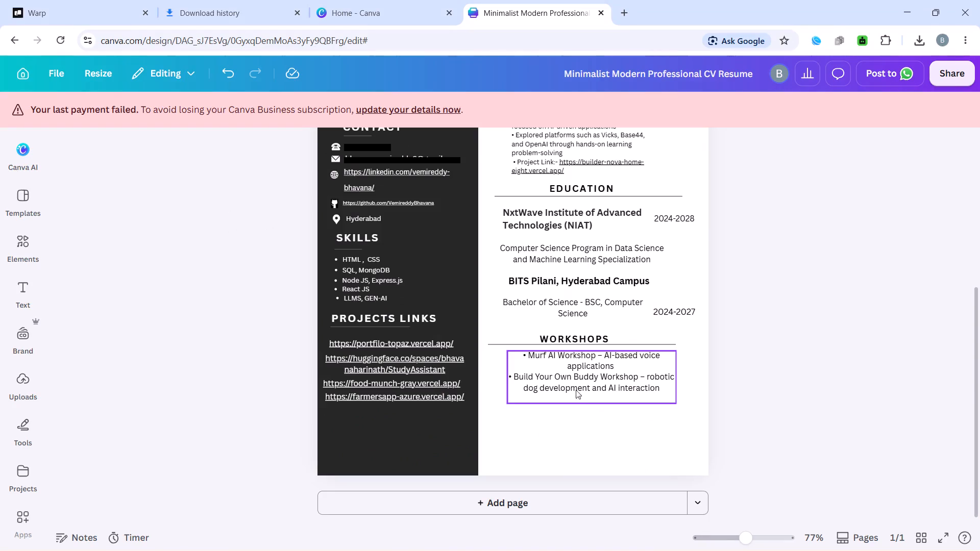
drag(573, 370, 570, 424)
click(830, 390)
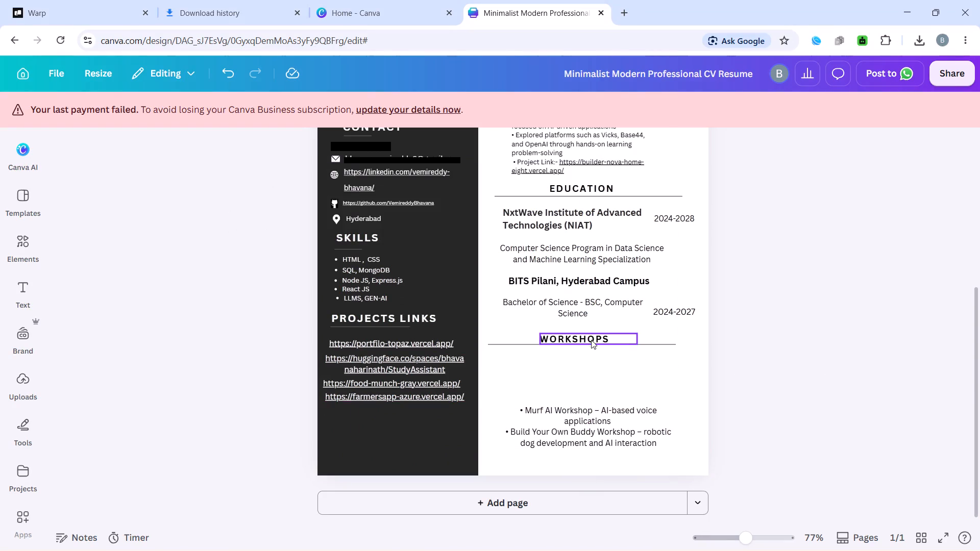
Move the Workshops heading and its divider line down to sit just above the workshop bullets, with the heading resting on the line.
drag(584, 339, 579, 339)
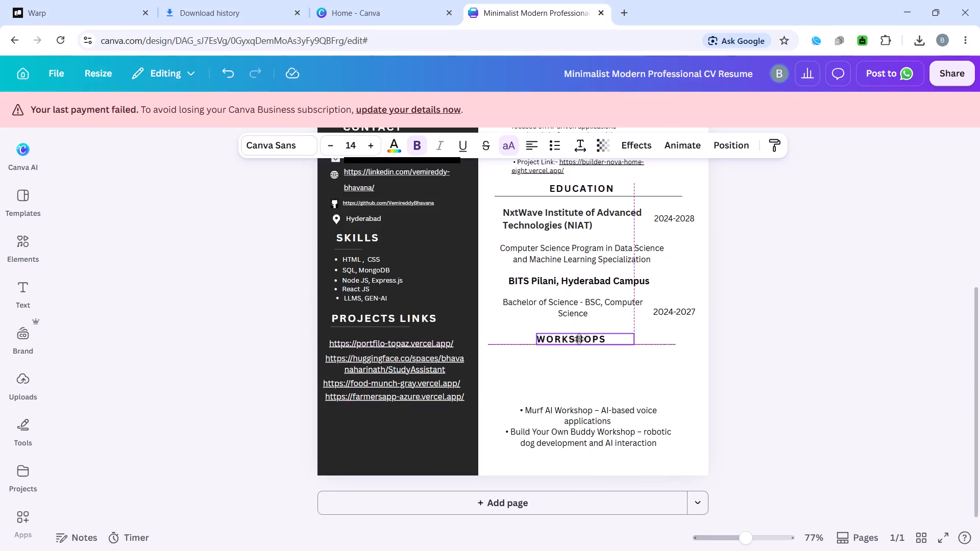
drag(579, 339, 577, 335)
drag(572, 329, 572, 375)
click(819, 408)
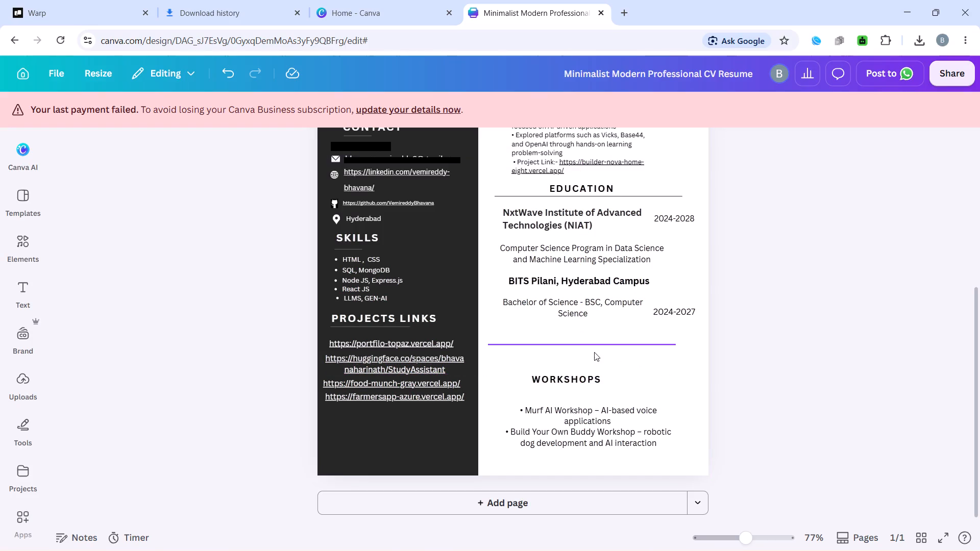
drag(583, 344, 586, 375)
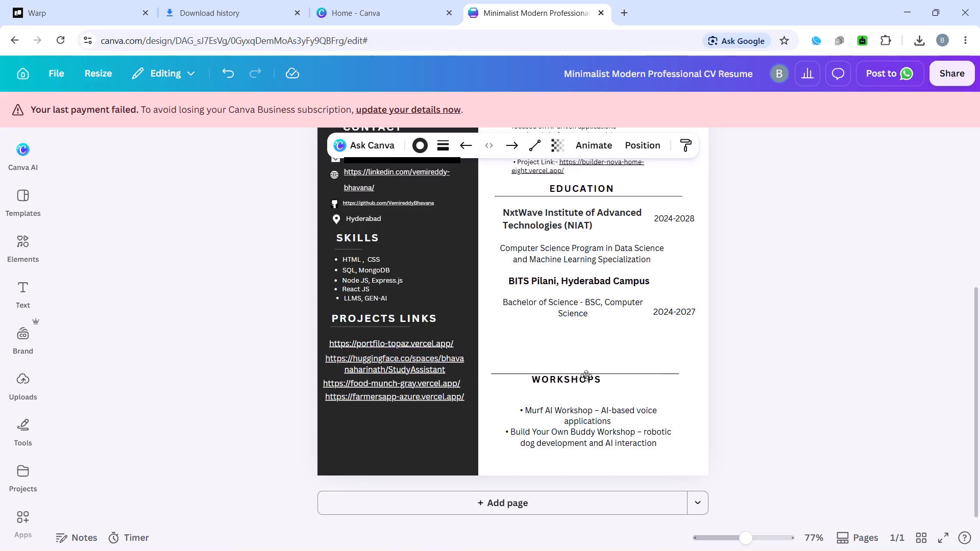
drag(586, 375, 592, 395)
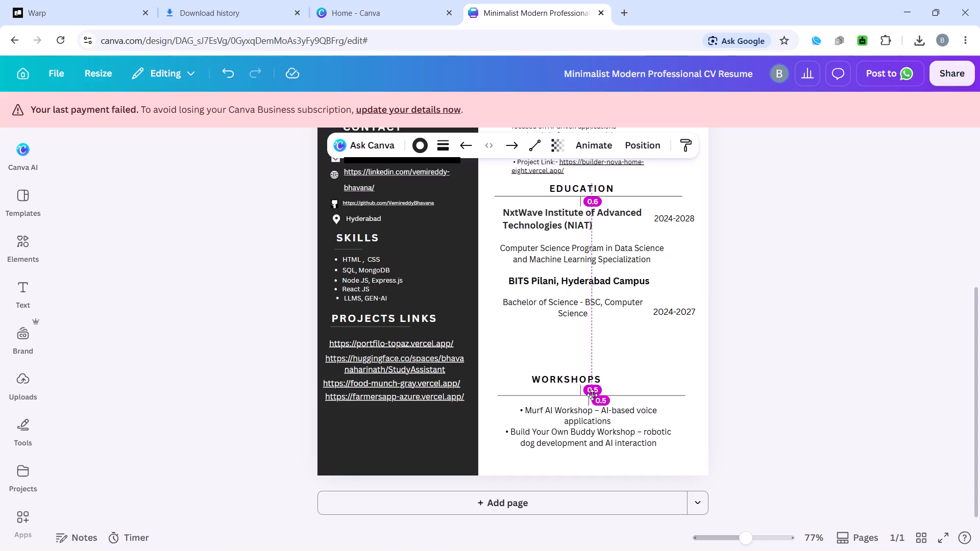
drag(592, 395, 593, 395)
drag(593, 395, 593, 395)
click(879, 370)
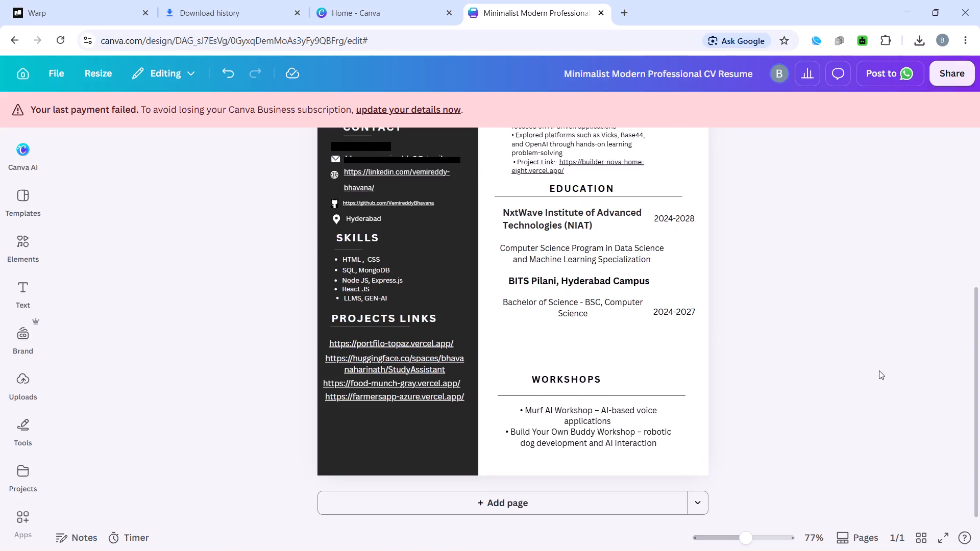
drag(575, 376, 575, 383)
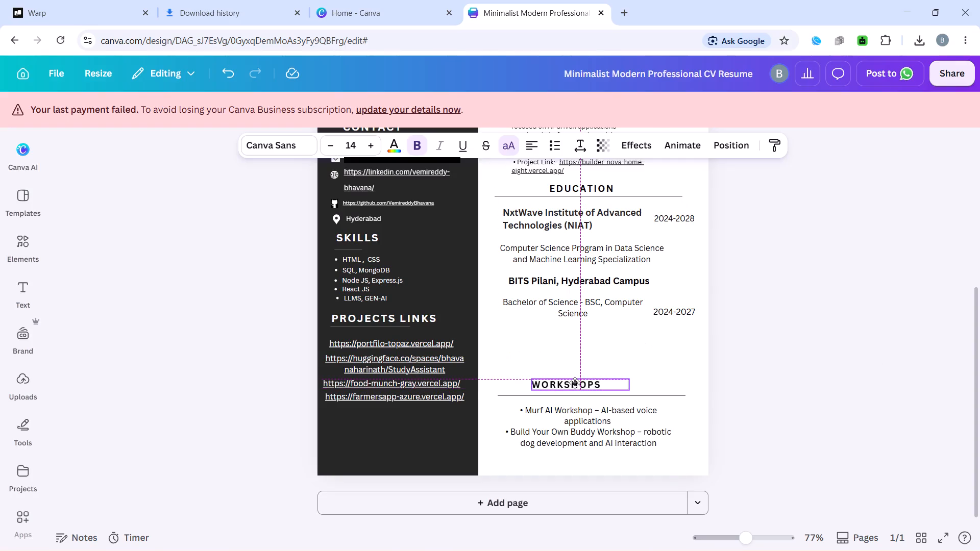
drag(575, 383, 576, 385)
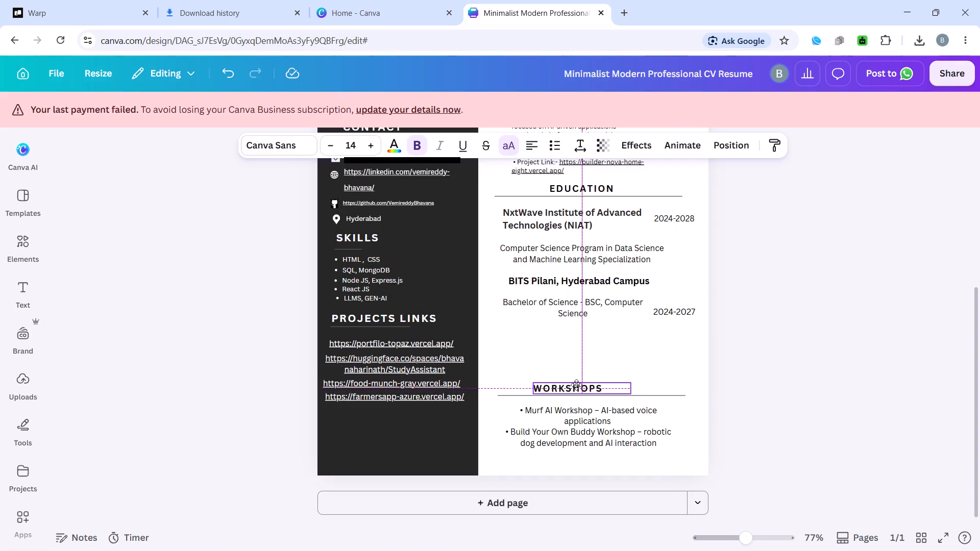
drag(576, 385, 577, 385)
click(789, 406)
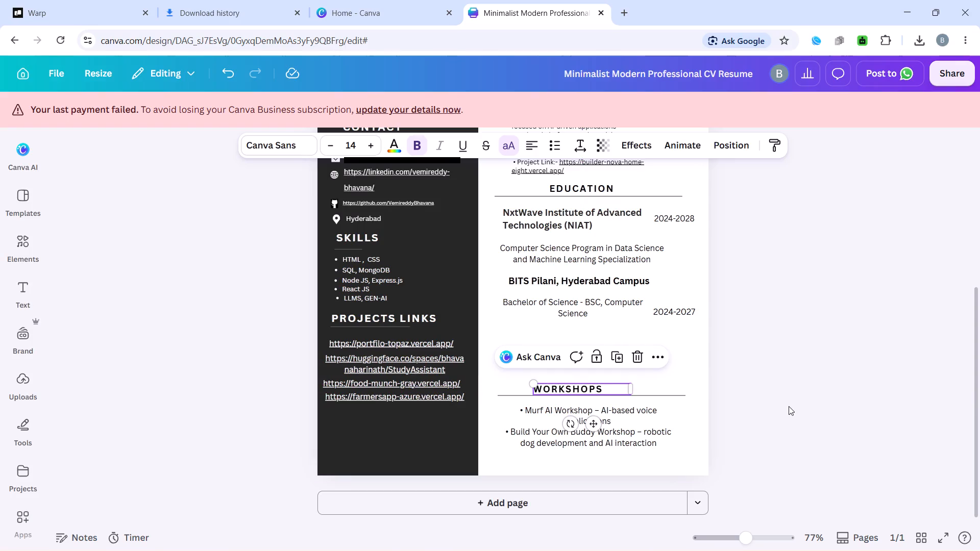
Move the Bachelor of Science degree text down just above the Workshops heading, and place its 2024-2027 date beside it.
drag(572, 306, 569, 355)
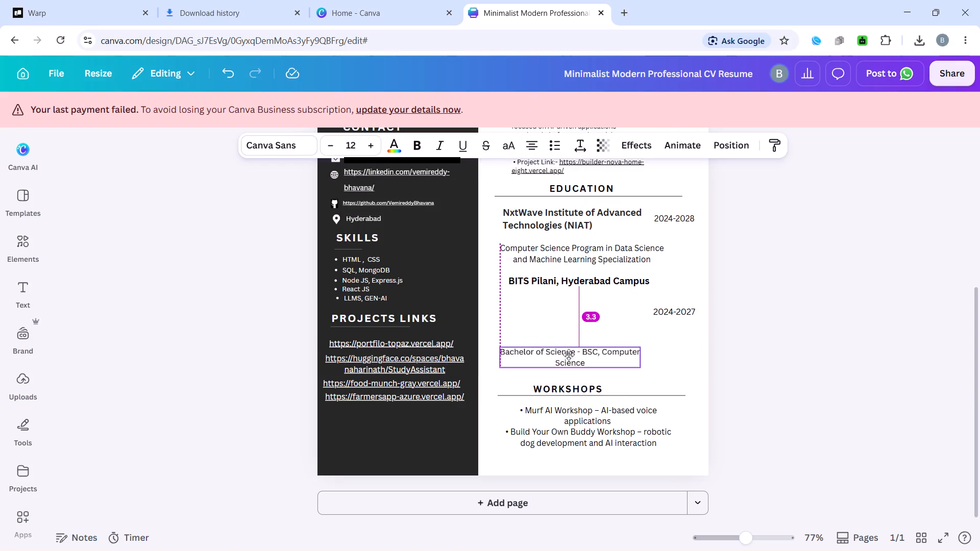
drag(569, 355, 569, 359)
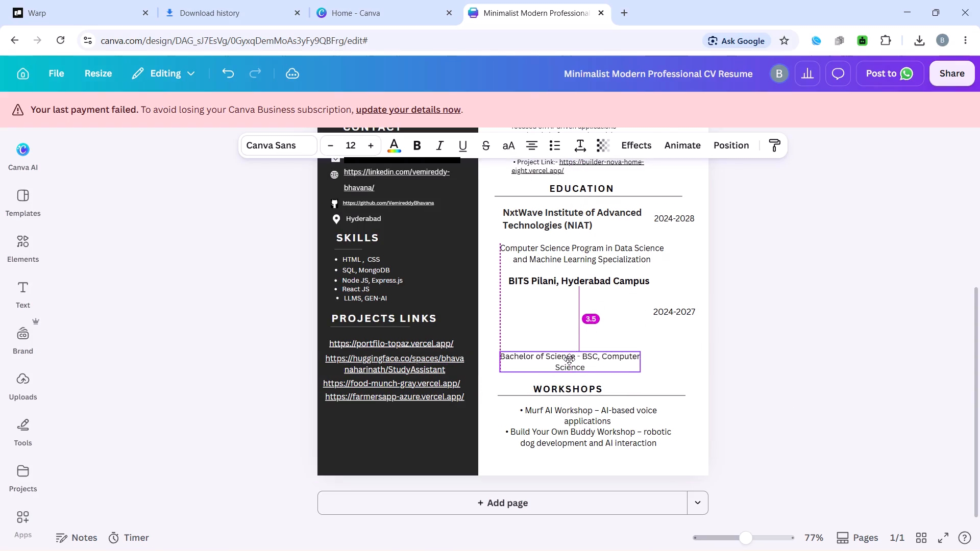
drag(569, 359, 571, 360)
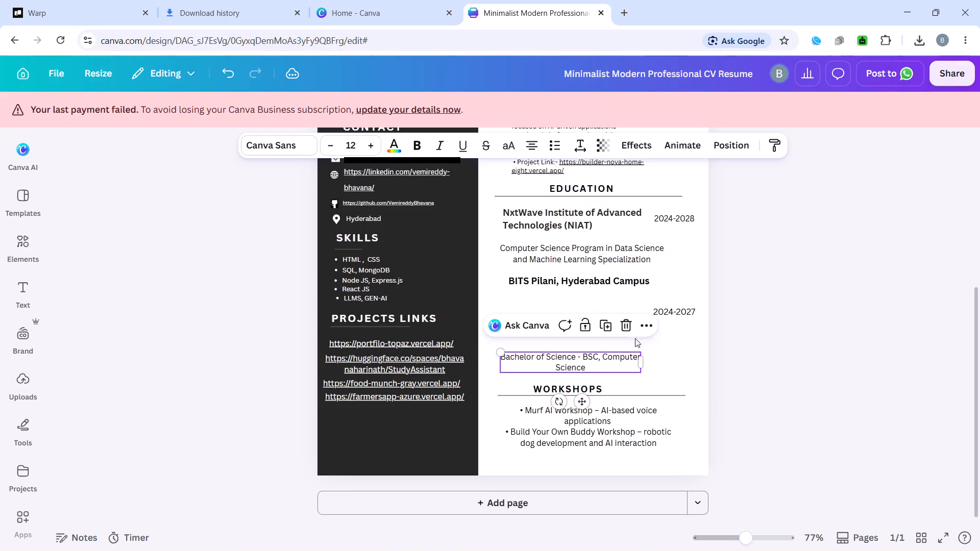
click(769, 370)
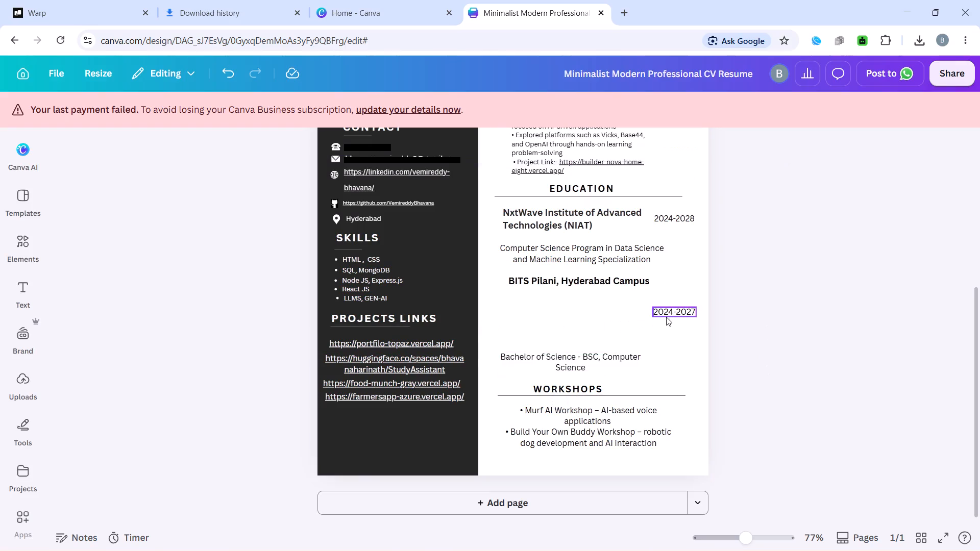
drag(665, 314, 665, 363)
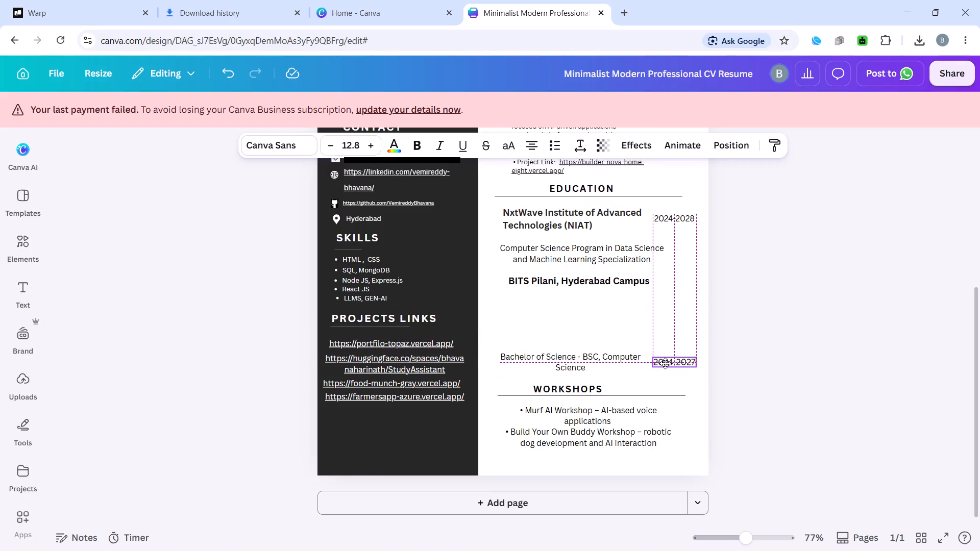
drag(665, 363, 665, 360)
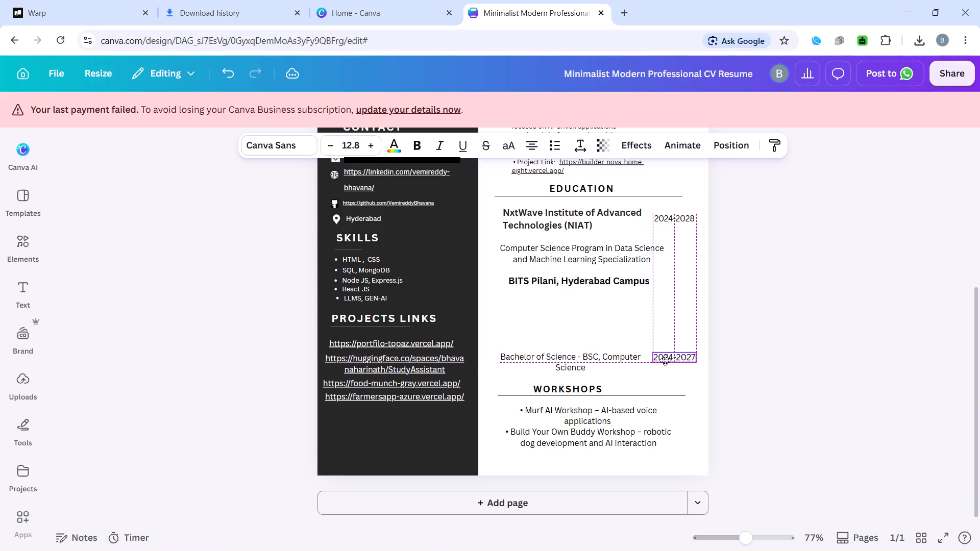
drag(665, 360, 668, 363)
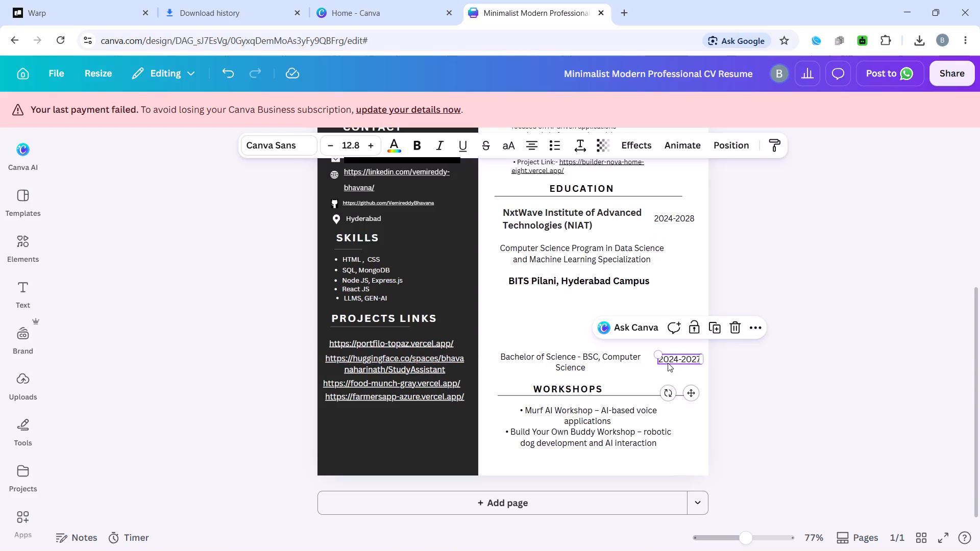
click(811, 386)
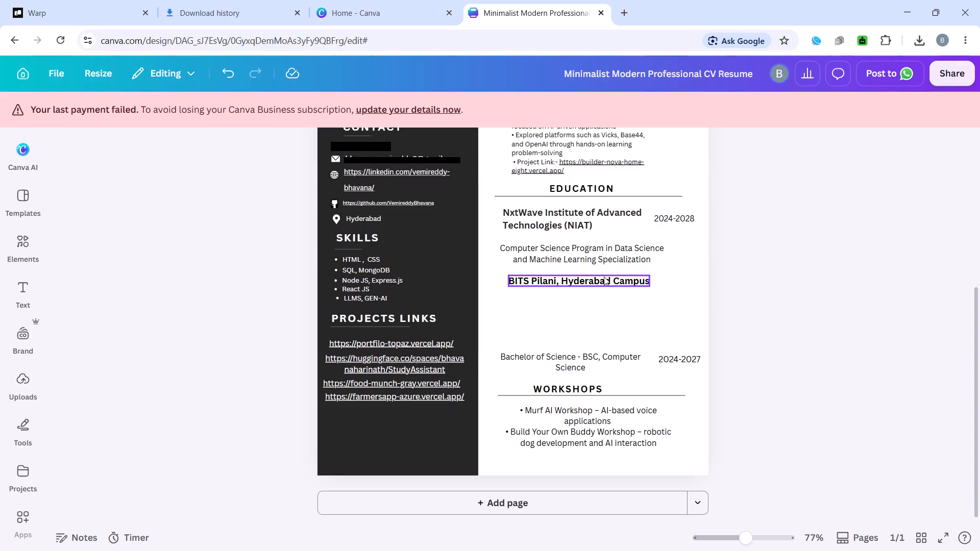
Move the BITS Pilani, Hyderabad Campus heading down directly above its degree text, and raise the 2024-2027 date level with the heading.
drag(604, 278, 602, 334)
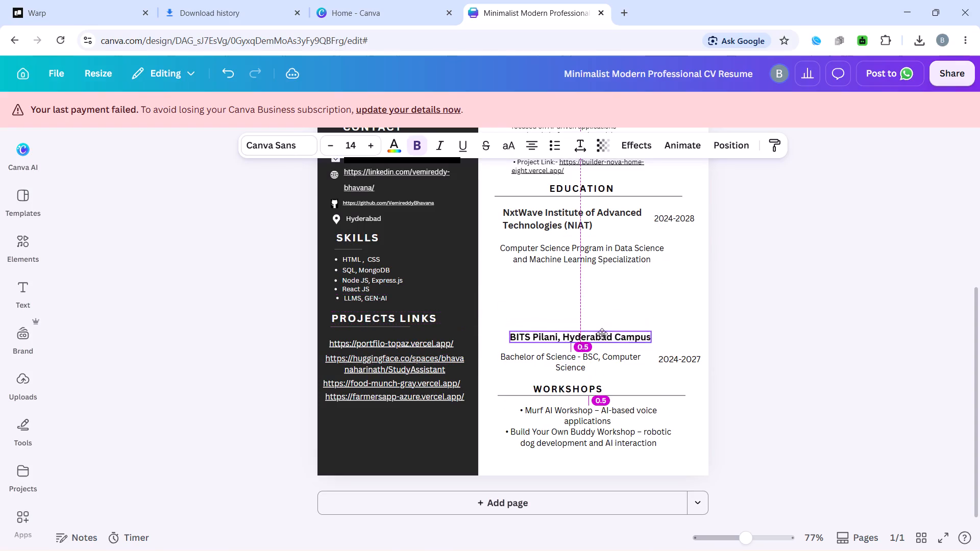
drag(602, 334, 597, 332)
click(784, 373)
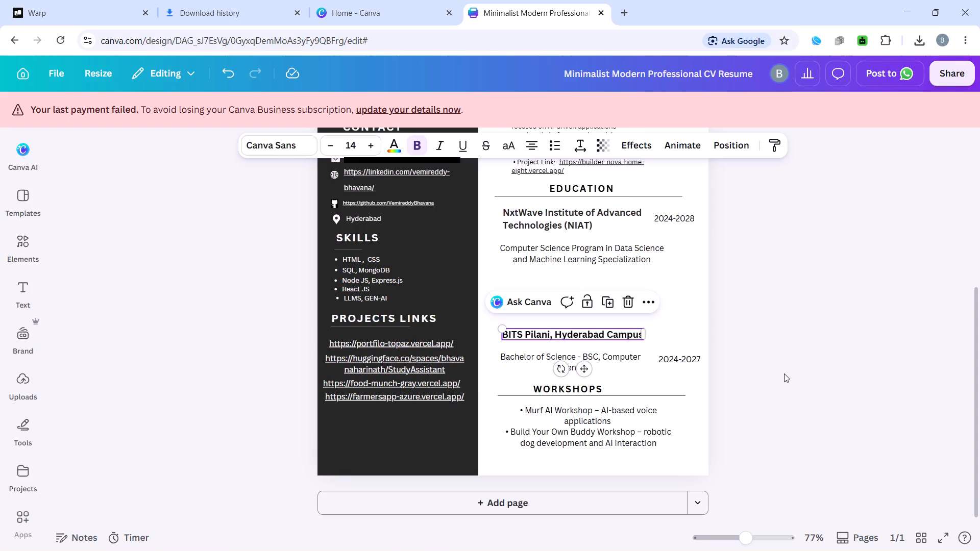
drag(676, 357, 673, 345)
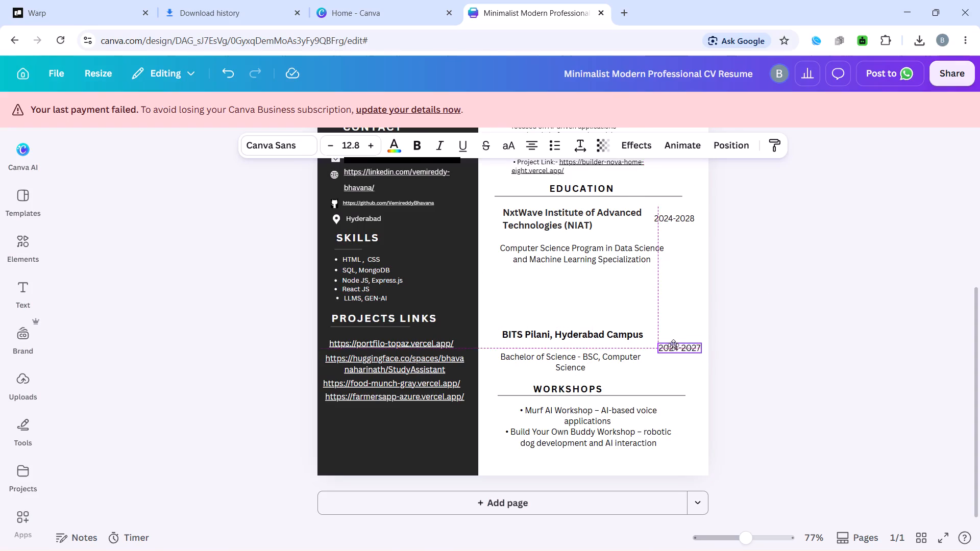
drag(673, 345, 674, 339)
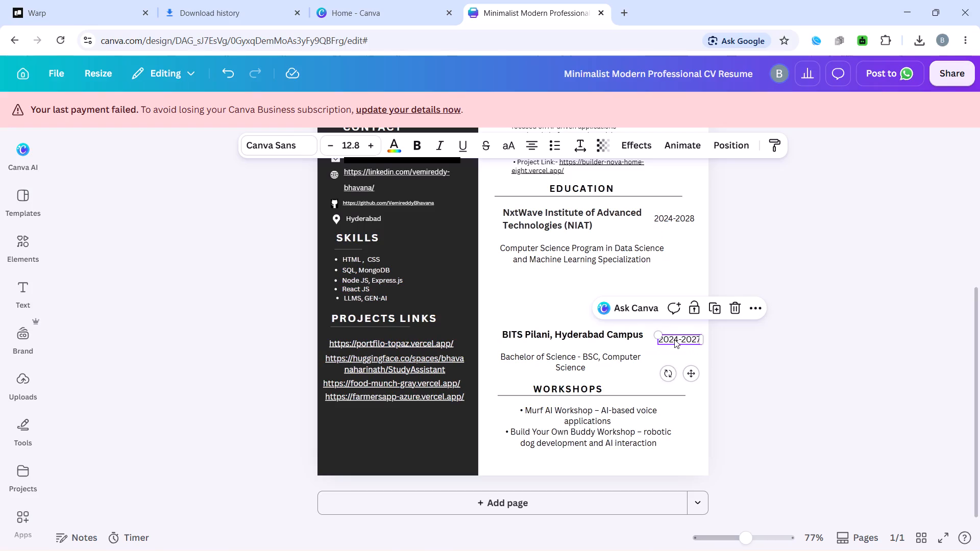
click(802, 387)
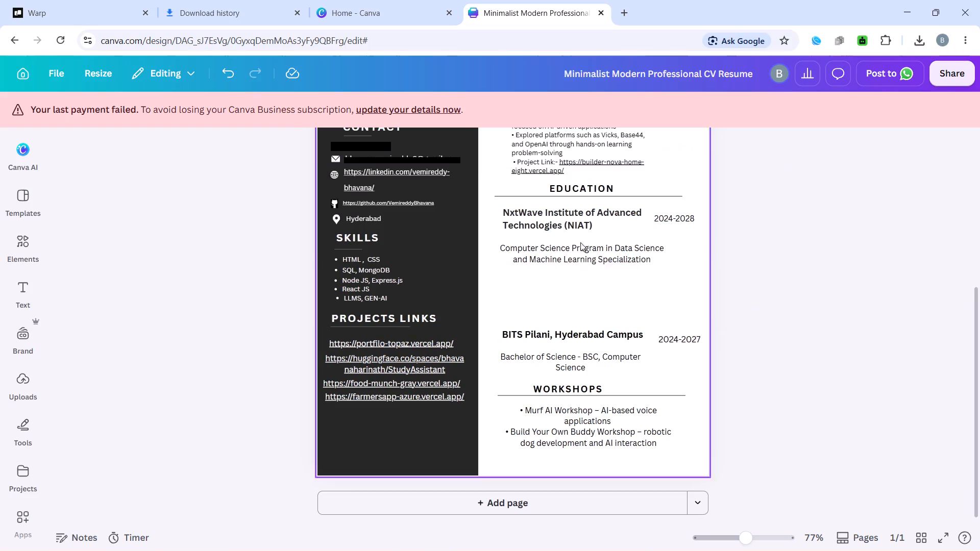
Move the Computer Science Program in Data Science and Machine Learning text down to sit just above the BITS Pilani heading.
drag(583, 255, 585, 303)
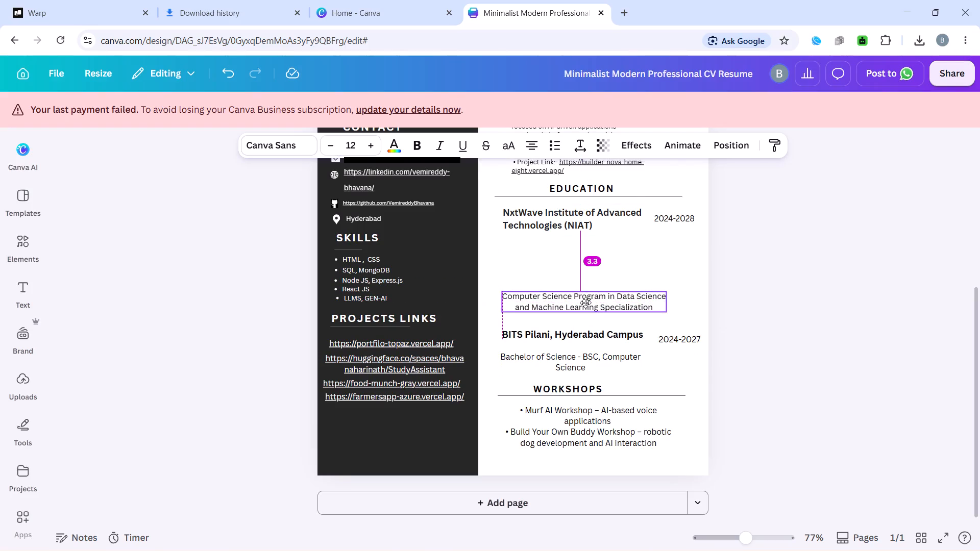
drag(585, 303, 587, 306)
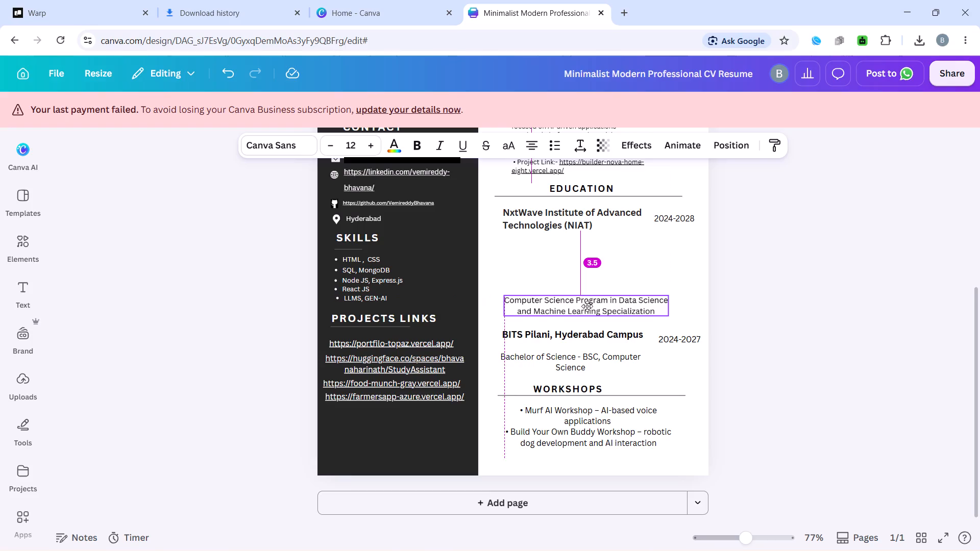
drag(587, 306, 585, 306)
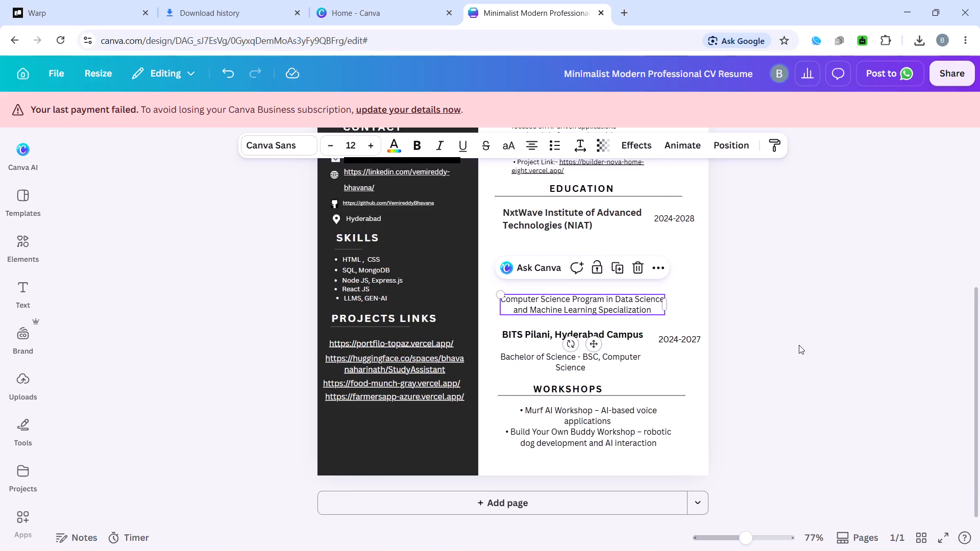
click(799, 345)
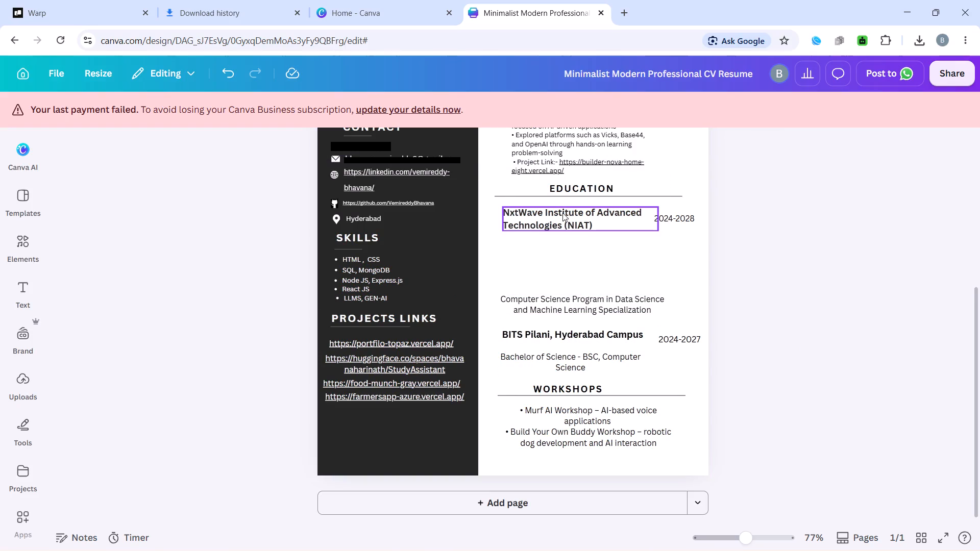
Move the NxtWave Institute heading down directly above its program text, and place the 2024-2028 date beside it.
drag(562, 213, 560, 267)
click(779, 359)
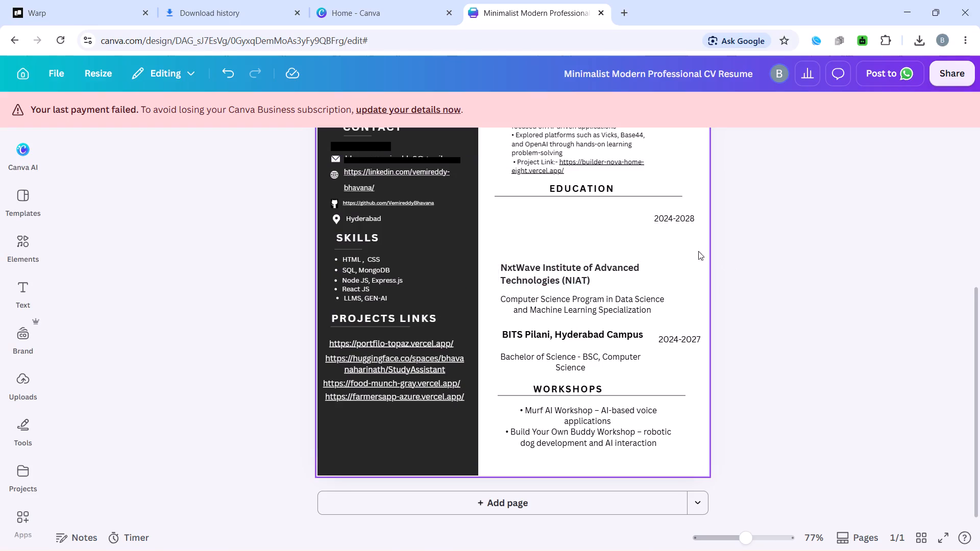
drag(670, 220, 669, 261)
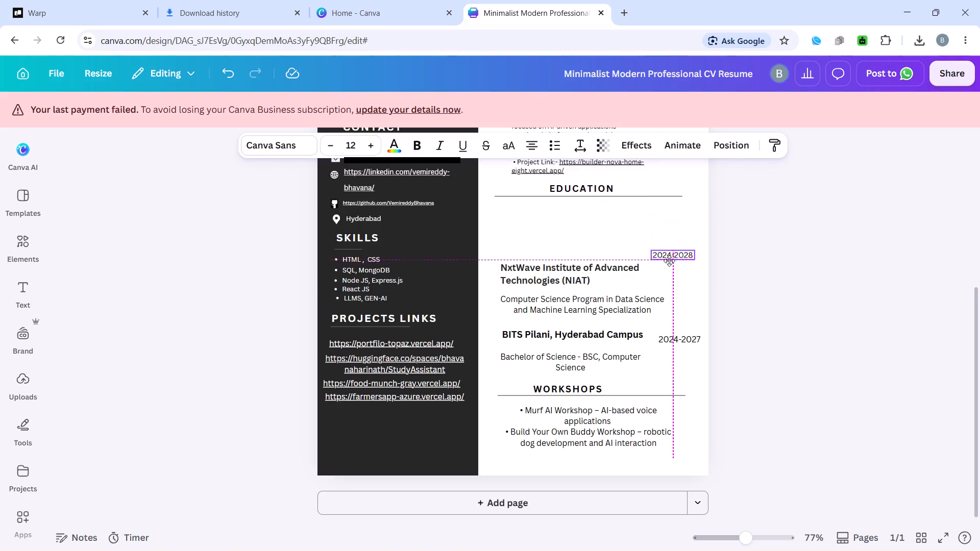
drag(669, 261, 670, 273)
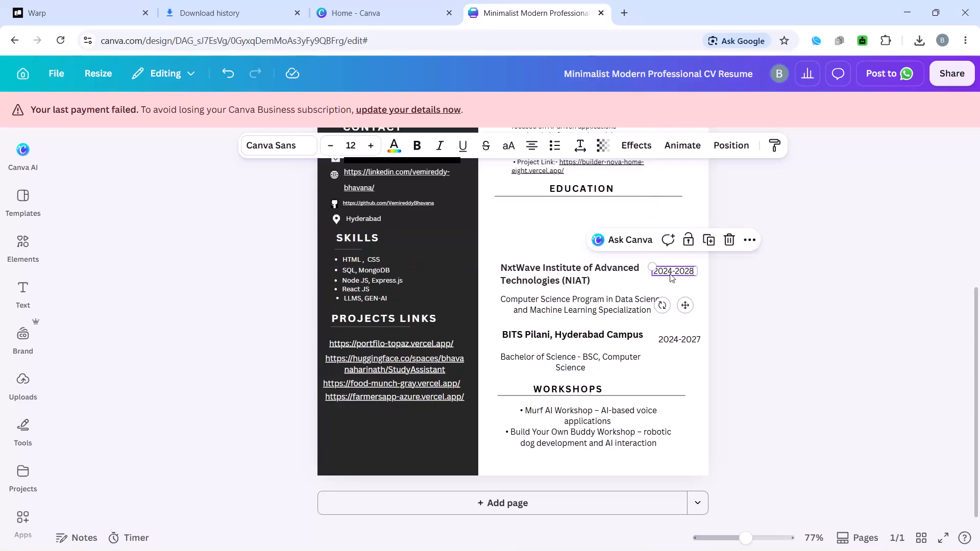
click(803, 348)
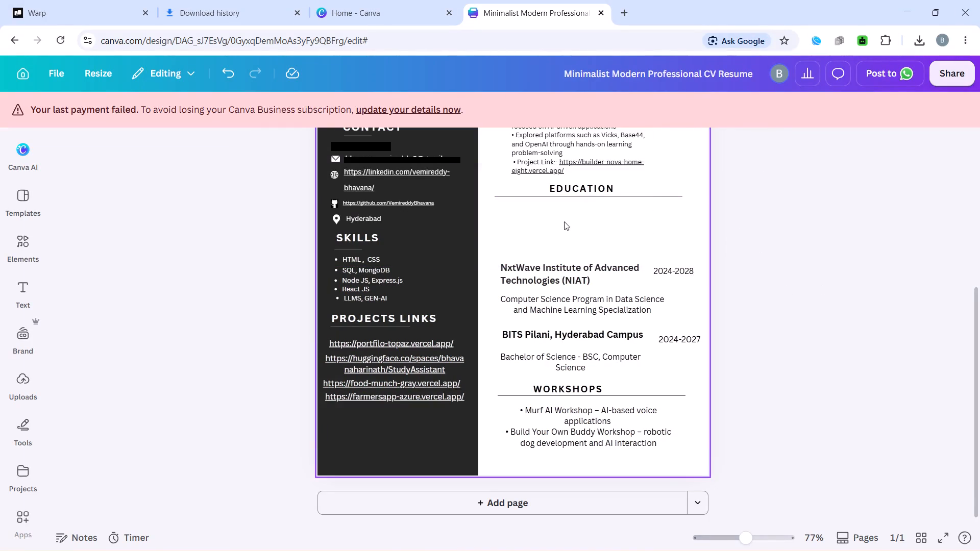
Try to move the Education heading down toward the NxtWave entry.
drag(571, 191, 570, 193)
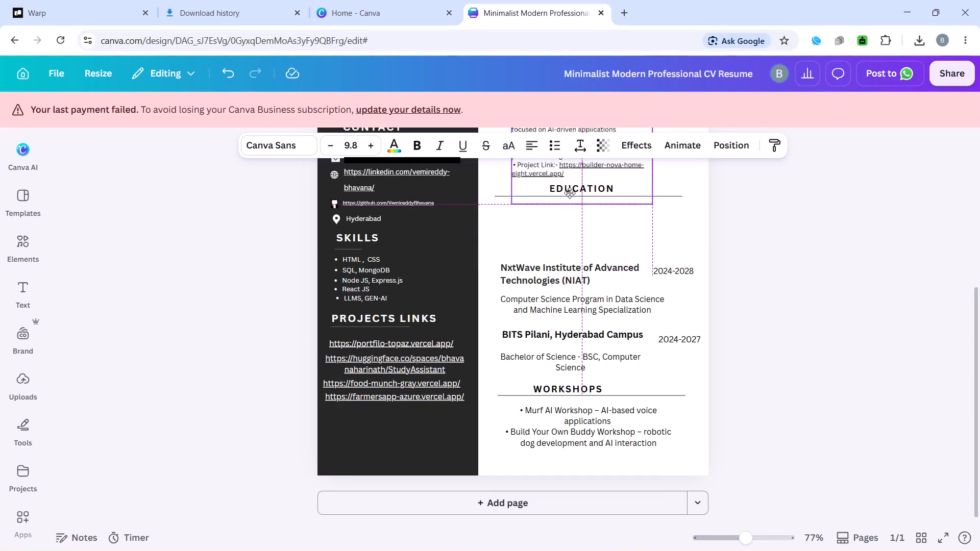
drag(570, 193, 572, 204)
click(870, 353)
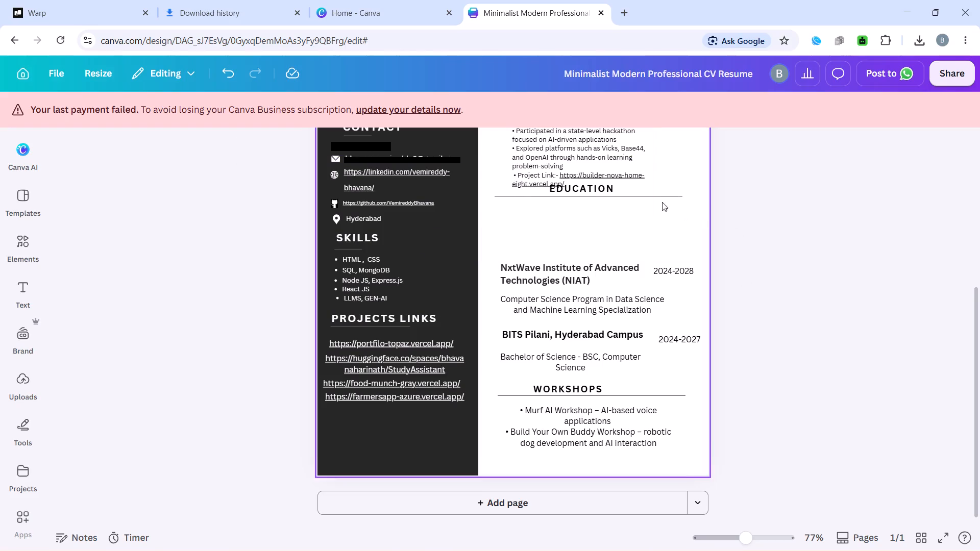
Move the Education divider line down to sit just above the NxtWave Institute heading.
drag(674, 193, 674, 243)
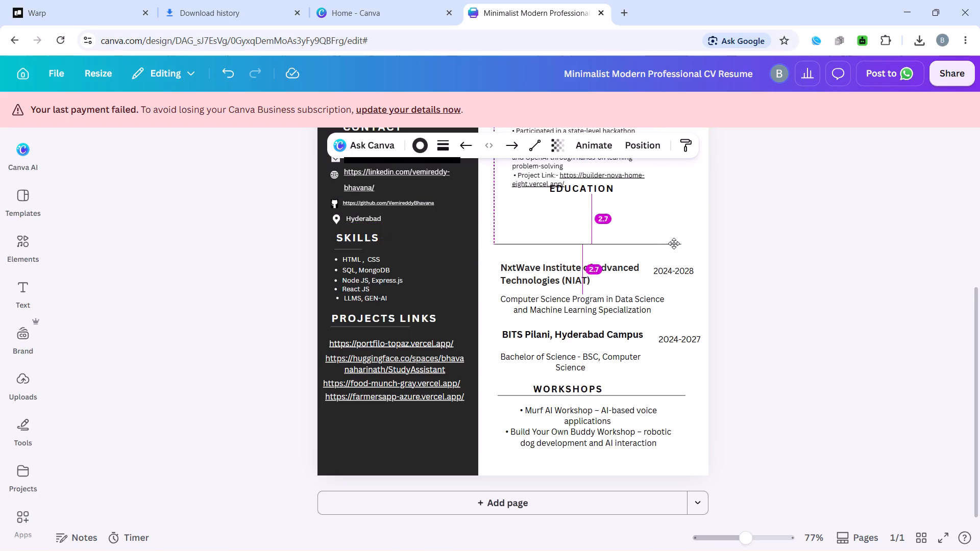
drag(674, 243, 669, 252)
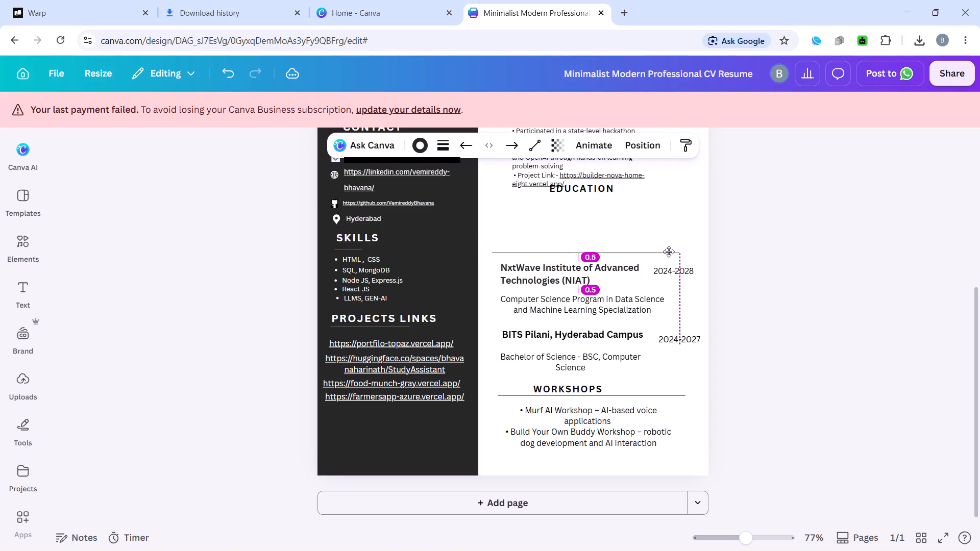
drag(669, 252, 679, 254)
click(858, 346)
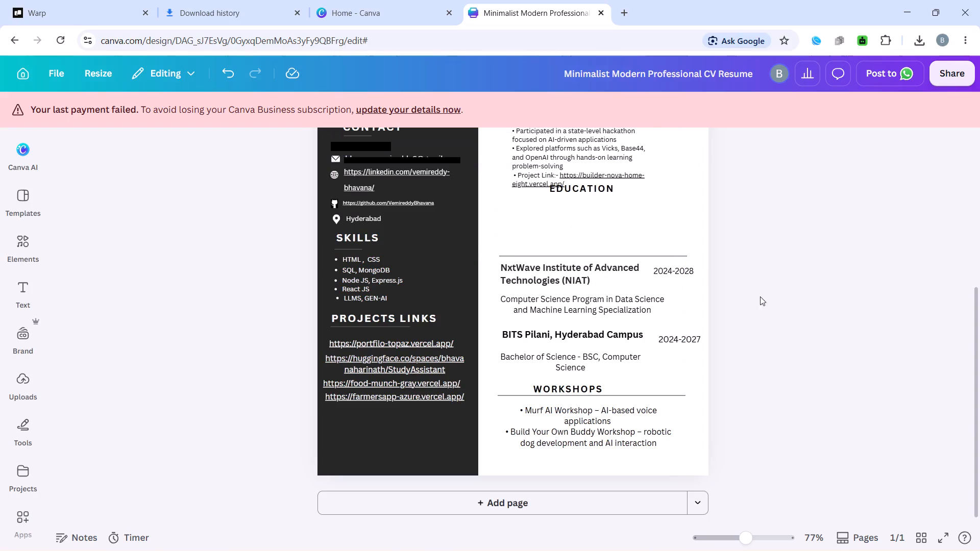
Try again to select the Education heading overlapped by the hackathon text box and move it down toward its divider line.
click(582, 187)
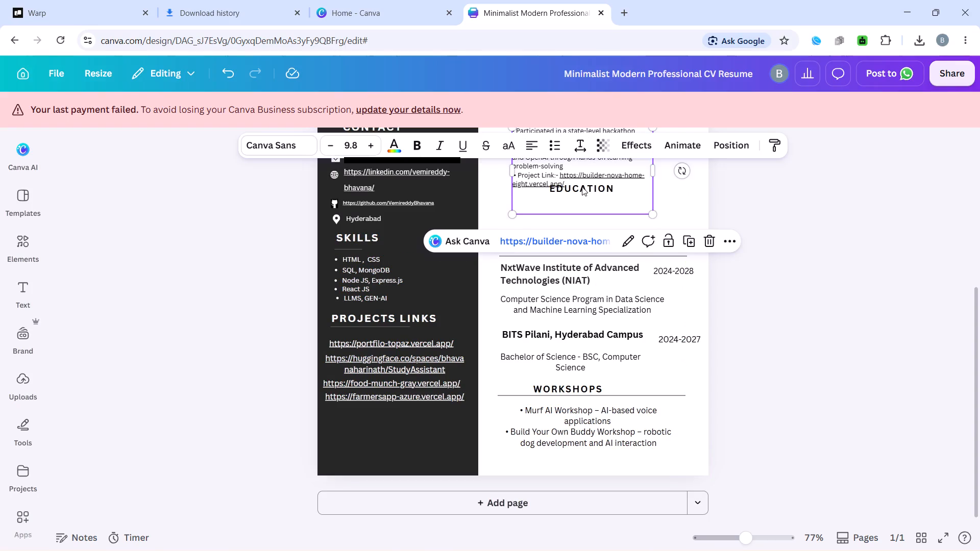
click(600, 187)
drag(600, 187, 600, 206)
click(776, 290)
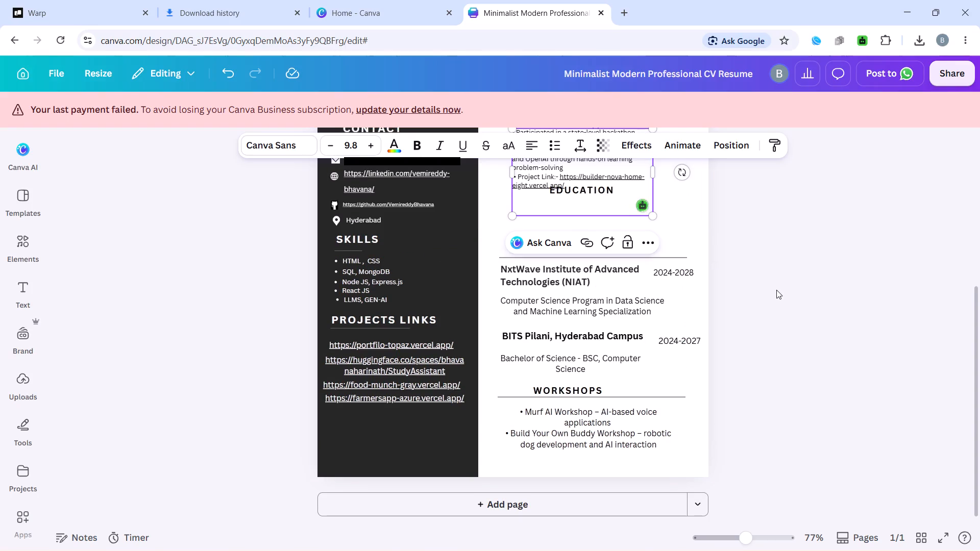
Shift the Telangana Hackathon bullet text box slightly left and up so its text sits clear of the Education heading.
scroll(602, 245, up, 1)
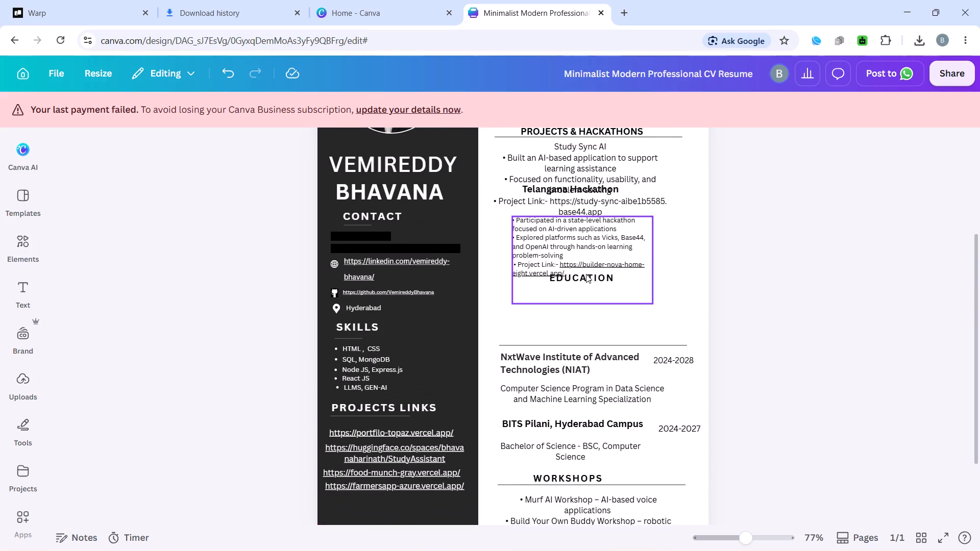
drag(581, 274, 597, 277)
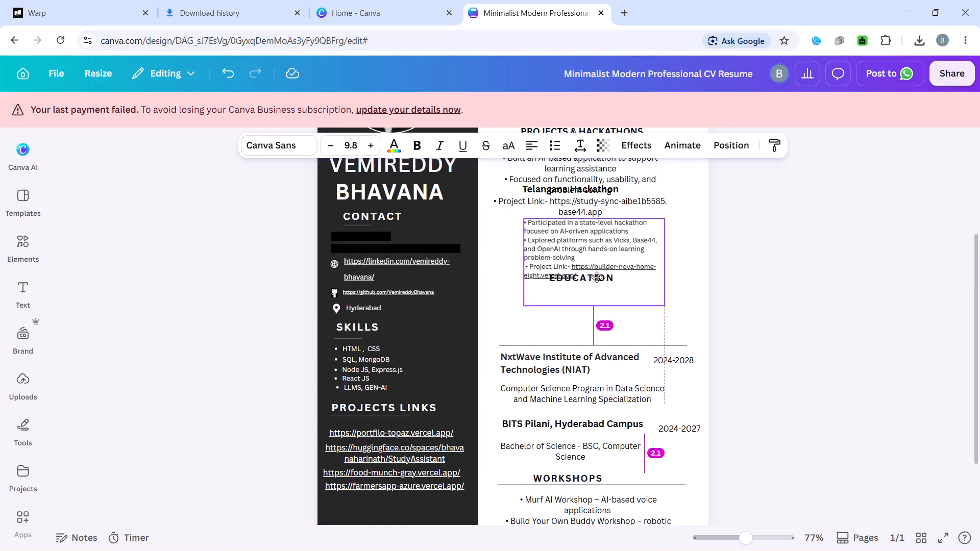
drag(597, 277, 563, 271)
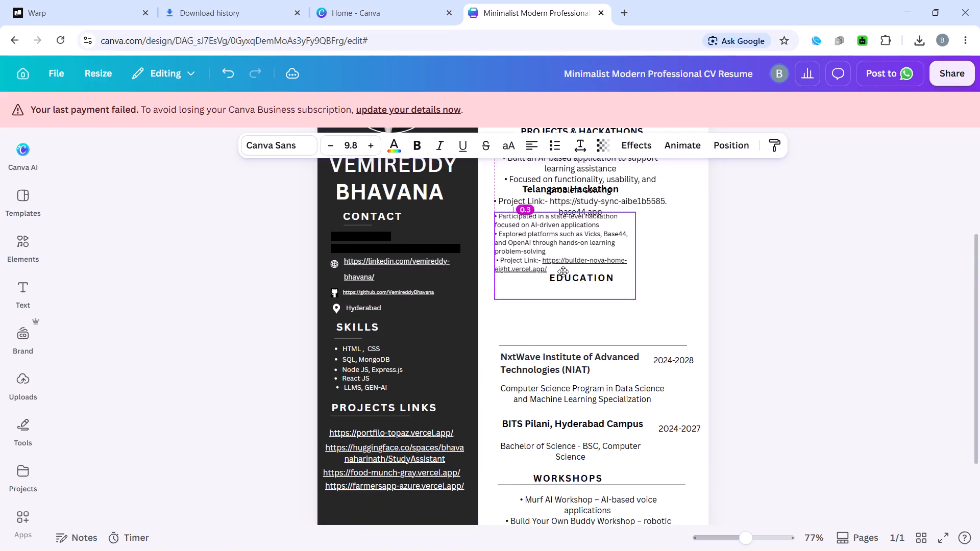
drag(563, 271, 559, 270)
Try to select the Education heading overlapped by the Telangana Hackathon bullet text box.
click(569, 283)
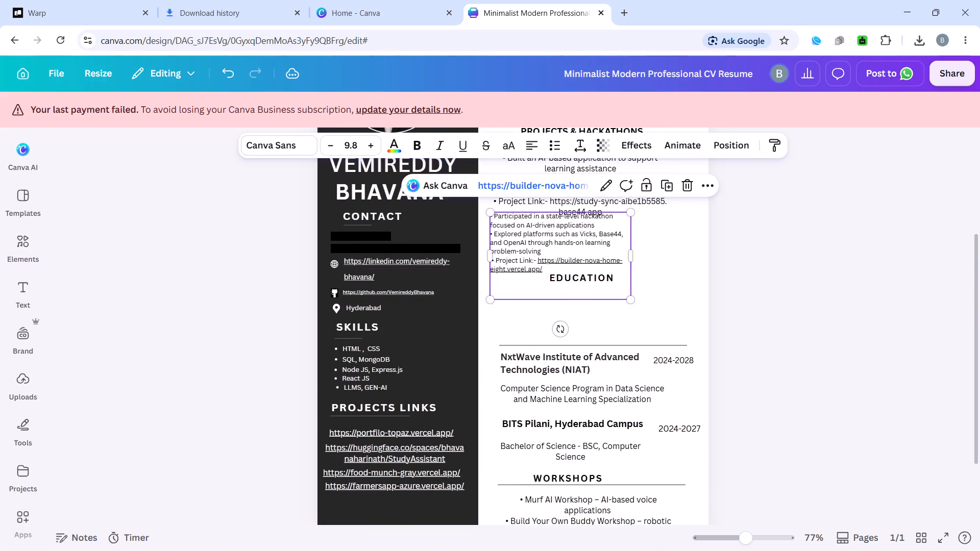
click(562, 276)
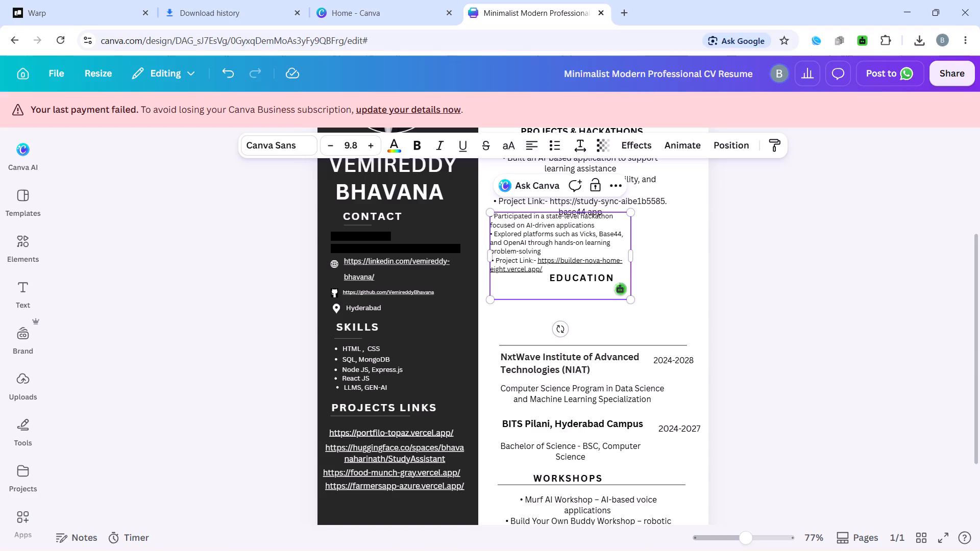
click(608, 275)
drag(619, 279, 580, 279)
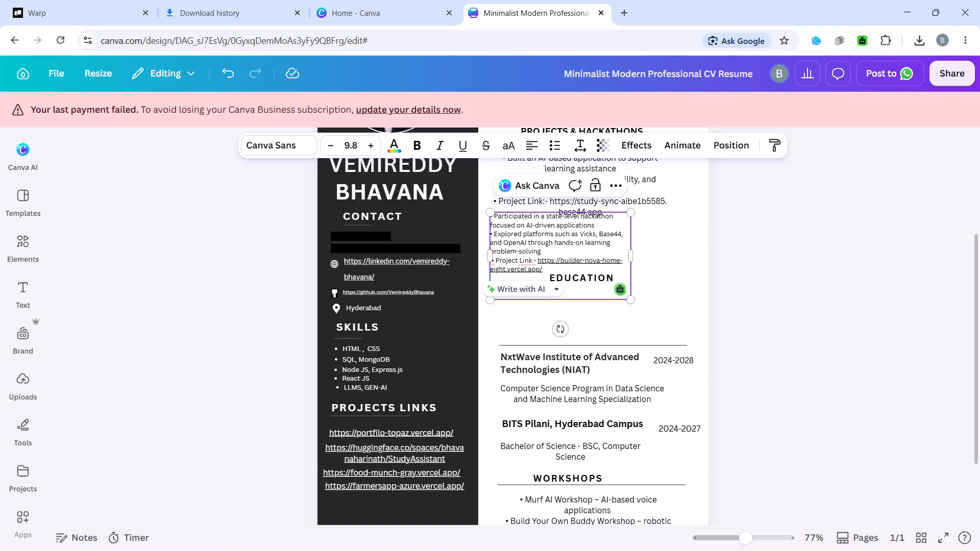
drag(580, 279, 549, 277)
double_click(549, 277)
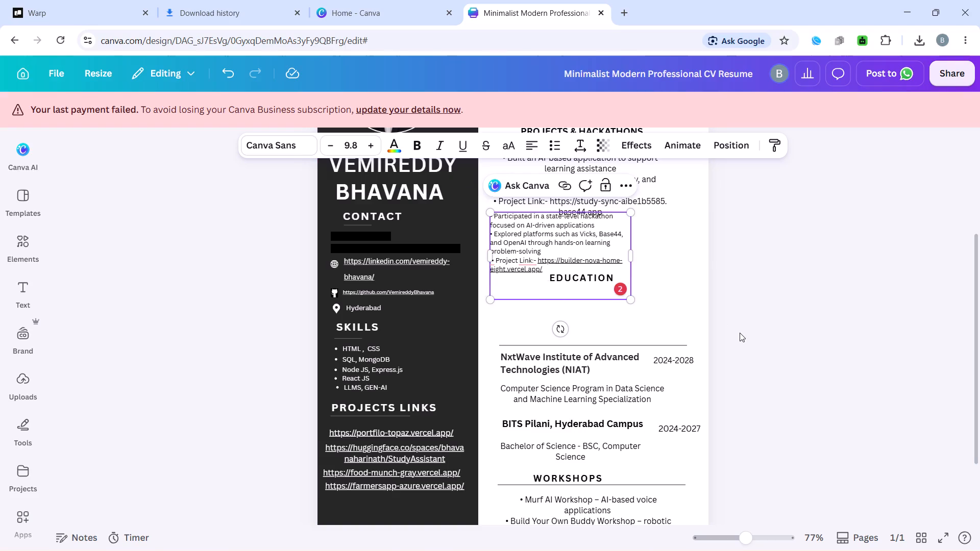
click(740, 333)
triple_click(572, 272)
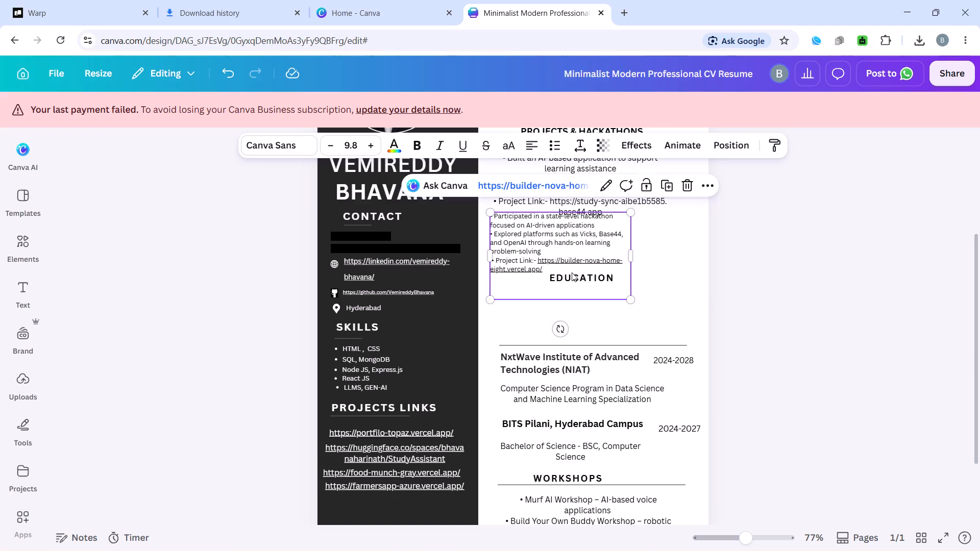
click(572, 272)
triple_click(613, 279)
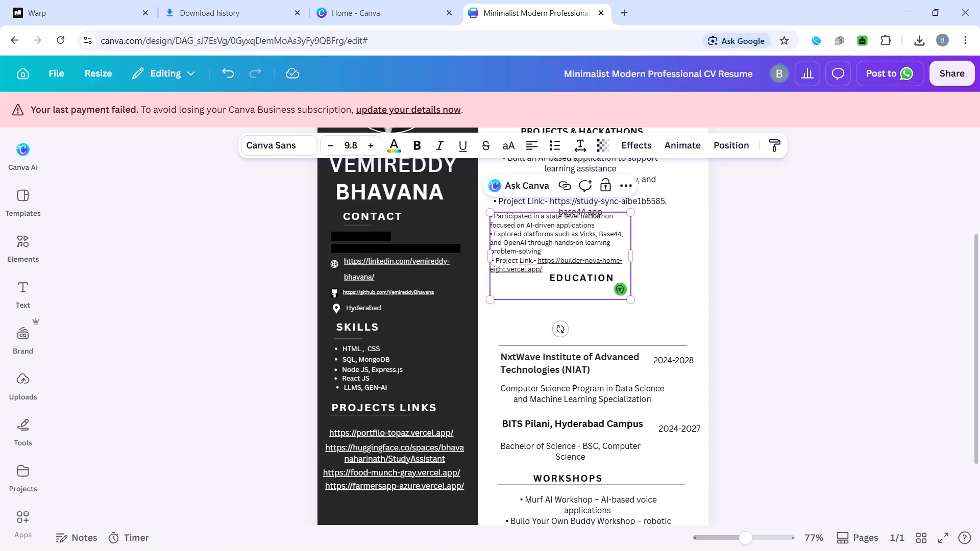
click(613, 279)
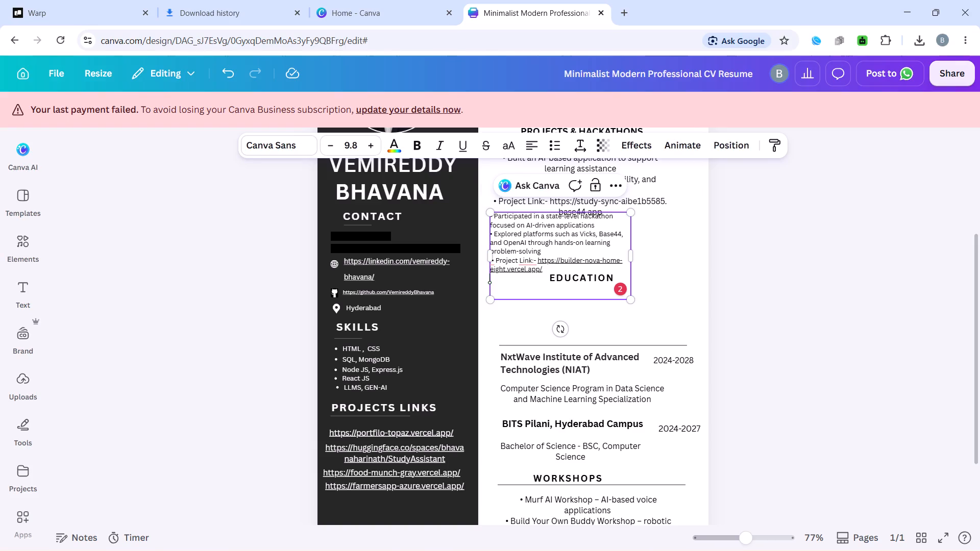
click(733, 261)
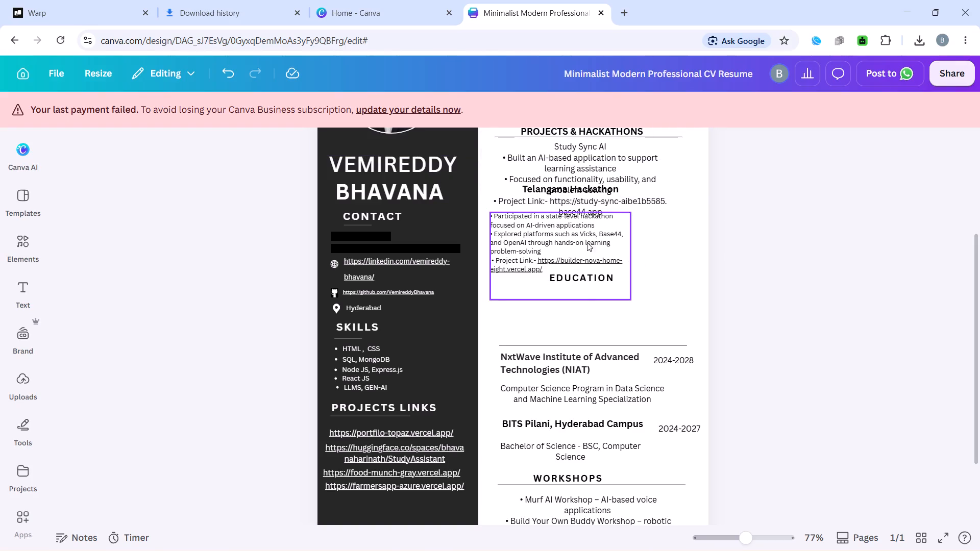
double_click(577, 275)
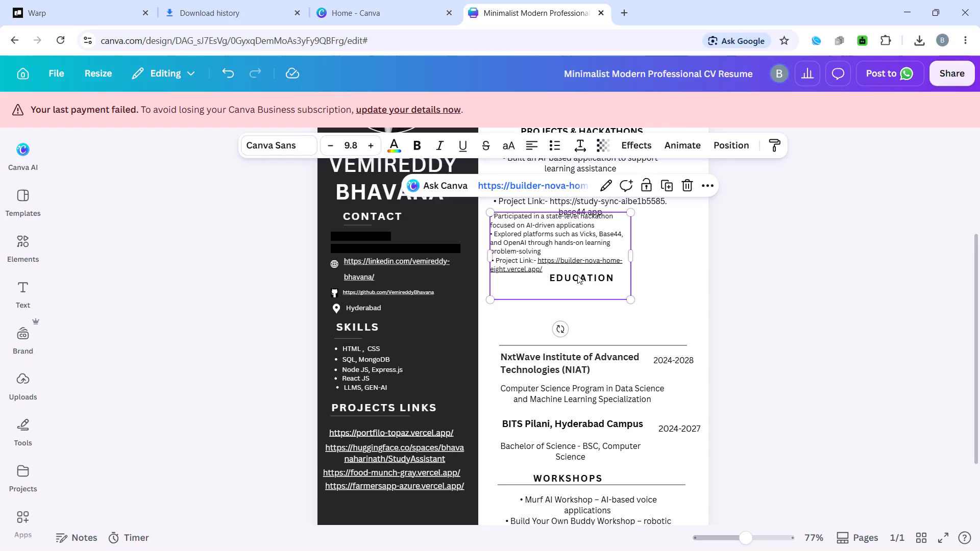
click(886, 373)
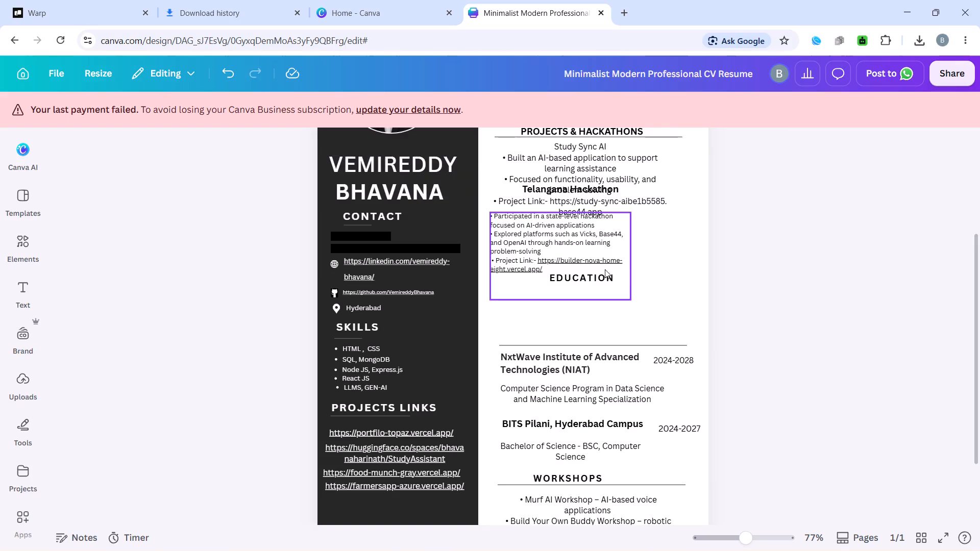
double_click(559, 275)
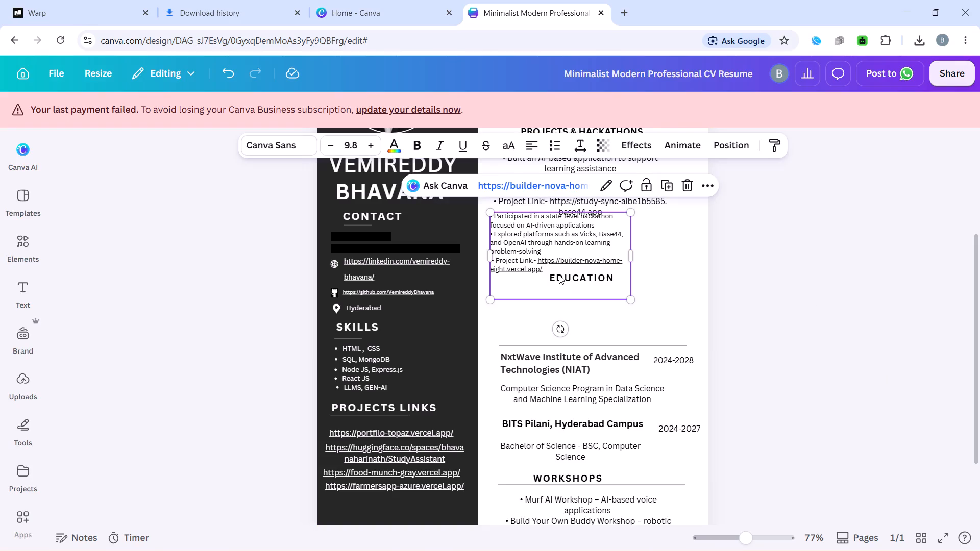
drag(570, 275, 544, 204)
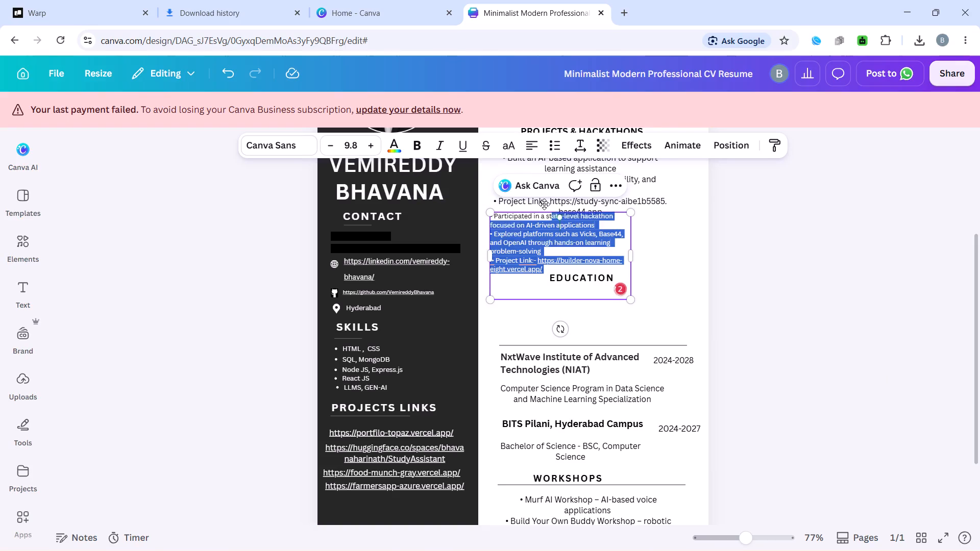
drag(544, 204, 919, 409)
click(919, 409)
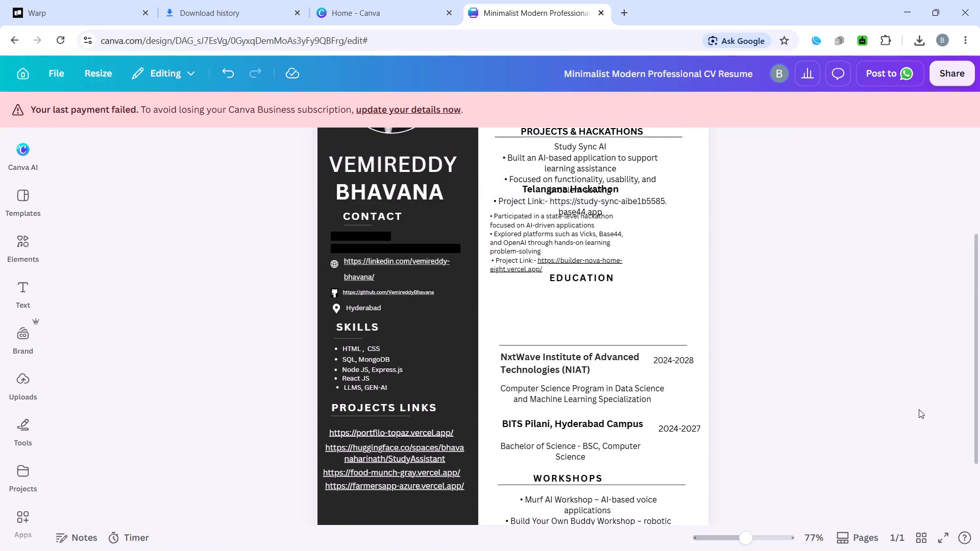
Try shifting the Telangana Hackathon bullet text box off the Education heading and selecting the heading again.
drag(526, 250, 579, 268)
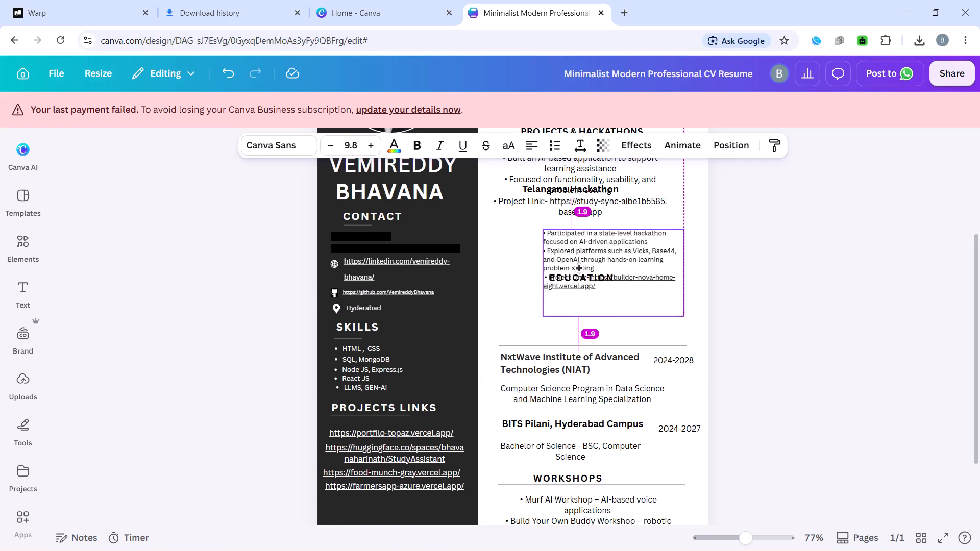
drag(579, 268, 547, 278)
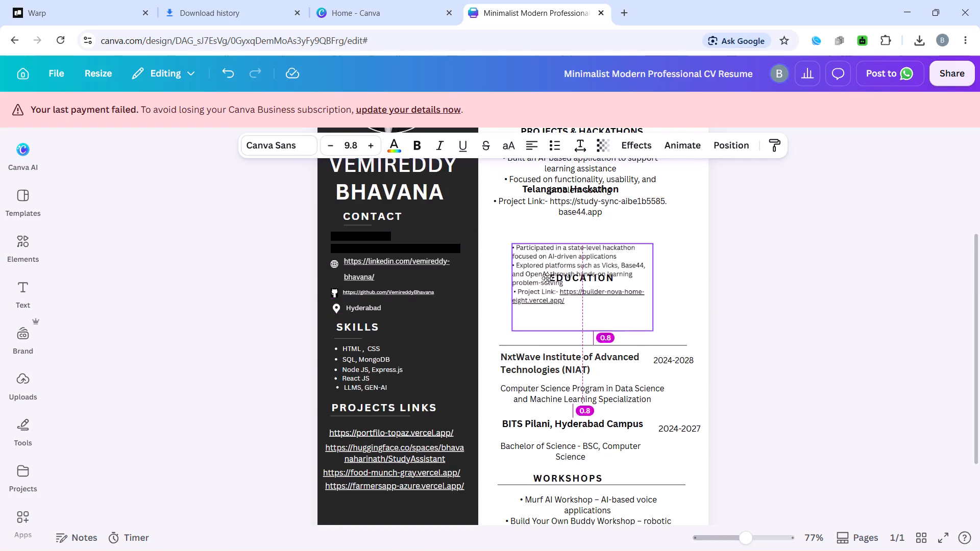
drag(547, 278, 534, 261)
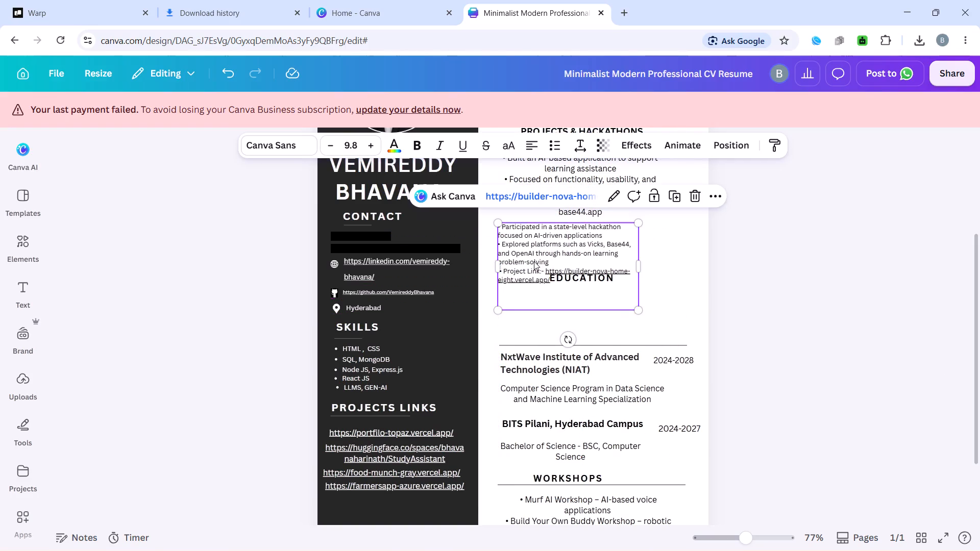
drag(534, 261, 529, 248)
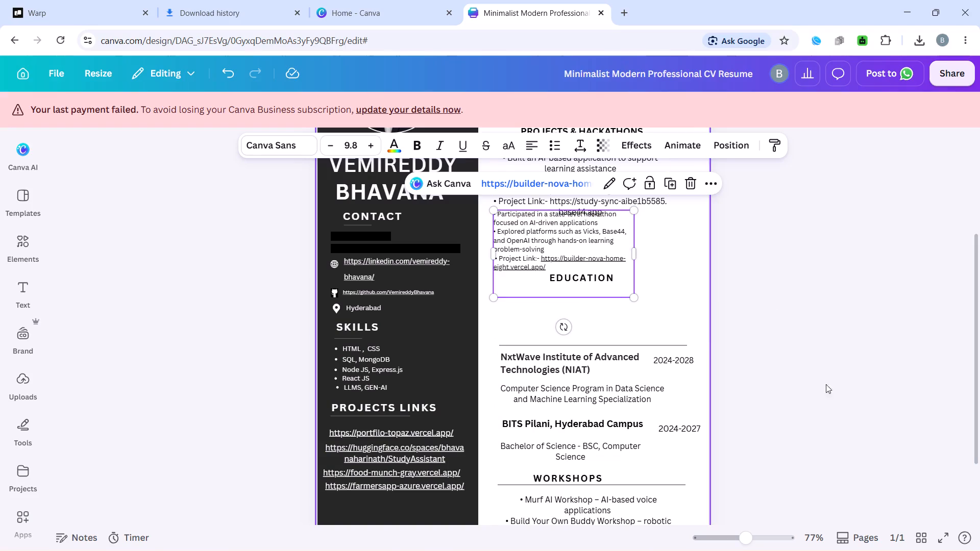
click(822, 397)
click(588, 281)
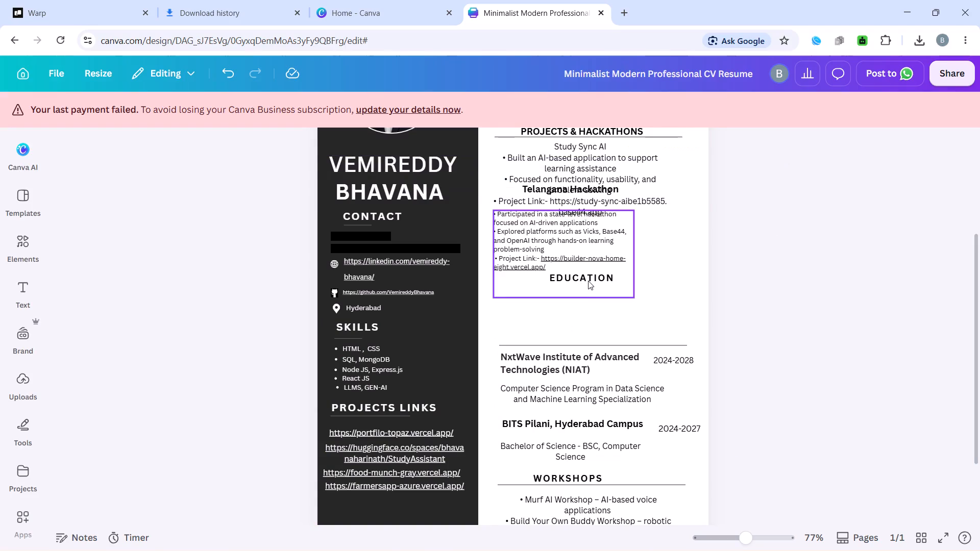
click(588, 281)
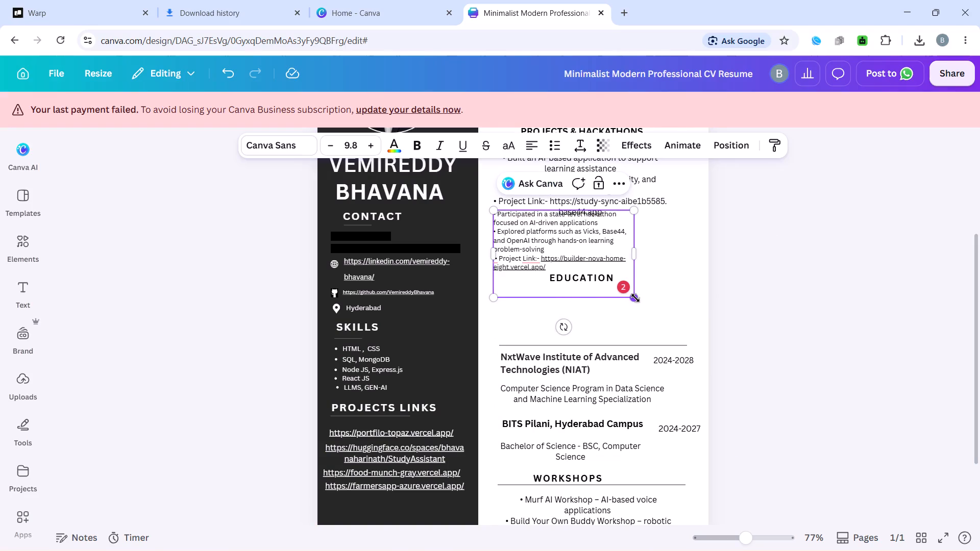
Shrink the Telangana Hackathon bullet text box to font size 6.4 so it clears the Education heading.
drag(635, 298, 594, 257)
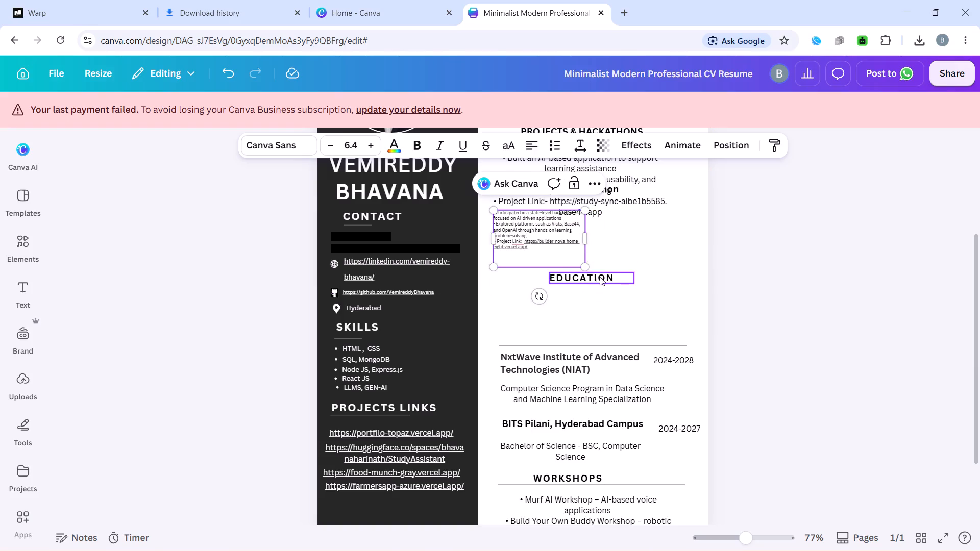
Move the Education heading down to sit just above its divider line, left-aligned with the Workshops heading.
click(601, 277)
drag(601, 277, 588, 318)
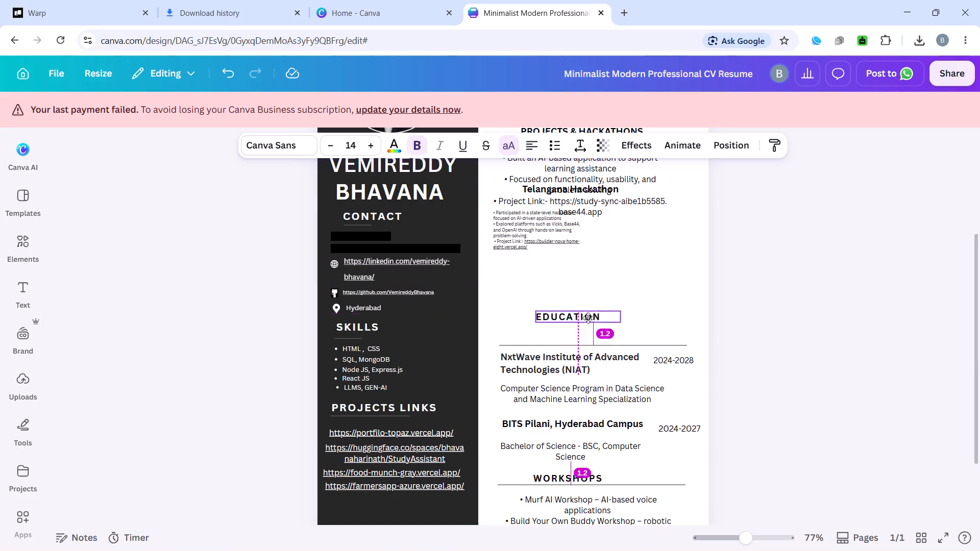
drag(588, 318, 585, 334)
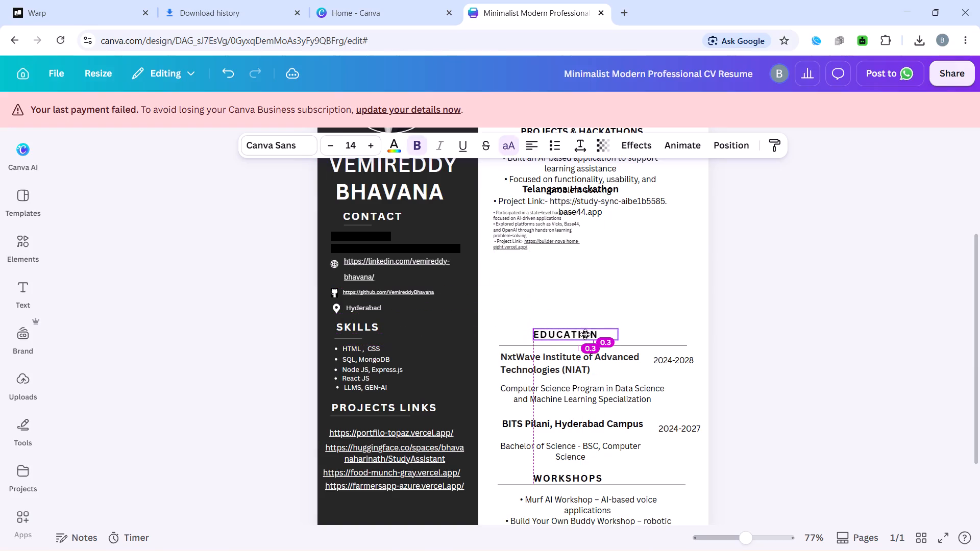
drag(585, 334, 585, 336)
click(825, 382)
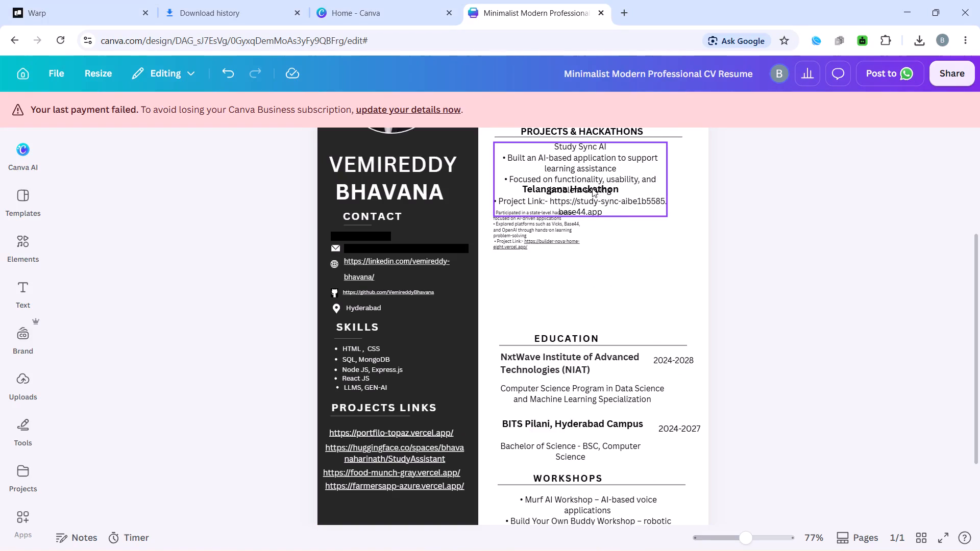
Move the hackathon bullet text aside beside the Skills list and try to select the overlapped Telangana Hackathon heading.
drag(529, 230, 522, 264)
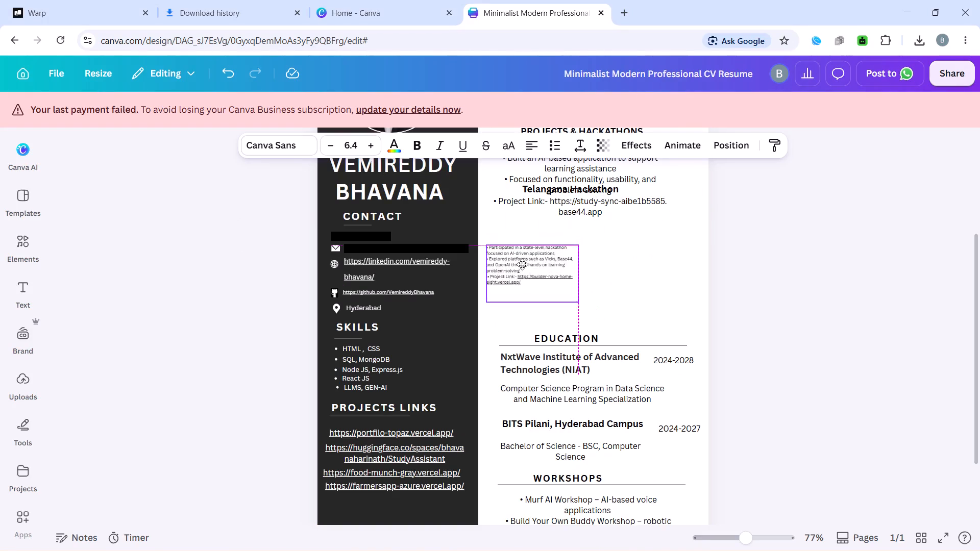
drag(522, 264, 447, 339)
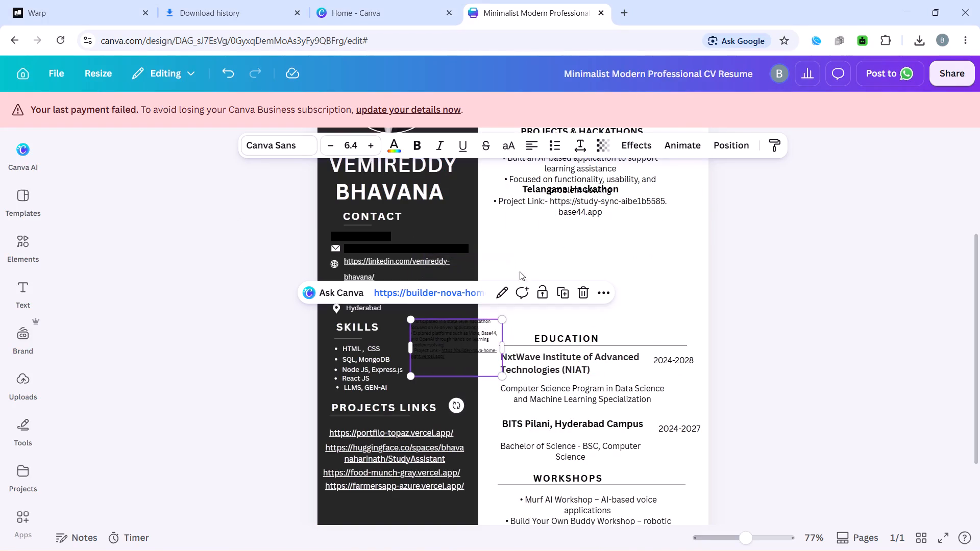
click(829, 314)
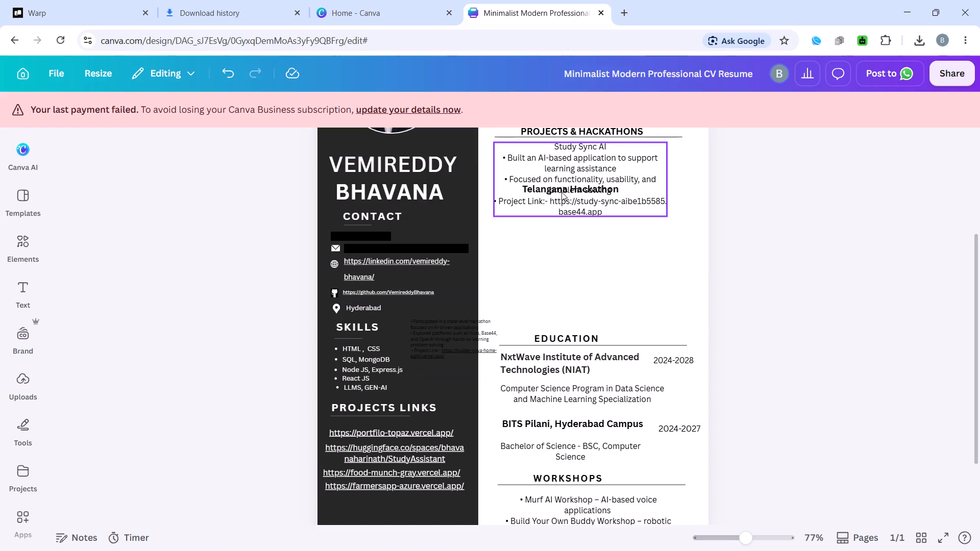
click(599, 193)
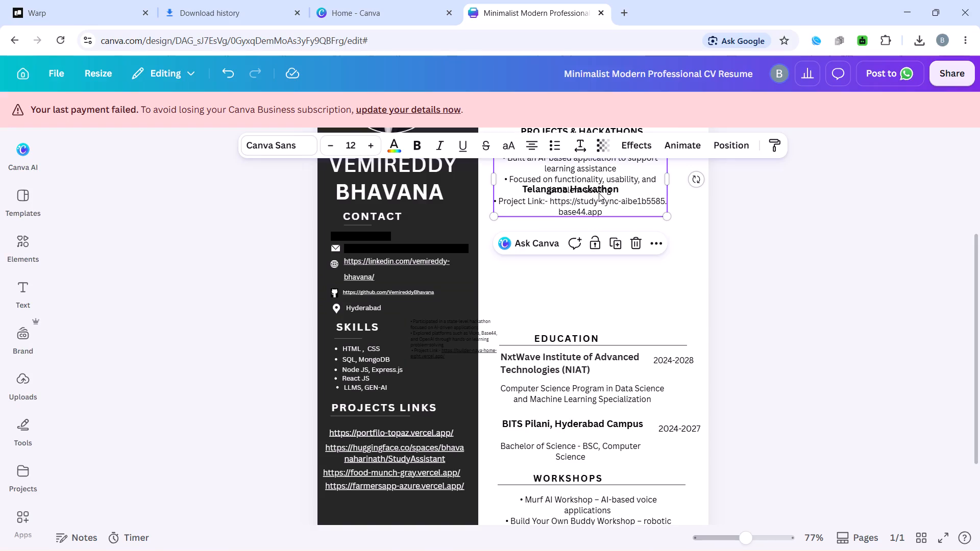
Place the hackathon bullet text in the empty space between the Study Sync AI text and the Education heading.
drag(479, 334, 547, 285)
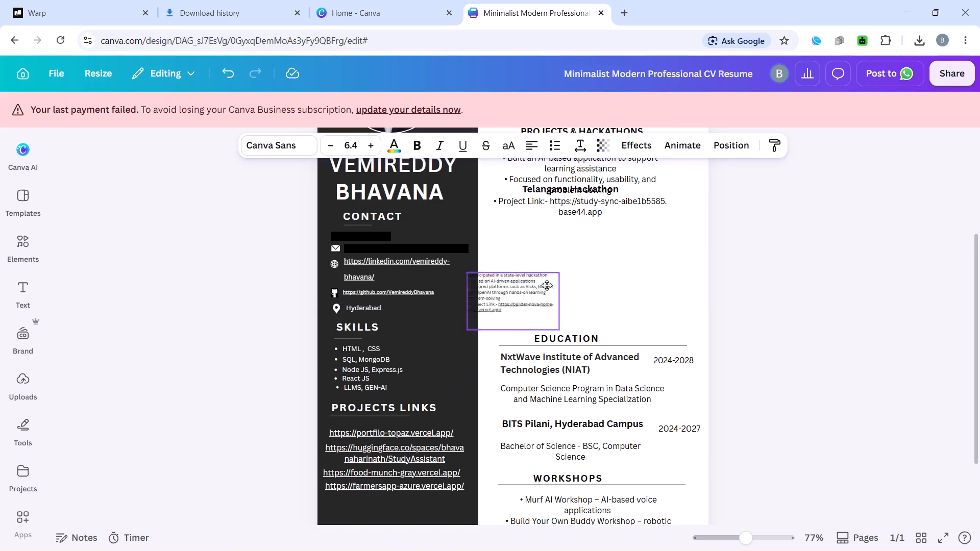
drag(547, 285, 589, 272)
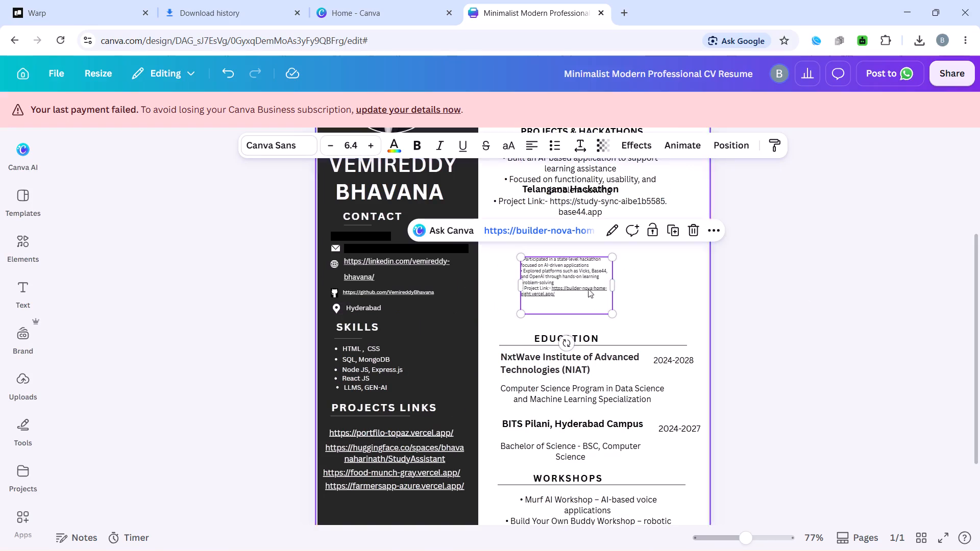
drag(553, 284, 565, 297)
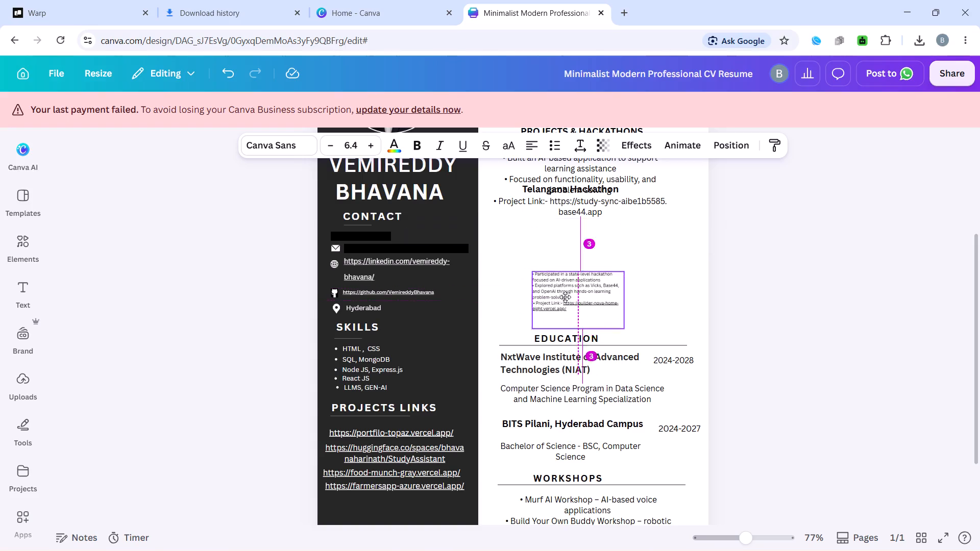
drag(565, 297, 561, 296)
click(762, 370)
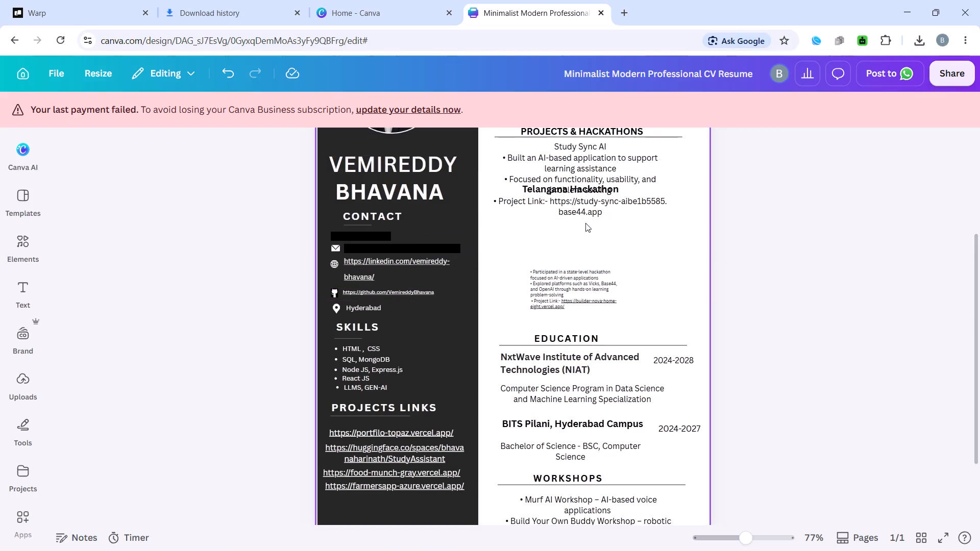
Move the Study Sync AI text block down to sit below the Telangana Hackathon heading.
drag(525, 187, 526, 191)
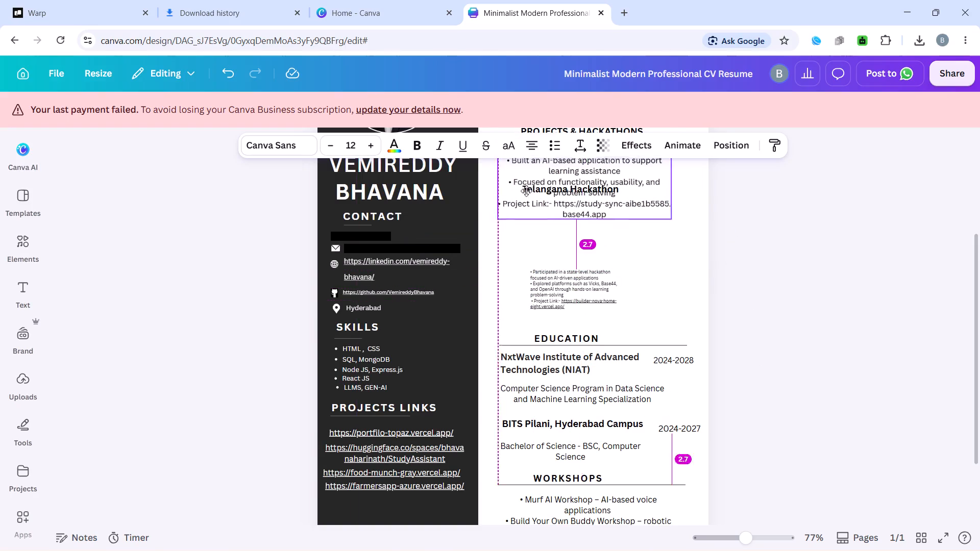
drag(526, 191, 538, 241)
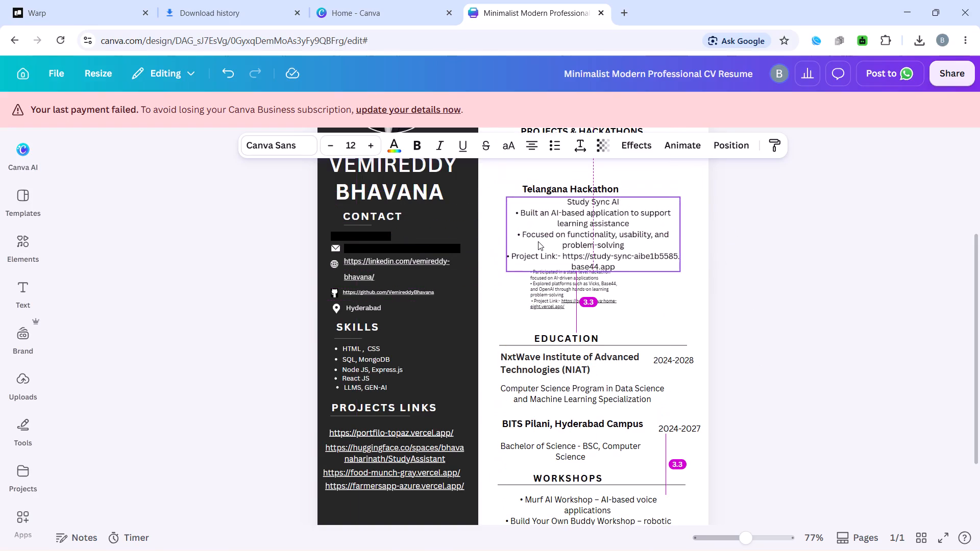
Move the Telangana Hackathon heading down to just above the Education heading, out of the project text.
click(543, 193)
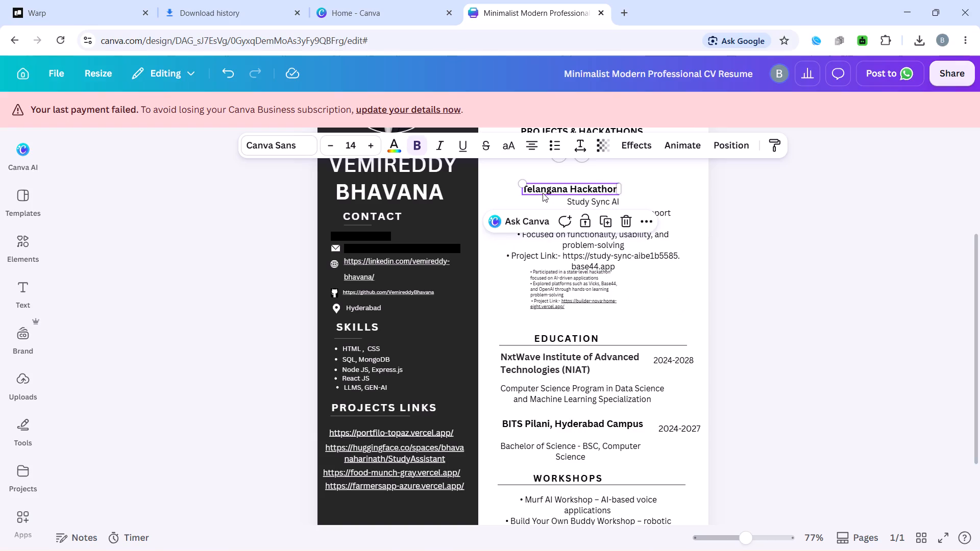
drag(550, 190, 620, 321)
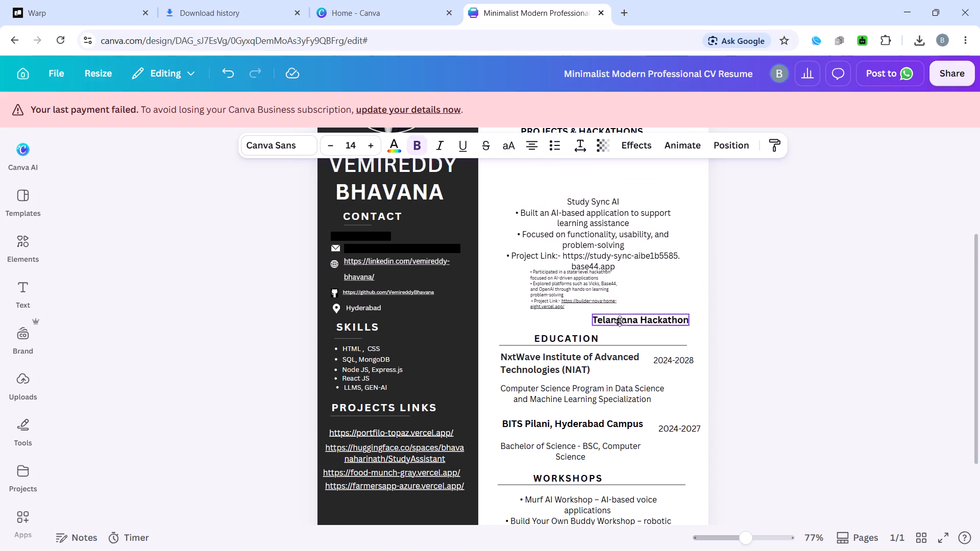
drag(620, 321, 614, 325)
Move the Study Sync AI text block back up so it sits directly beneath the Projects & Hackathons heading and divider.
drag(580, 216, 580, 194)
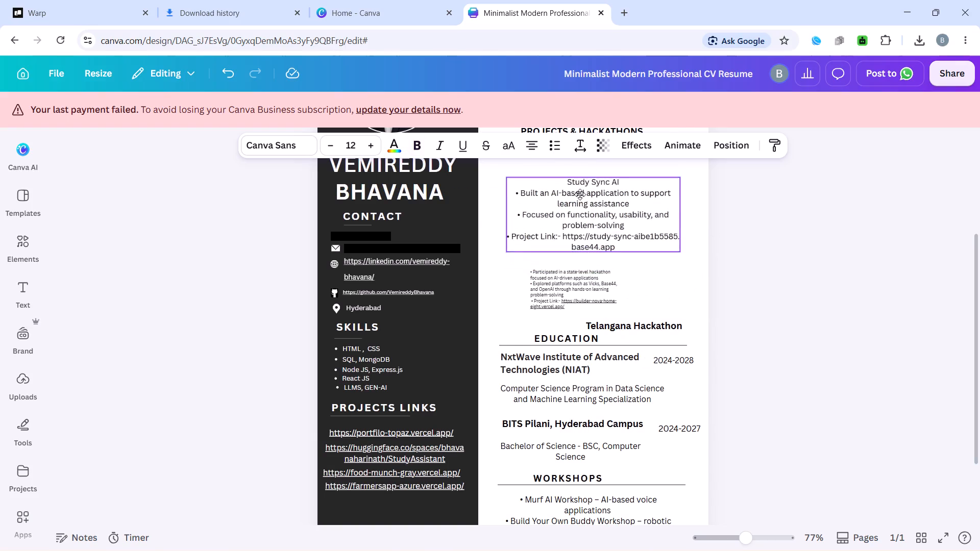
drag(580, 194, 568, 173)
click(675, 299)
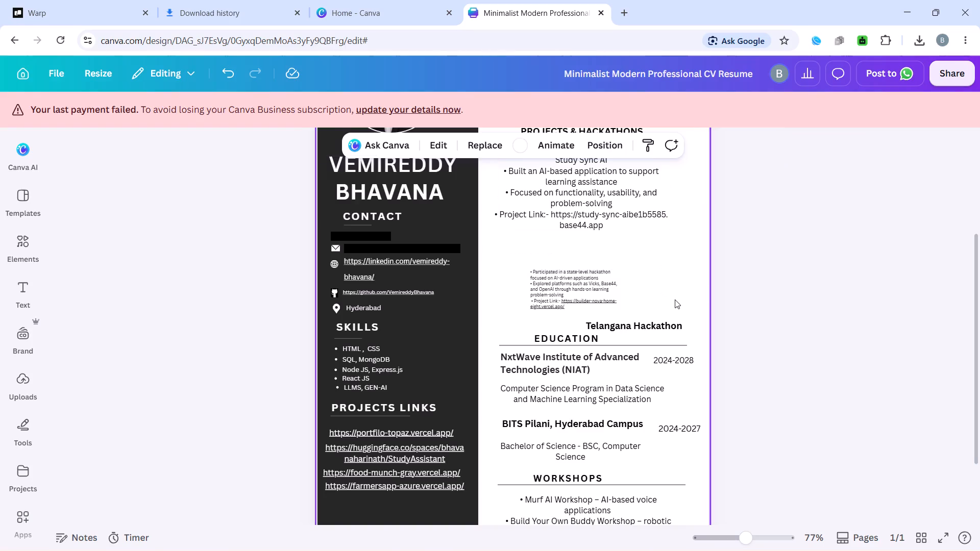
click(819, 304)
scroll(595, 239, up, 1)
drag(582, 249, 579, 238)
click(632, 324)
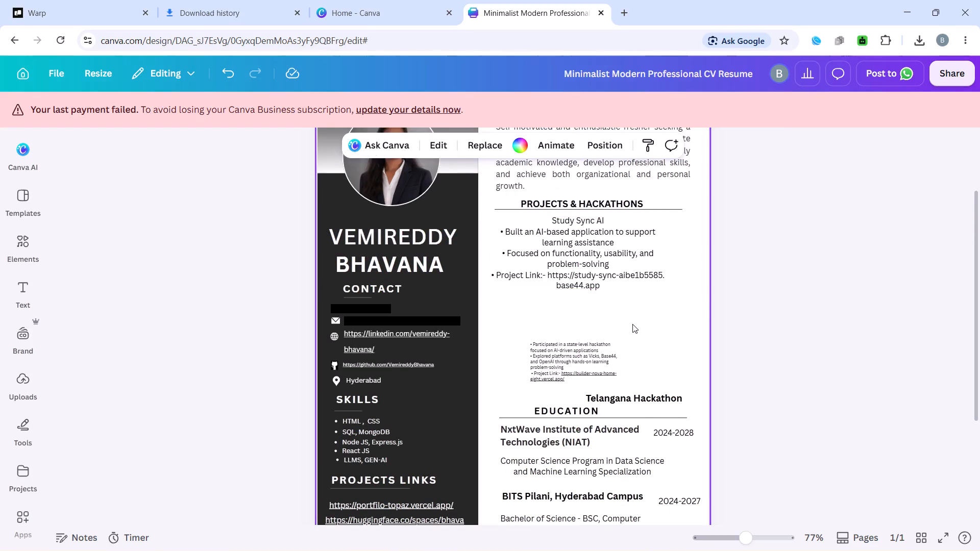
Move the Telangana Hackathon heading up to sit directly below the Study Sync AI project link.
drag(640, 401, 589, 315)
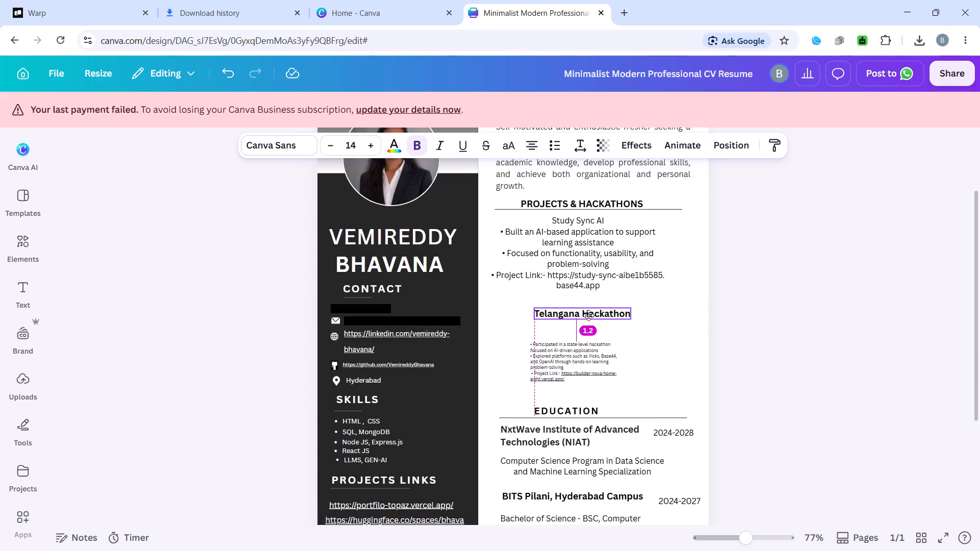
drag(589, 315, 582, 307)
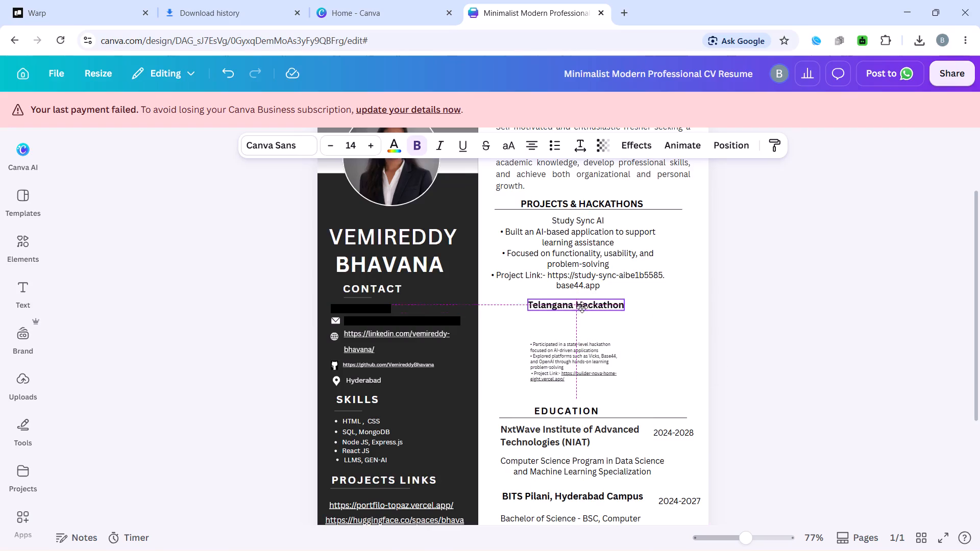
drag(582, 307, 582, 302)
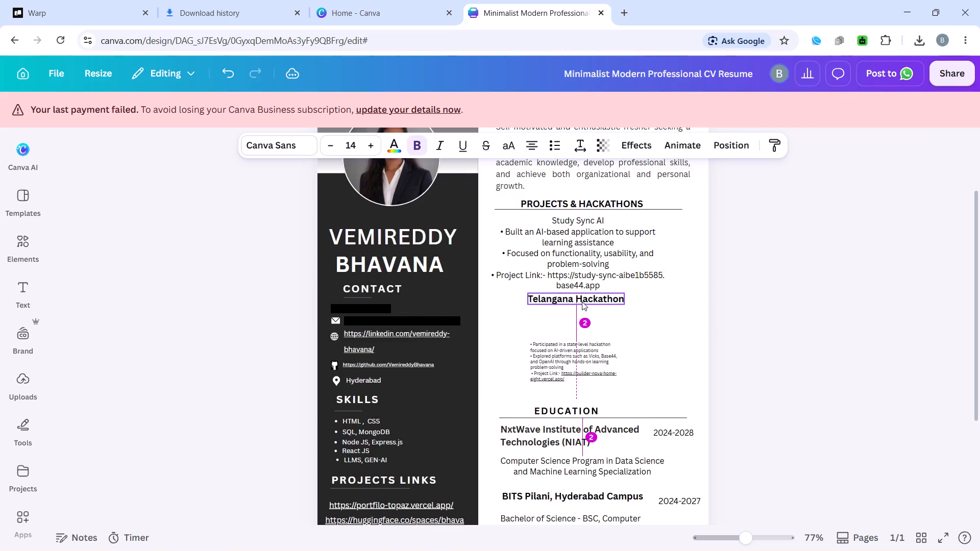
click(641, 366)
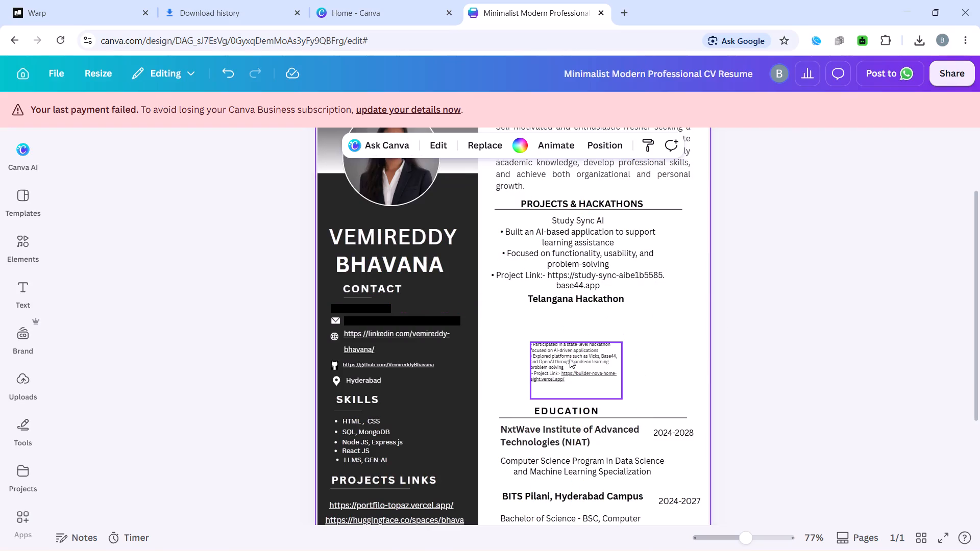
Place the hackathon bullet text box directly under the Telangana Hackathon heading and widen it slightly.
drag(570, 359, 560, 328)
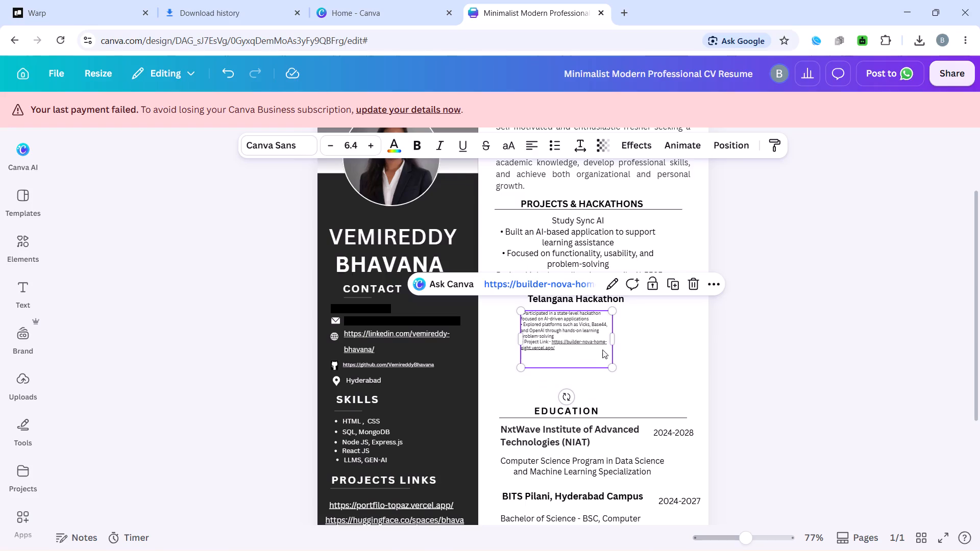
drag(614, 344, 652, 342)
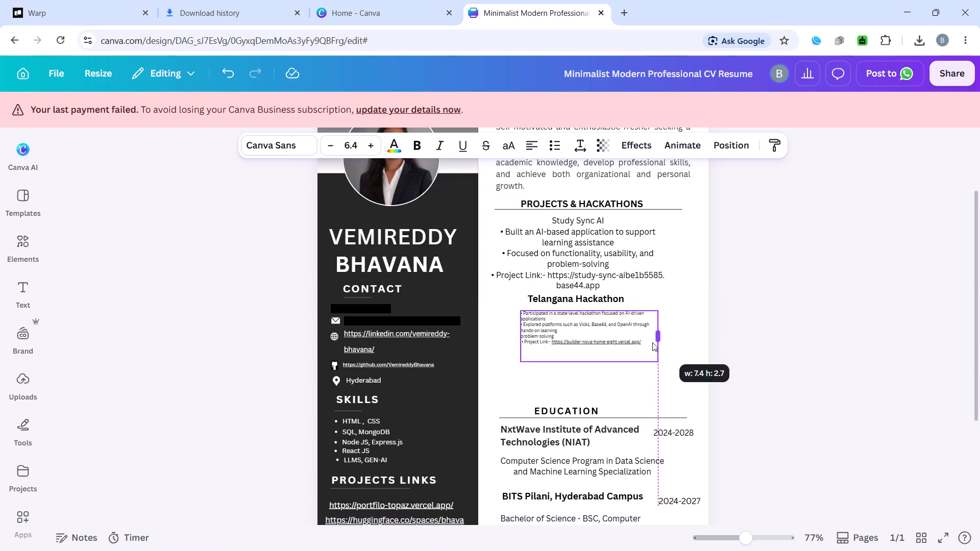
drag(652, 342, 636, 342)
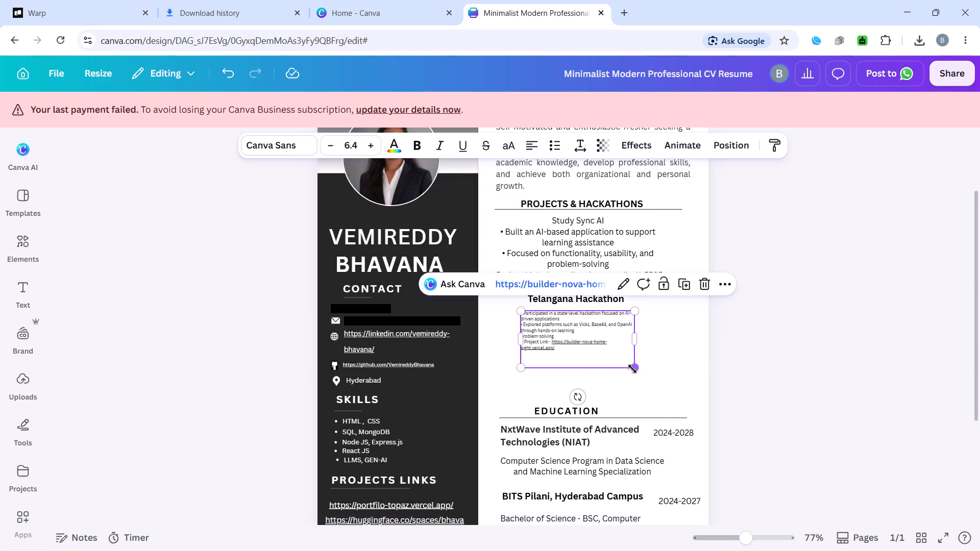
Enlarge the hackathon bullet text to about size 9.9 and widen its box to span the resume's main column.
drag(633, 369, 661, 396)
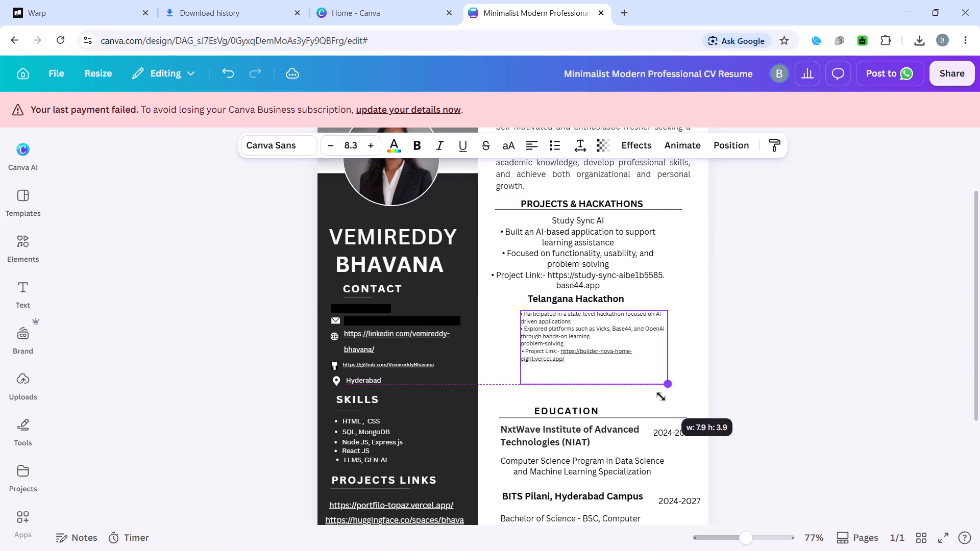
drag(661, 396, 672, 411)
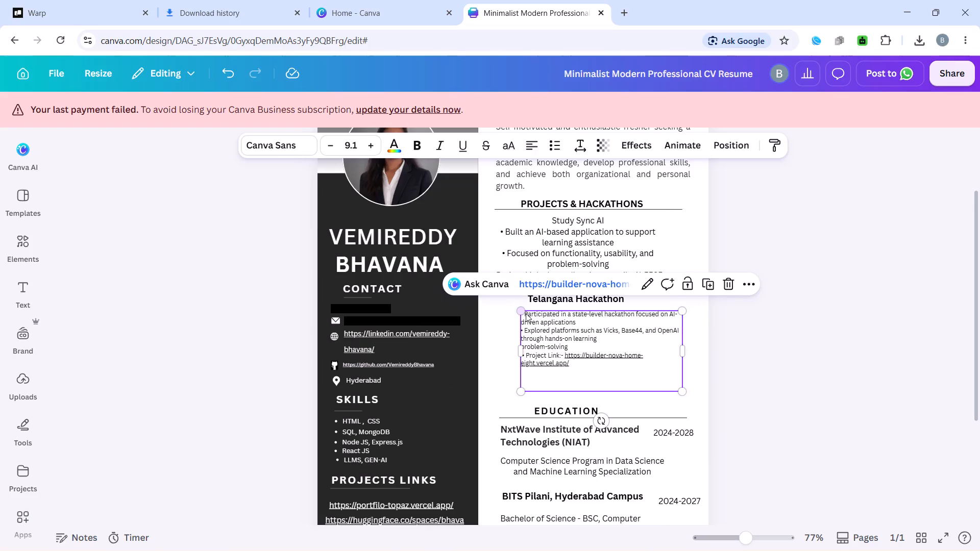
drag(522, 312, 505, 308)
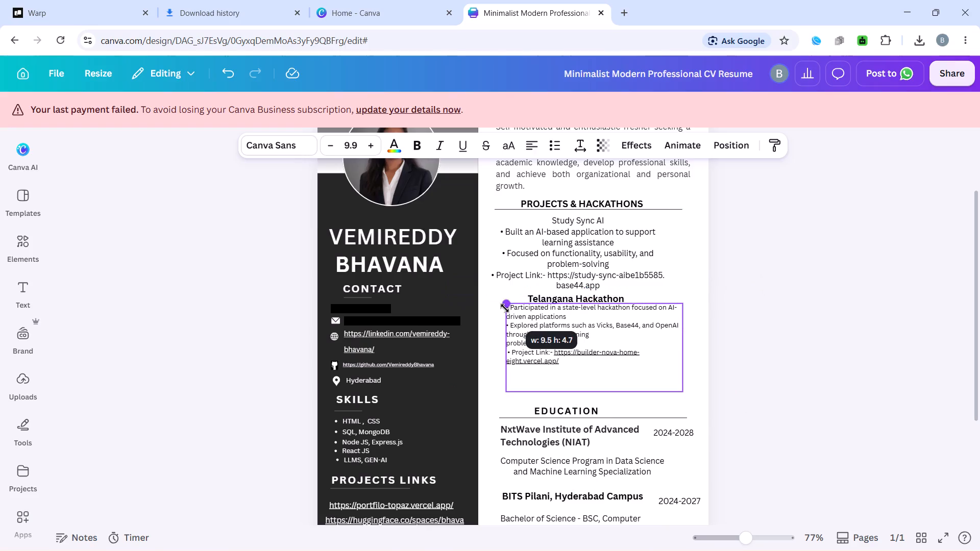
drag(505, 308, 505, 308)
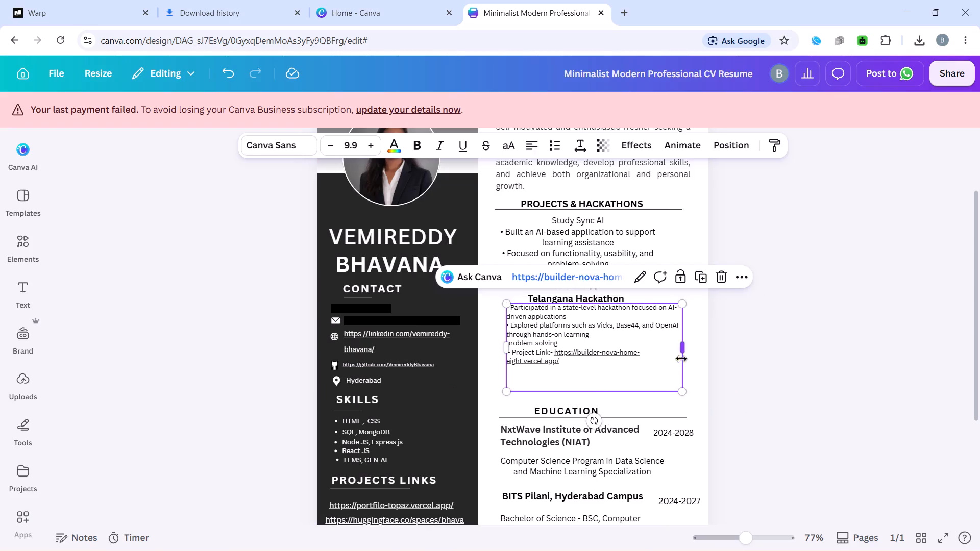
drag(680, 349, 688, 352)
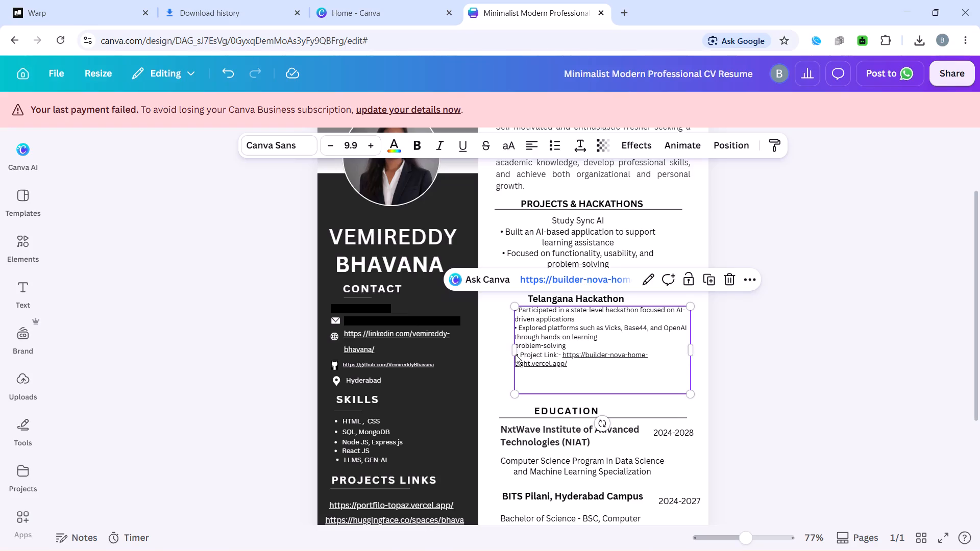
drag(513, 350, 503, 349)
click(834, 407)
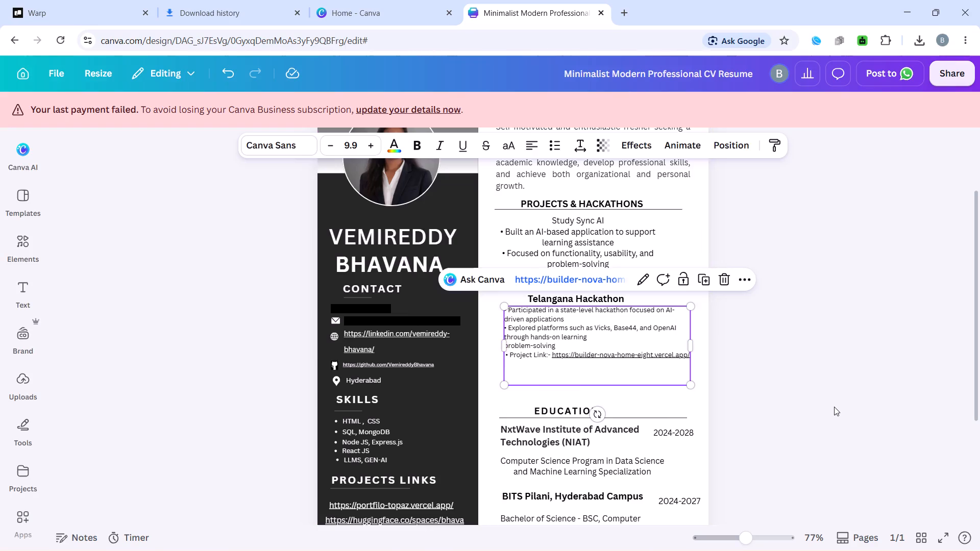
Move the hackathon bullet text box down to just above the Education heading, leaving a gap below the Telangana Hackathon heading.
drag(575, 355, 573, 372)
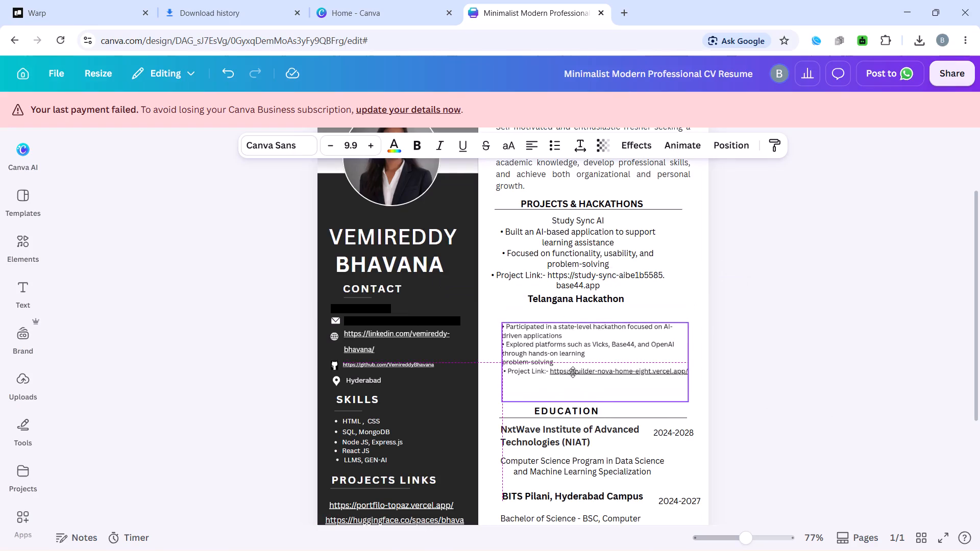
drag(573, 372, 571, 372)
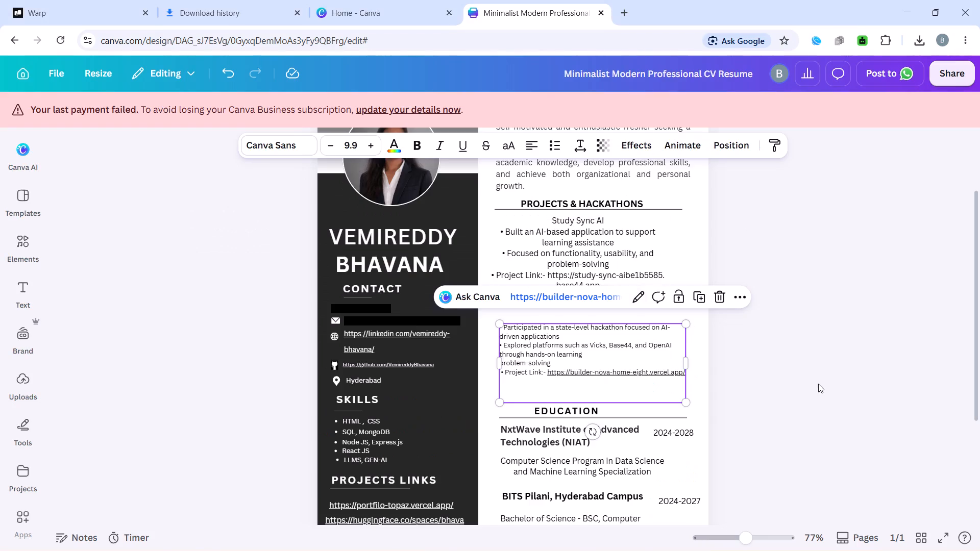
click(818, 384)
Nudge the Telangana Hackathon heading down to sit between the Study Sync AI project link and the hackathon bullets.
drag(595, 300, 592, 307)
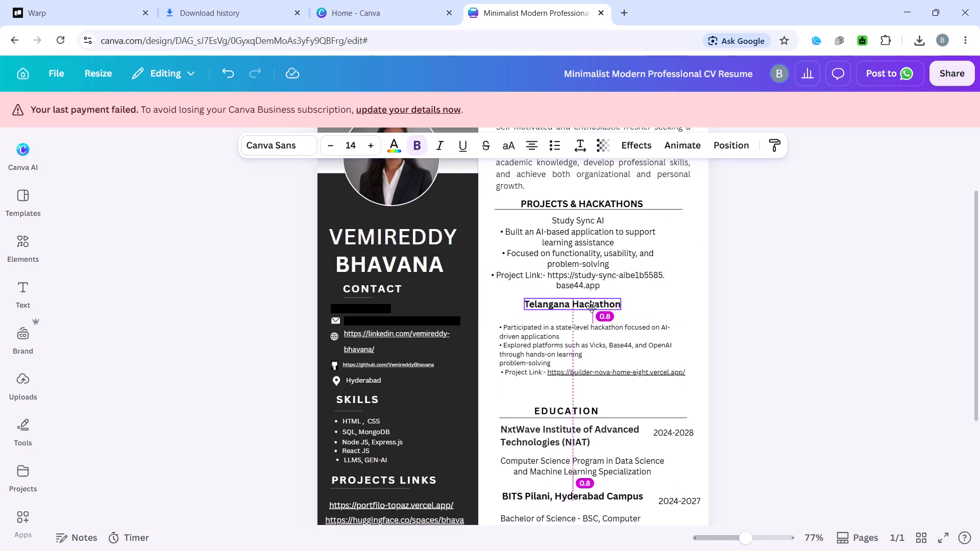
drag(592, 307, 591, 308)
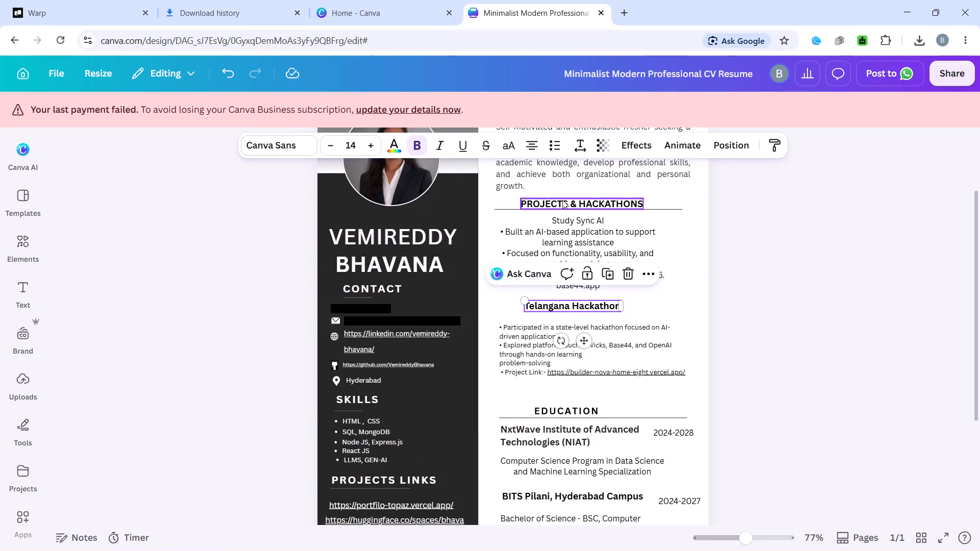
Compare the section's text sizes and set the hackathon bullet text to font size 12, matching the Study Sync AI block.
click(562, 200)
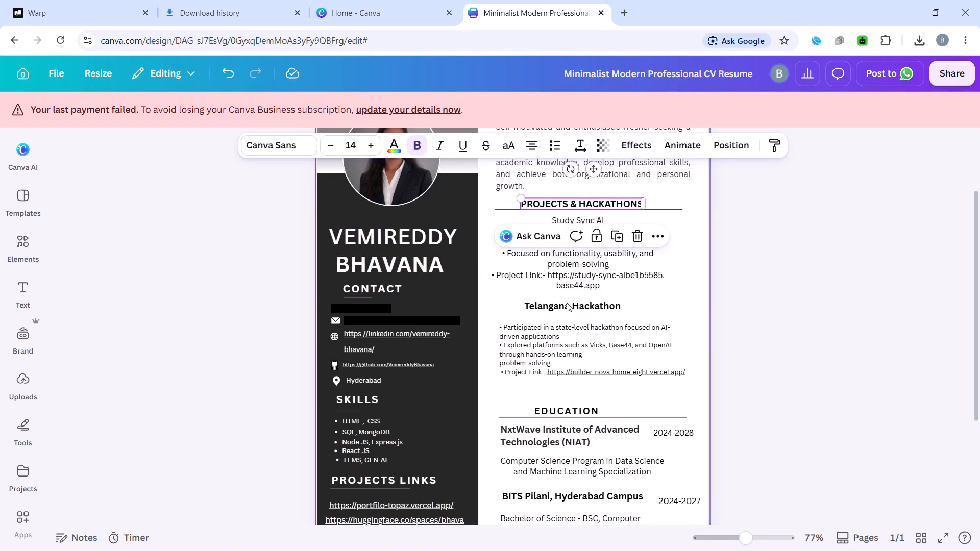
click(566, 306)
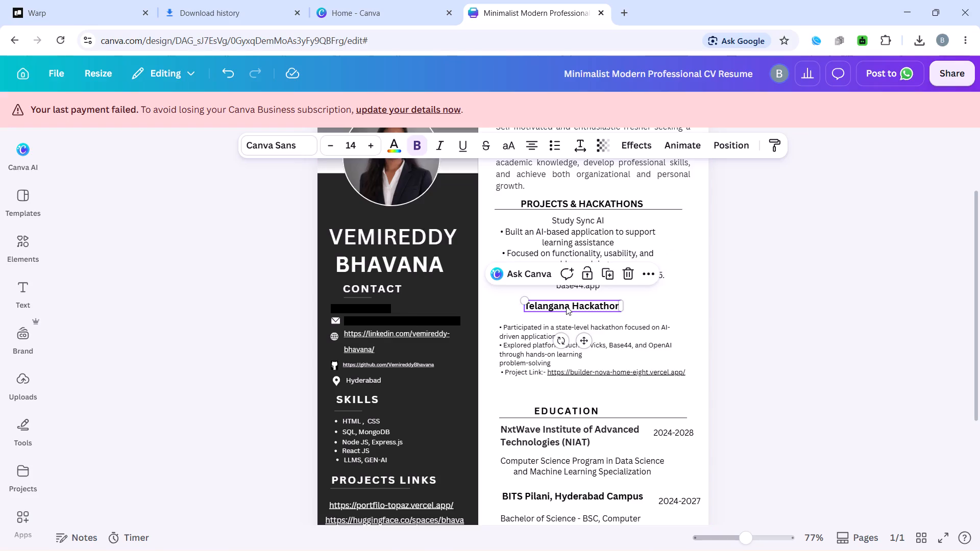
click(568, 249)
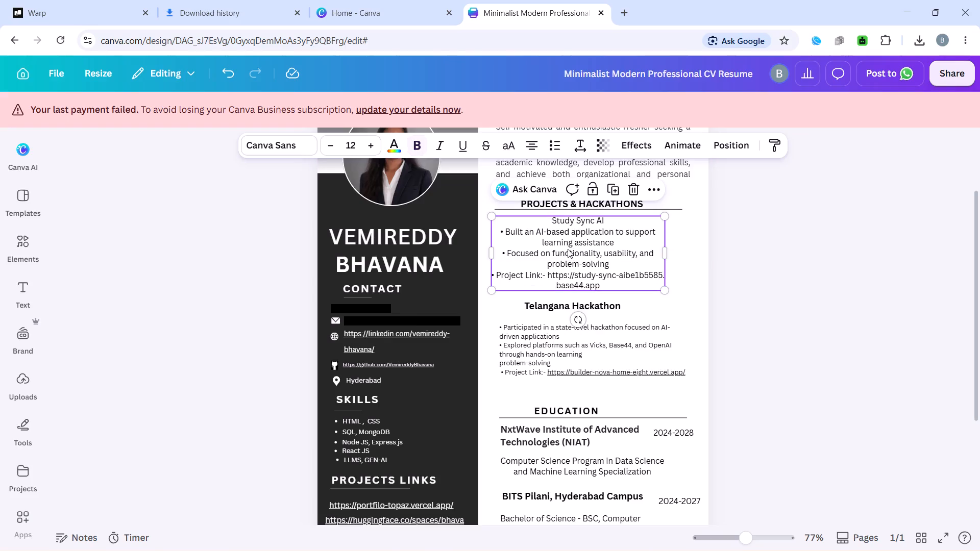
click(550, 348)
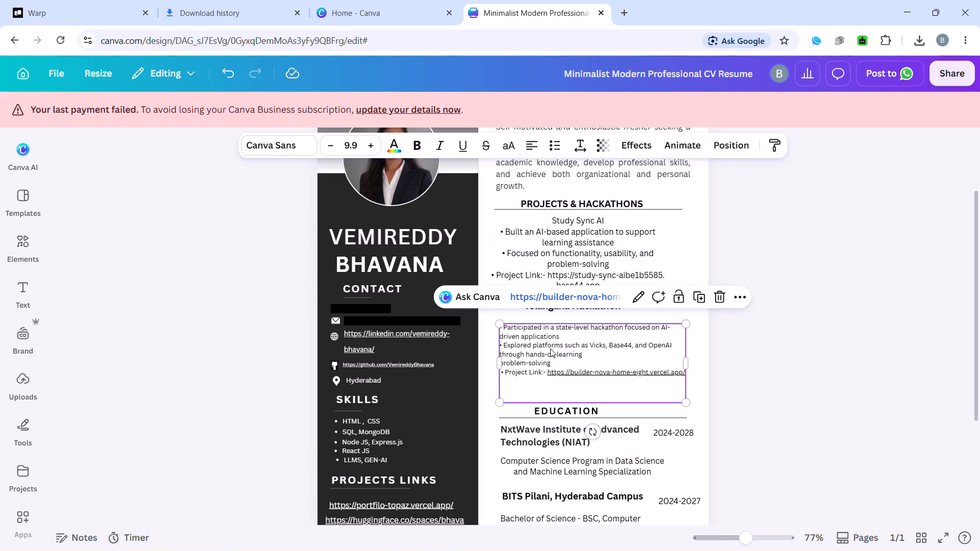
click(372, 148)
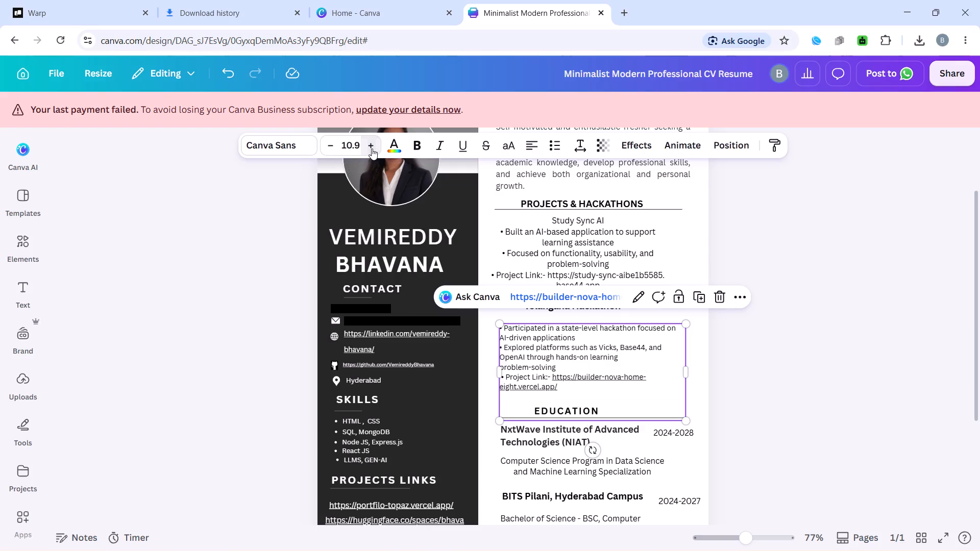
click(372, 148)
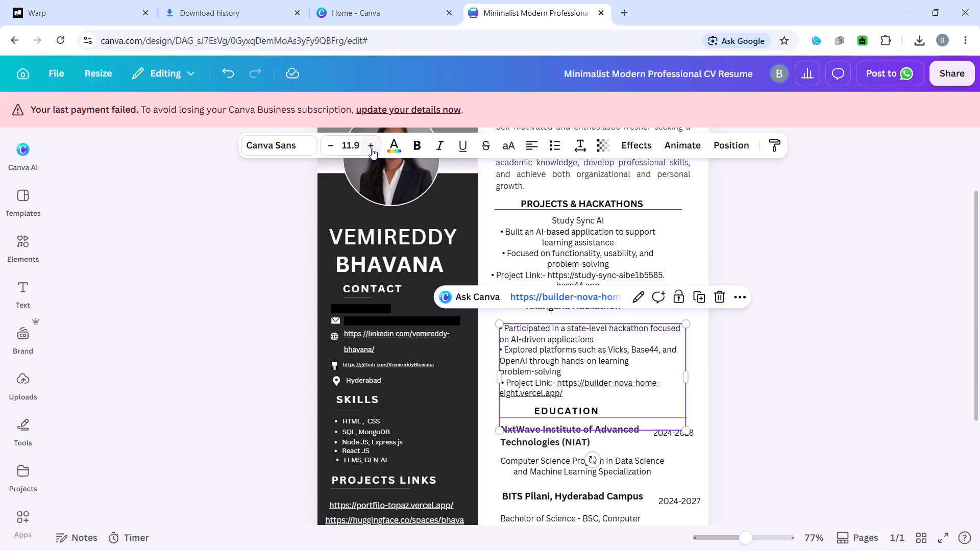
click(372, 148)
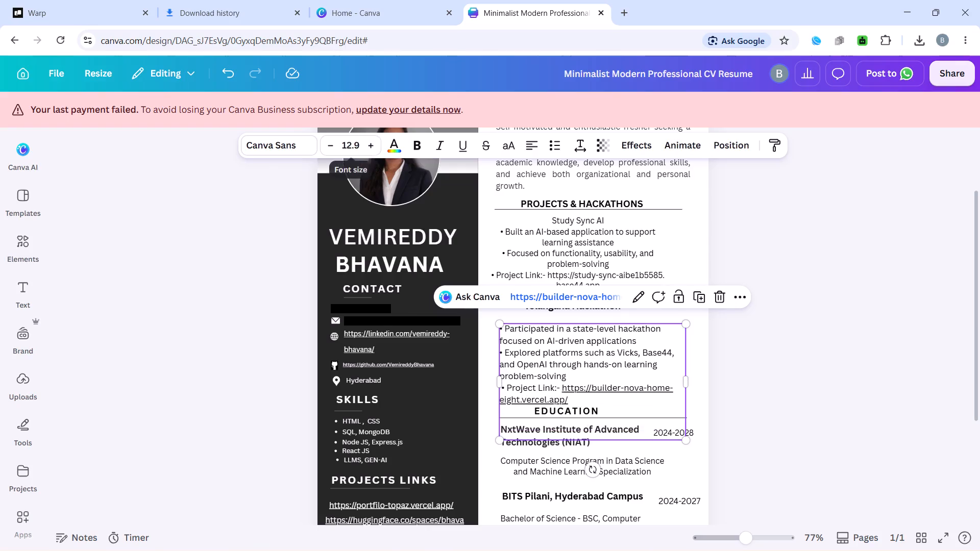
click(359, 143)
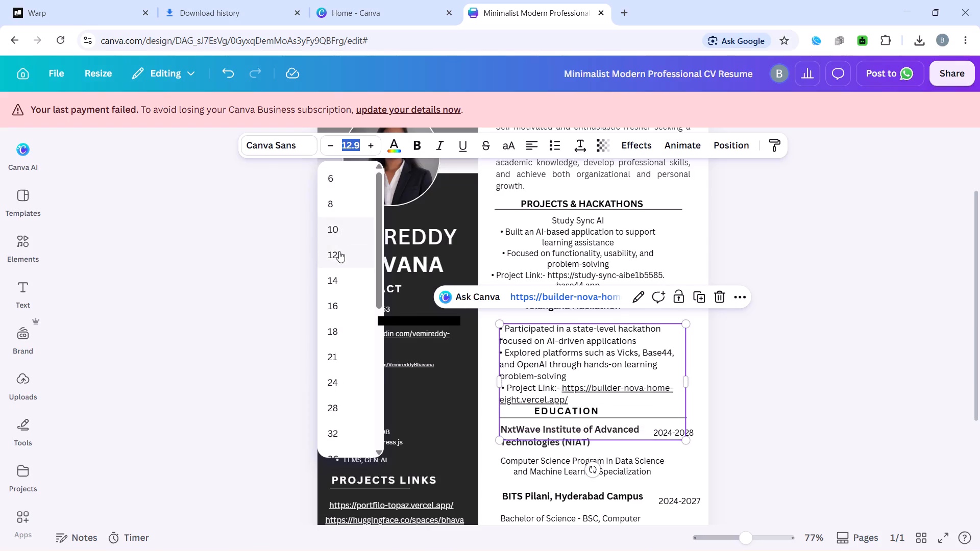
click(341, 253)
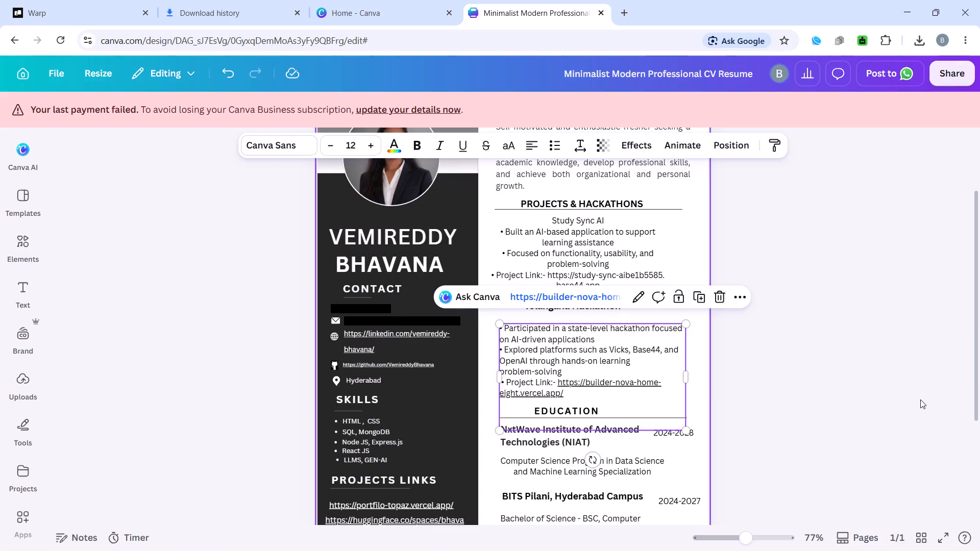
click(920, 399)
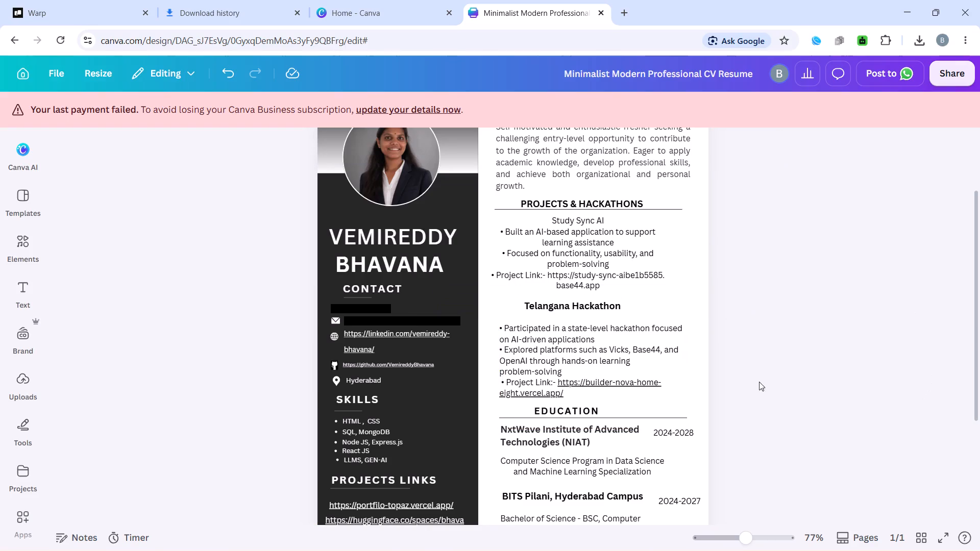
Move the hackathon bullet text box up slightly so it sits closer beneath the Telangana Hackathon heading.
click(564, 365)
drag(564, 365, 565, 358)
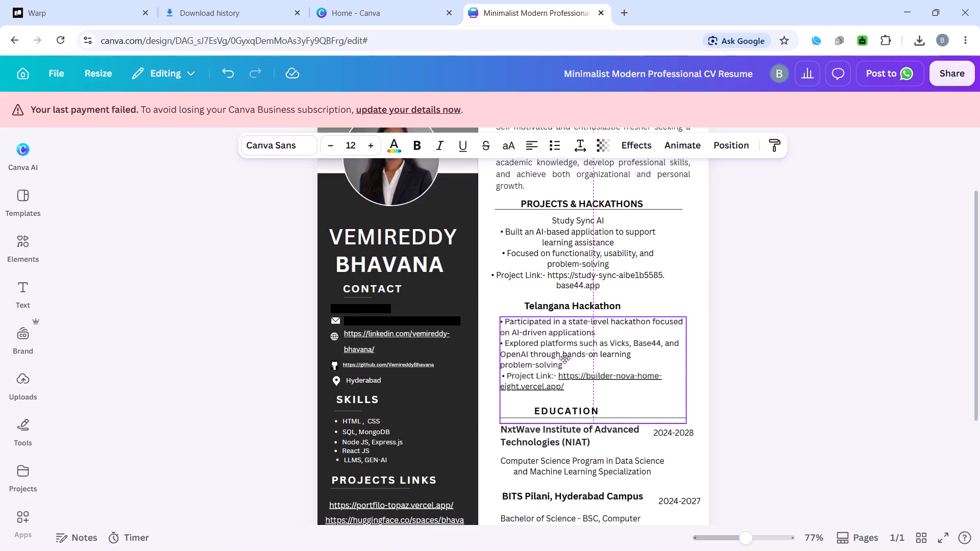
drag(565, 358, 564, 358)
click(820, 390)
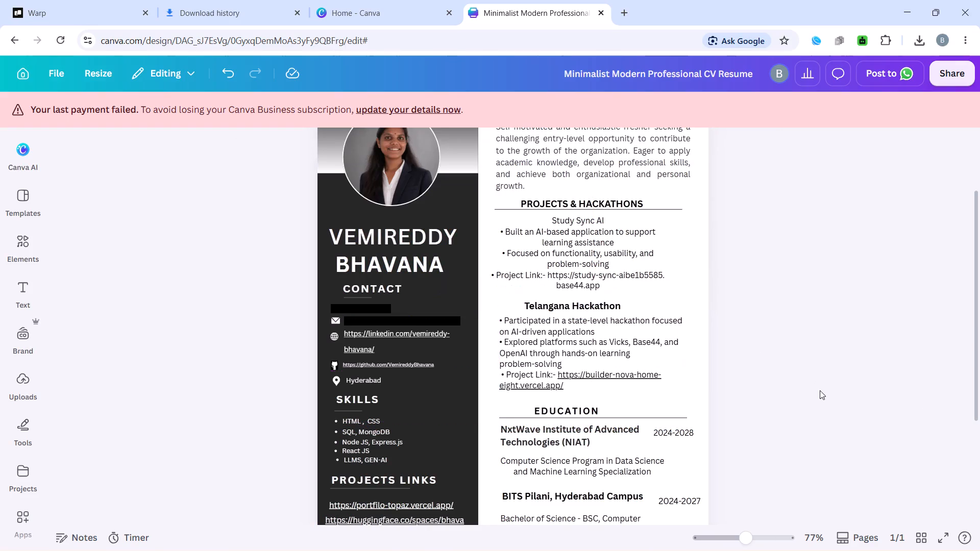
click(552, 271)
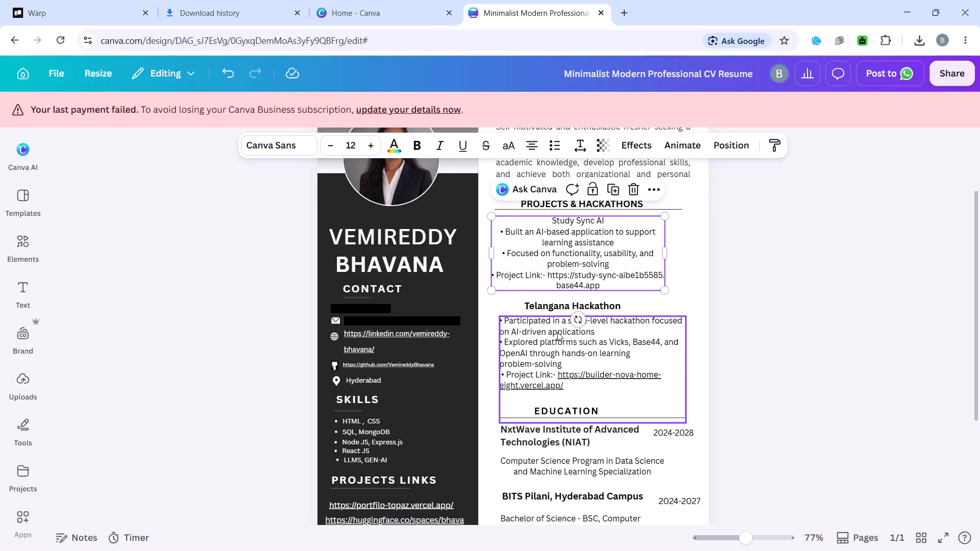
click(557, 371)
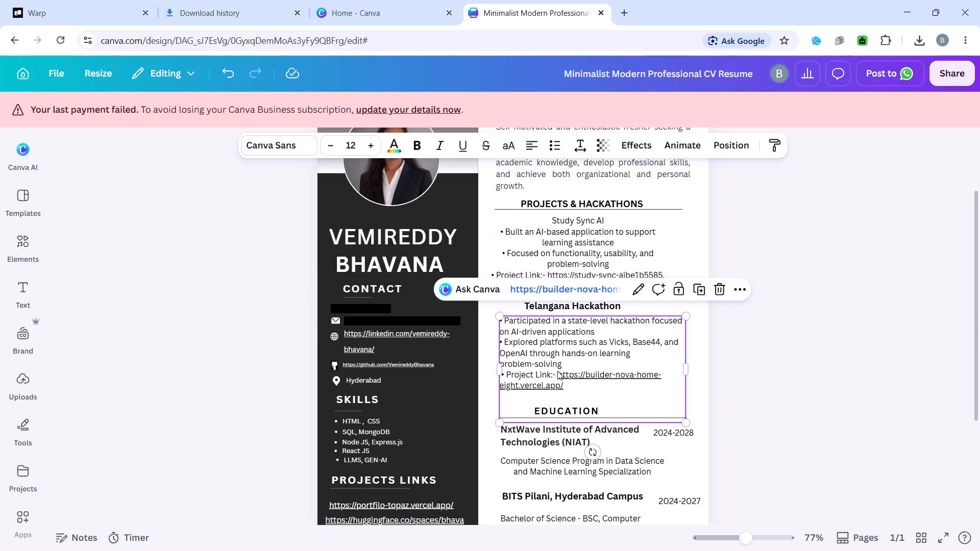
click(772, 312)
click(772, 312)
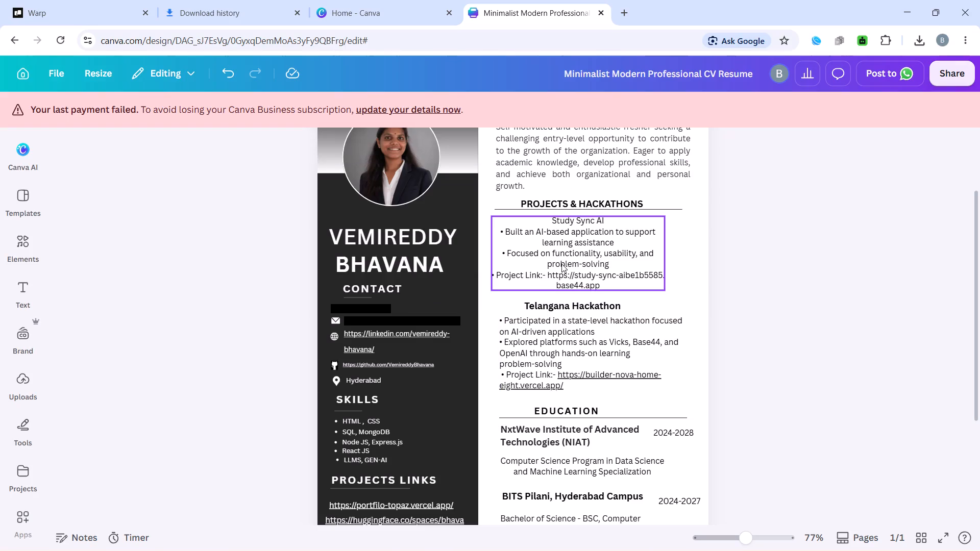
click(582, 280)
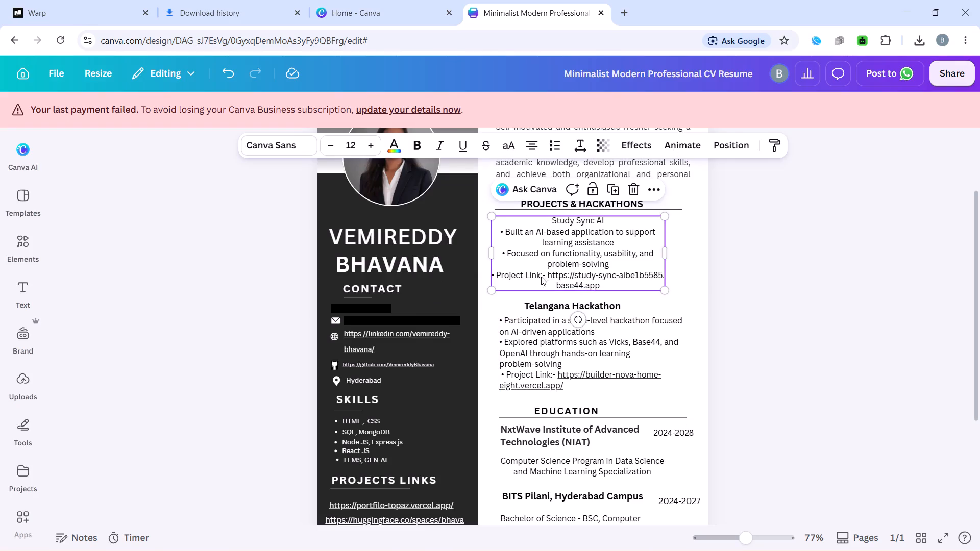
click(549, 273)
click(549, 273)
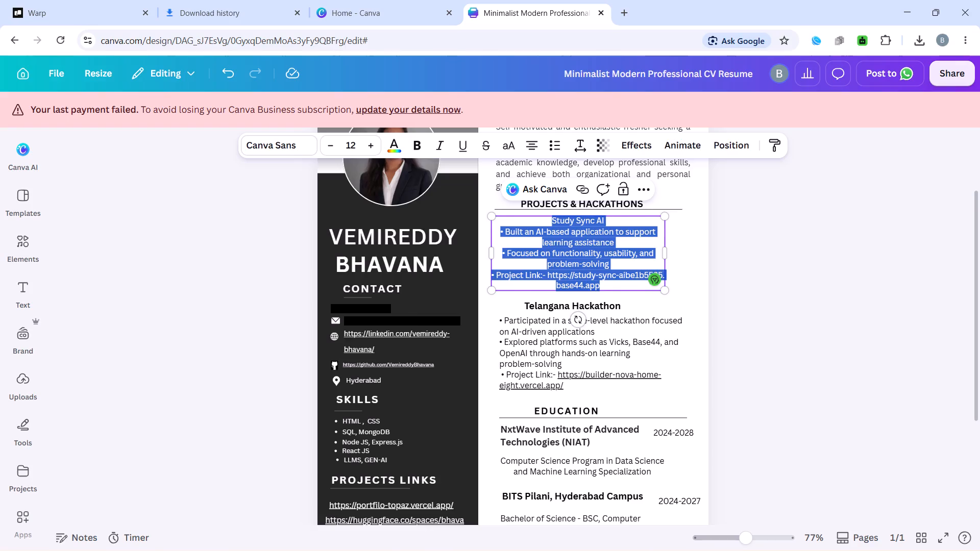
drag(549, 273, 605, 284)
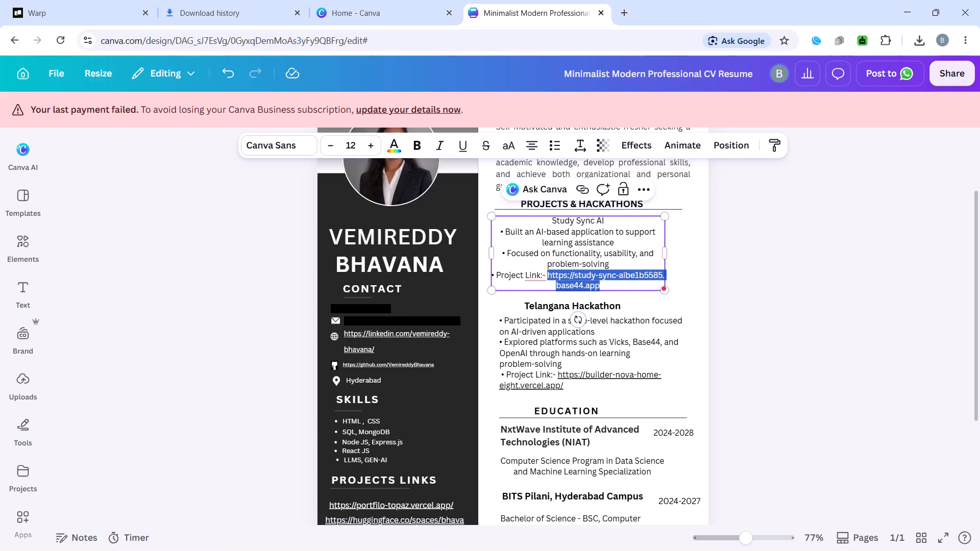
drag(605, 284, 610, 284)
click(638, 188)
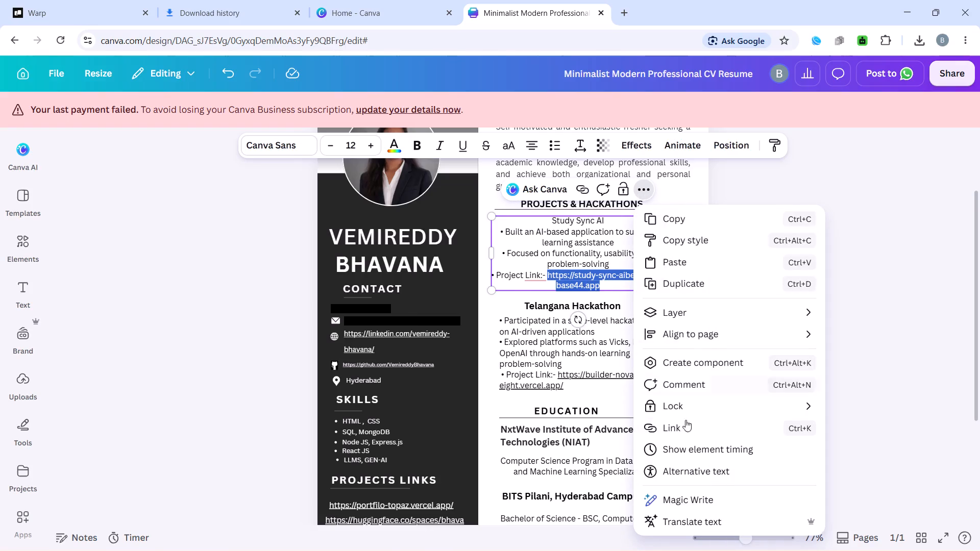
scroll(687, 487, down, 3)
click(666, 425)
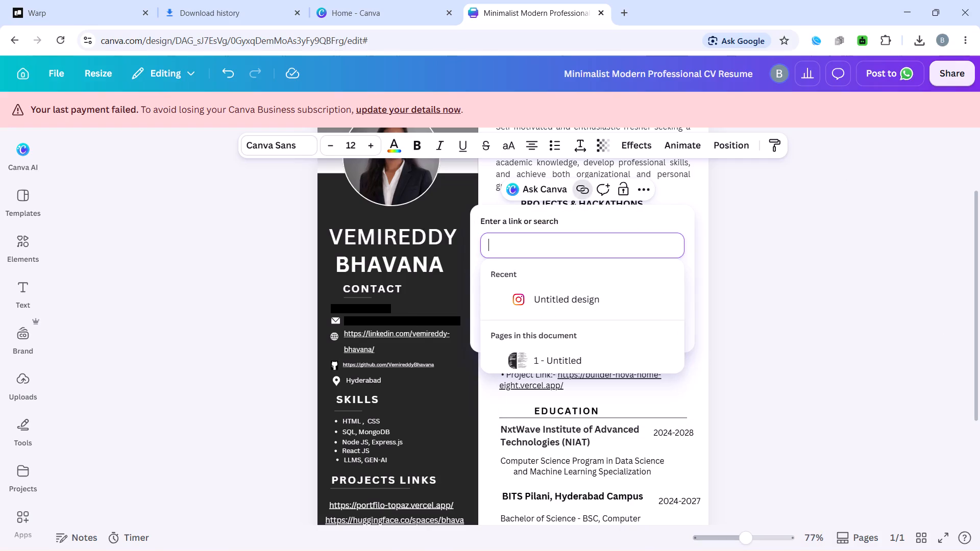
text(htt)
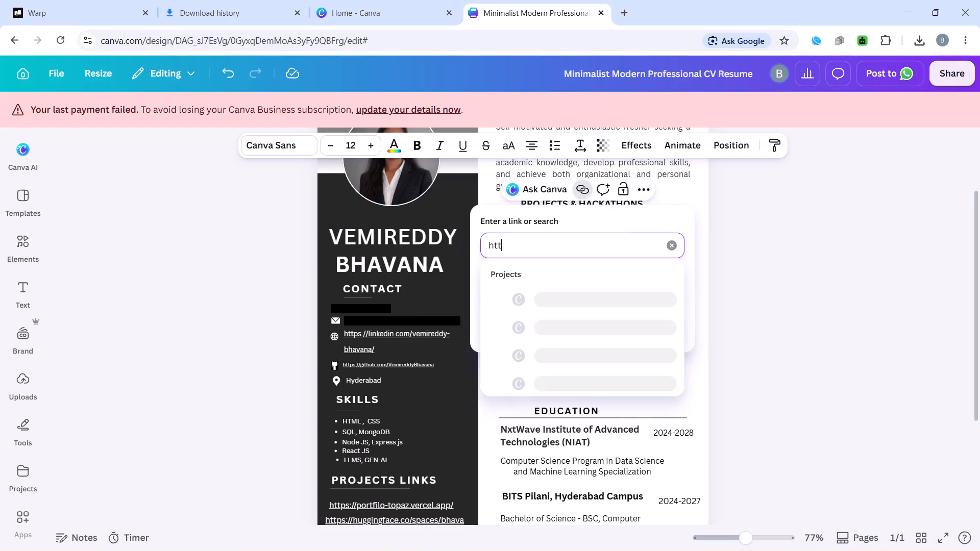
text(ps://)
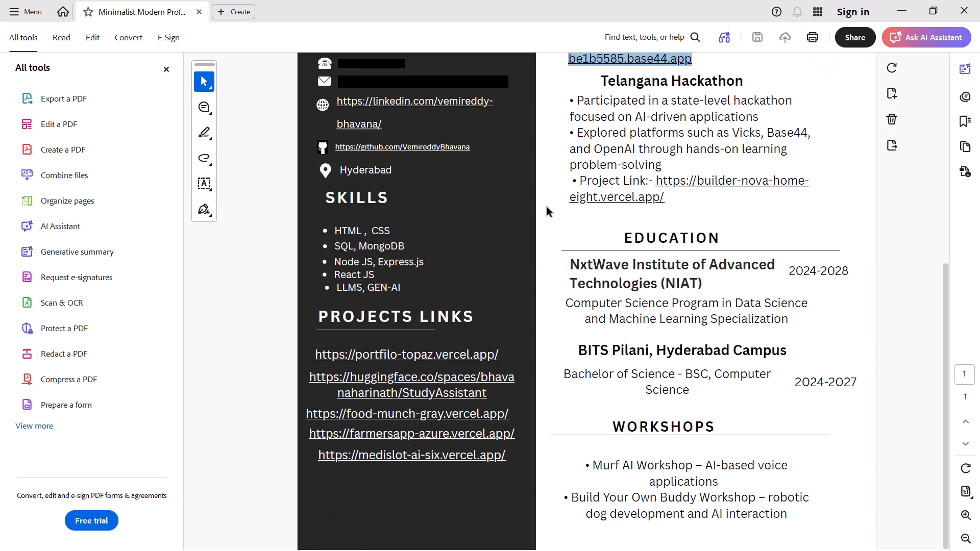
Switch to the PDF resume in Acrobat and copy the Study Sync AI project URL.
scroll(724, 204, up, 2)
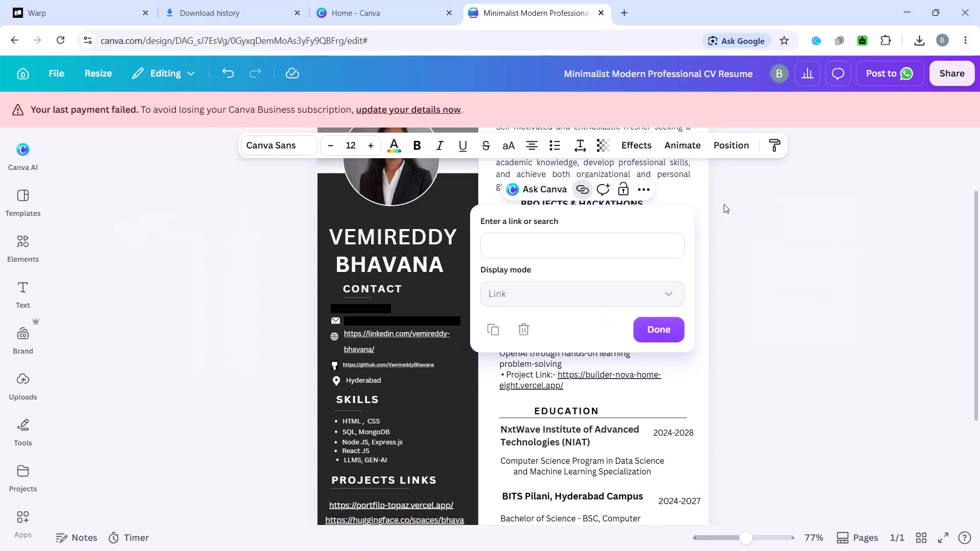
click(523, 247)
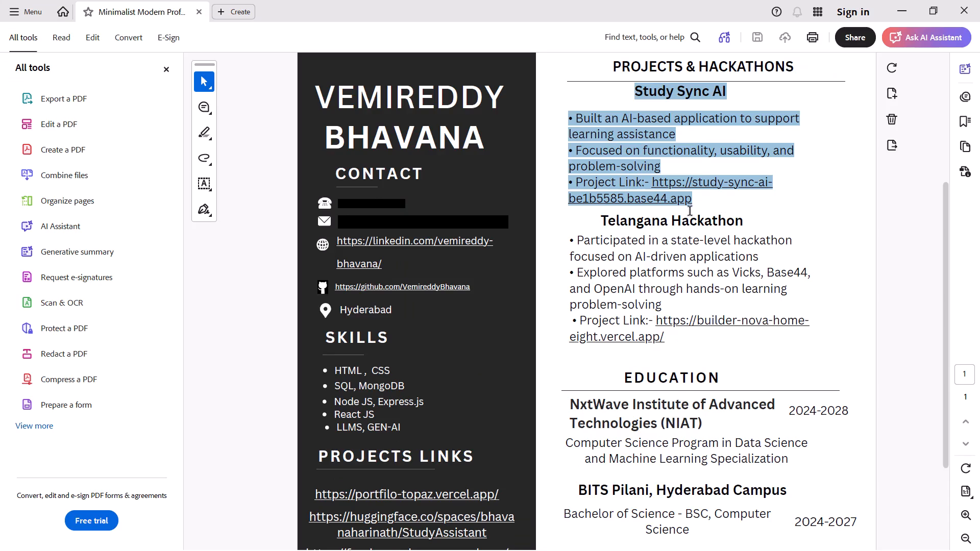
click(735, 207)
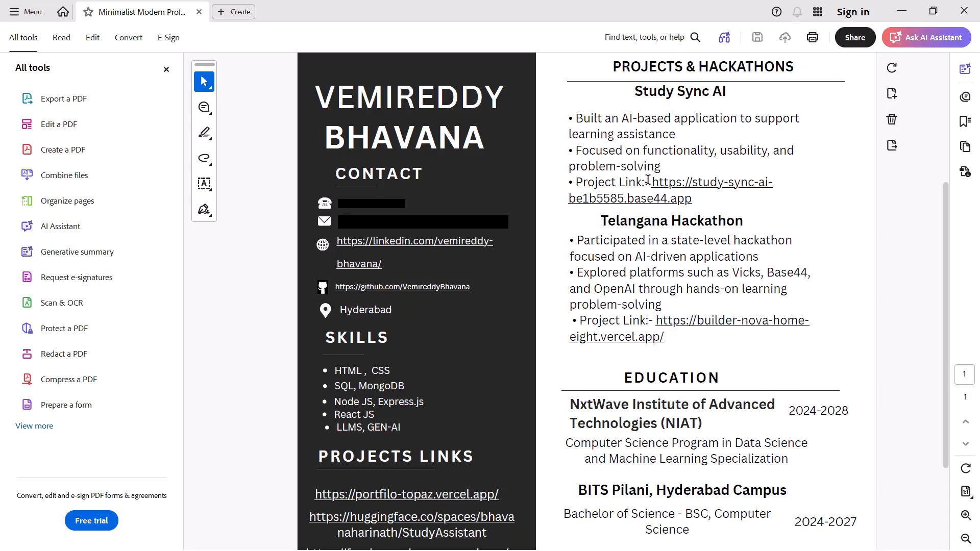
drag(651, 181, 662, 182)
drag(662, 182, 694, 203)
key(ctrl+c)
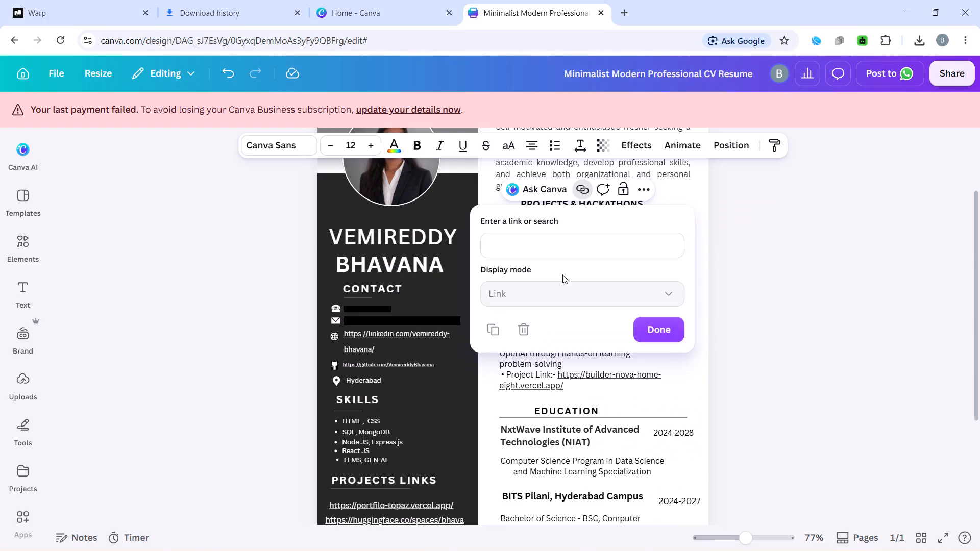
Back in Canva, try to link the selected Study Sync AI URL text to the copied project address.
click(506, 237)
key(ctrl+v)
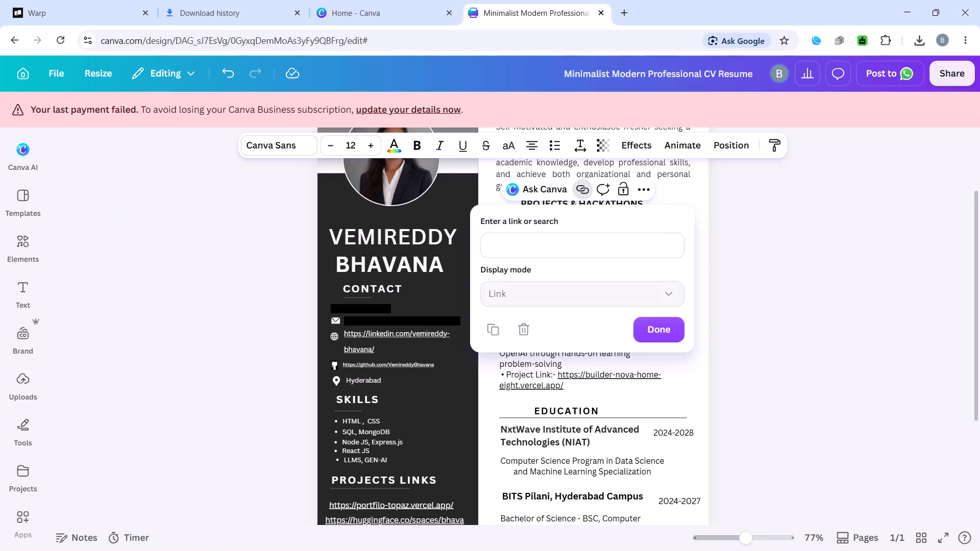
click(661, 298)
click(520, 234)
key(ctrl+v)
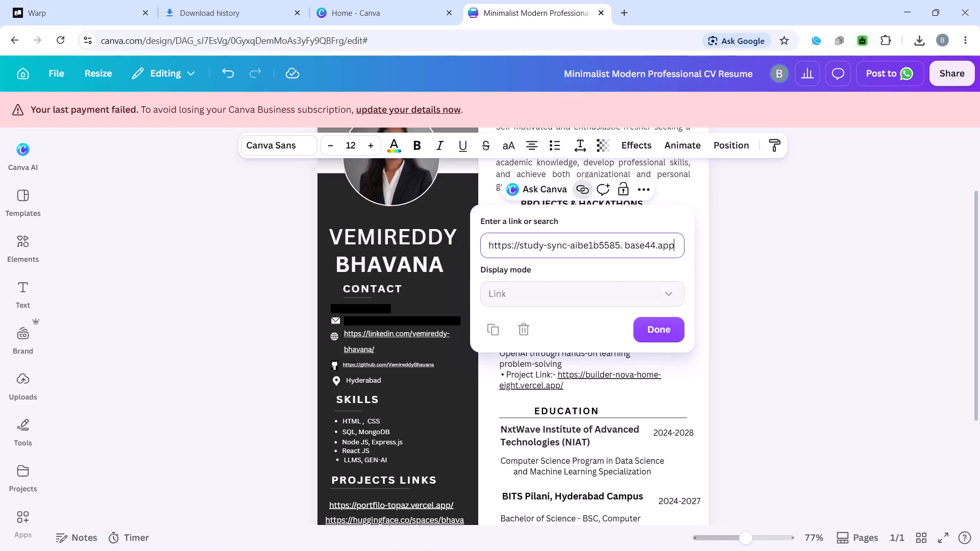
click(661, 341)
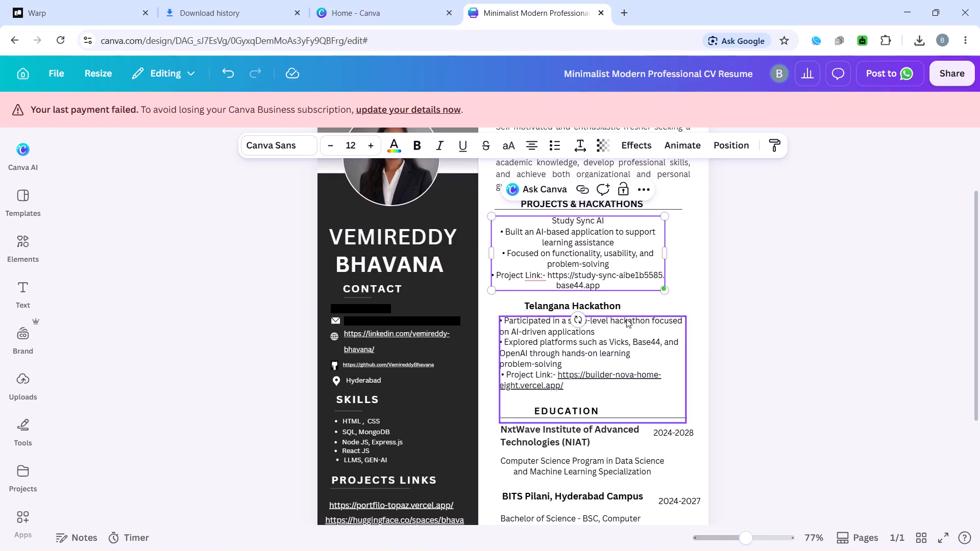
Change the Study Sync AI bullet label from "Project Link:-" to "Project Link:".
click(607, 286)
drag(607, 286, 561, 280)
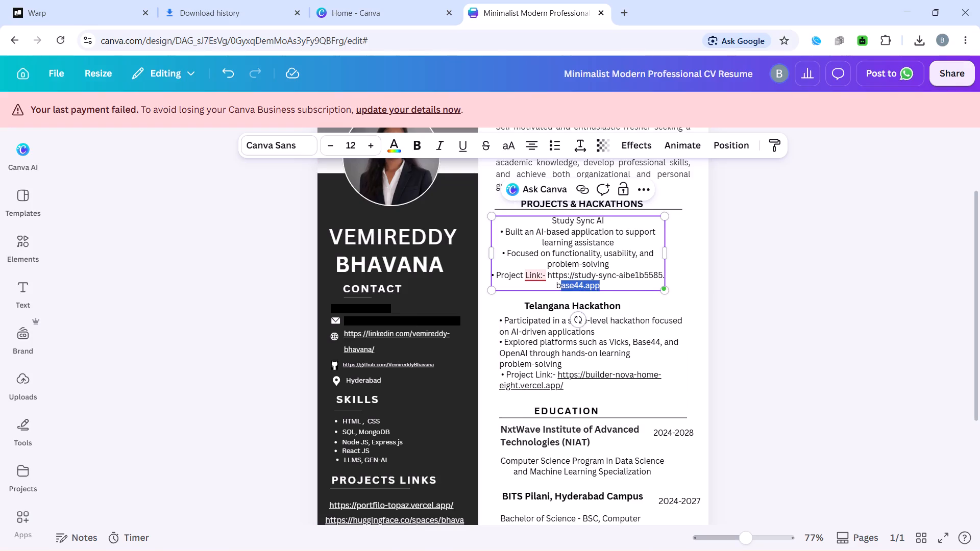
click(566, 304)
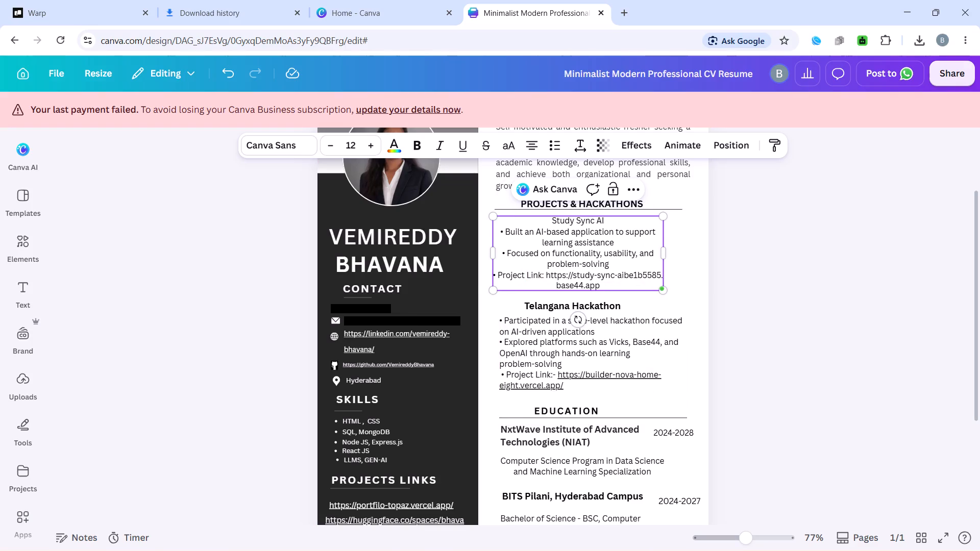
Open the Study Sync AI link from the Acrobat PDF, copy study-sync-ai-be1b5585.base44.app from the browser, and return to the Canva resume.
click(615, 283)
click(615, 283)
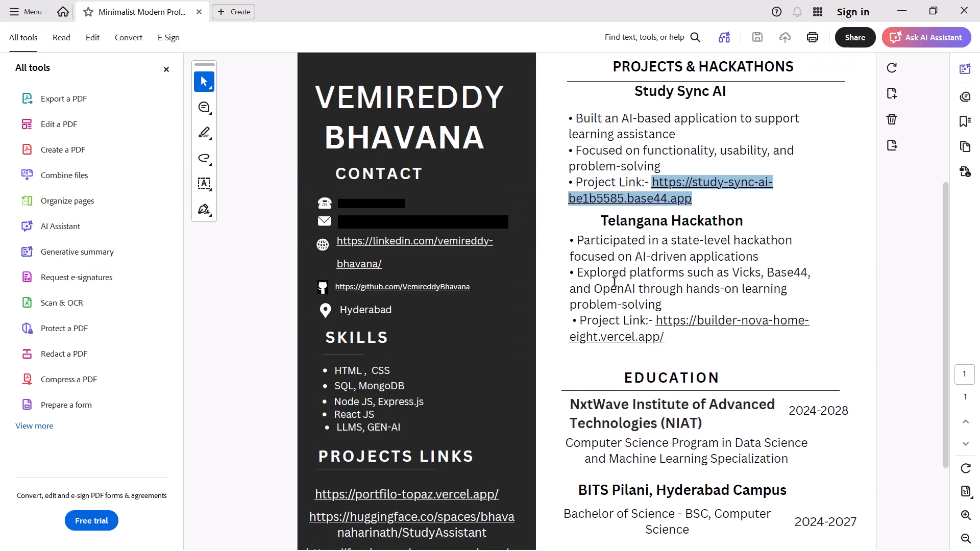
click(664, 201)
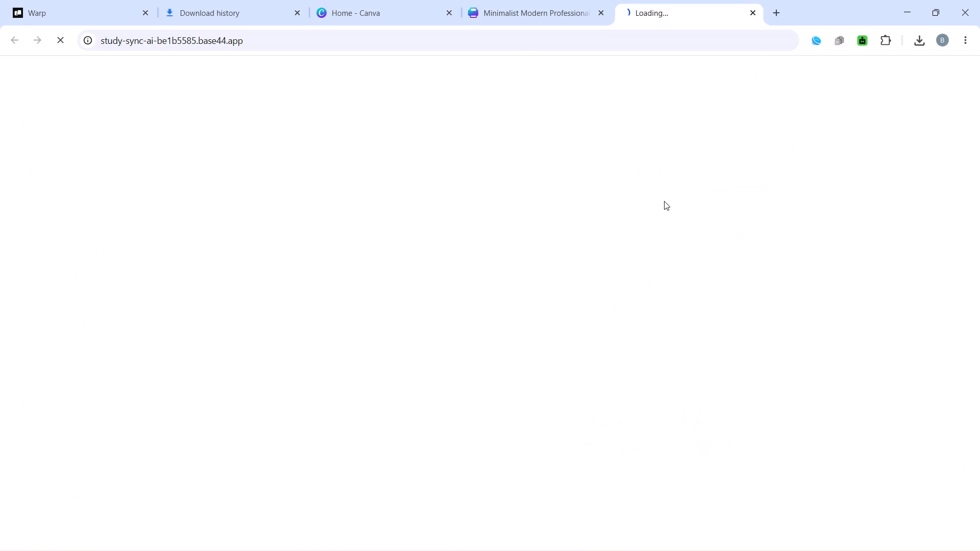
drag(258, 39, 73, 15)
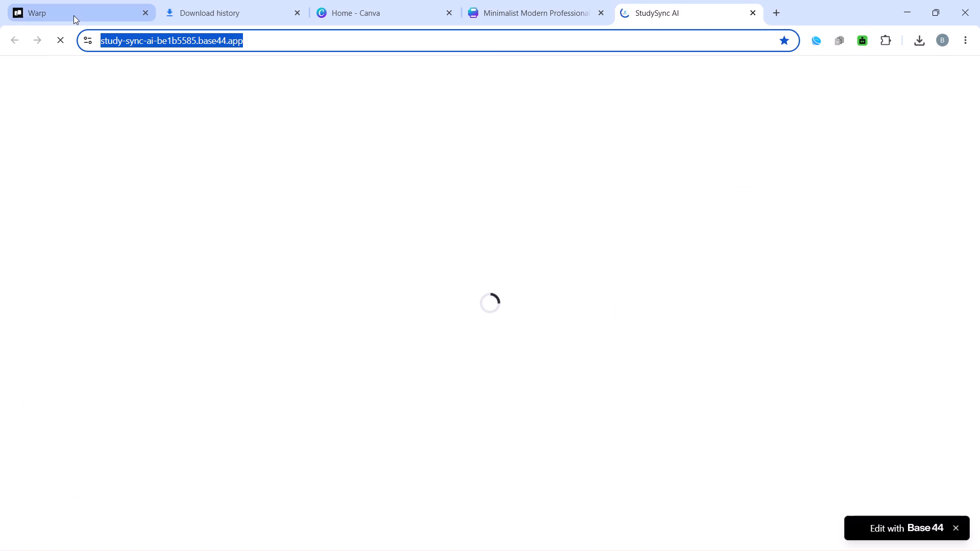
key(ctrl+c)
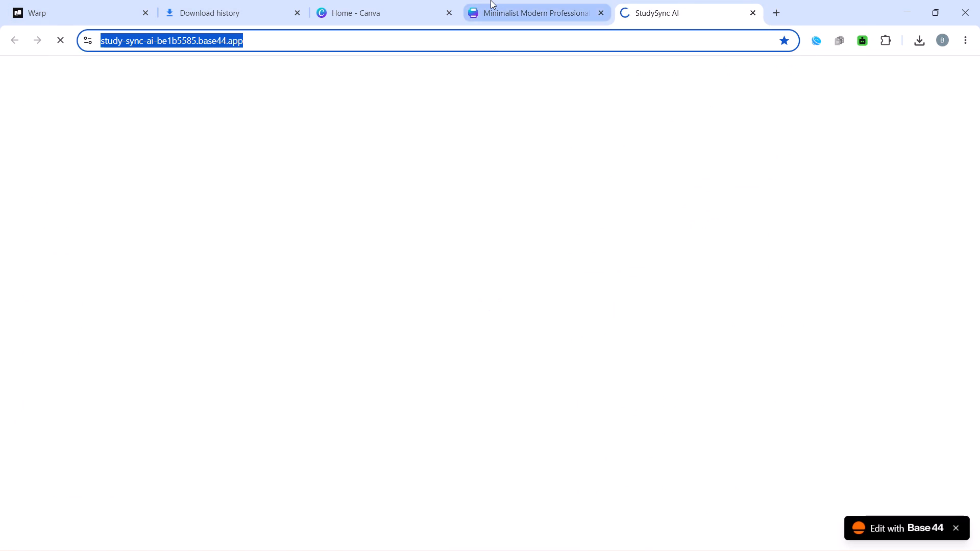
click(491, 0)
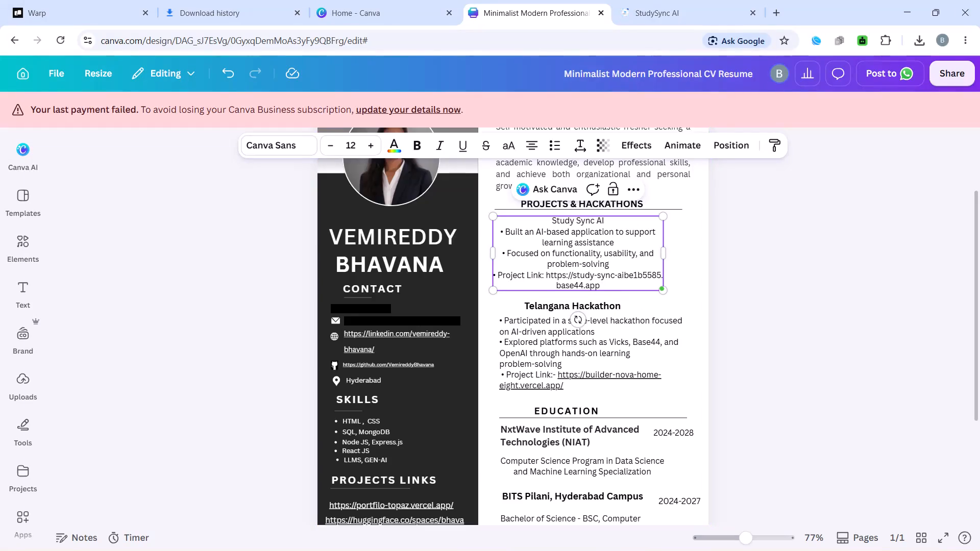
drag(604, 282, 583, 280)
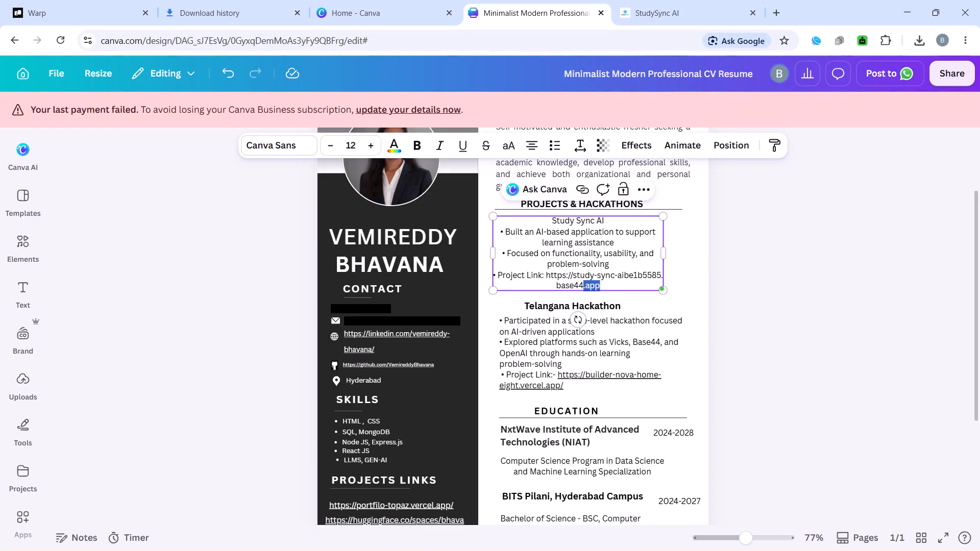
click(609, 284)
drag(609, 284, 591, 281)
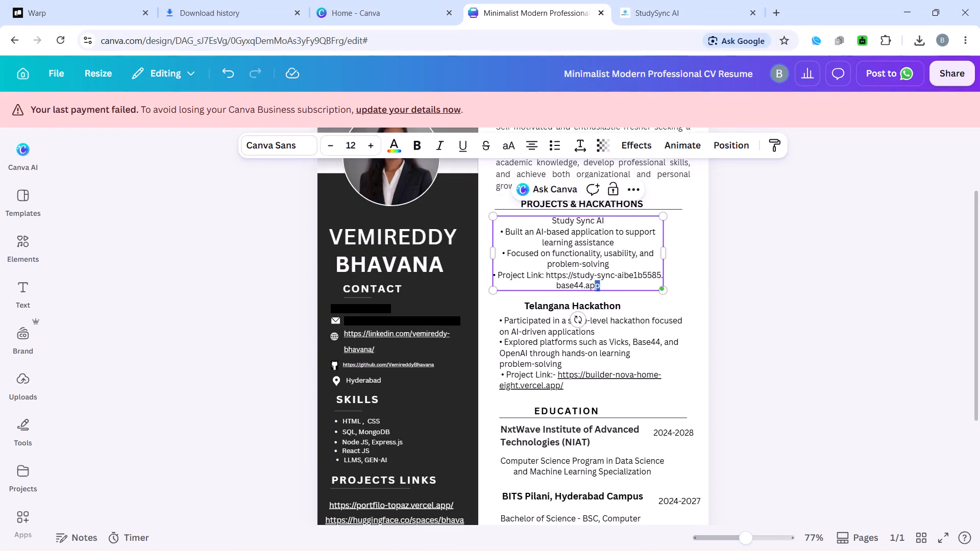
drag(591, 281, 553, 276)
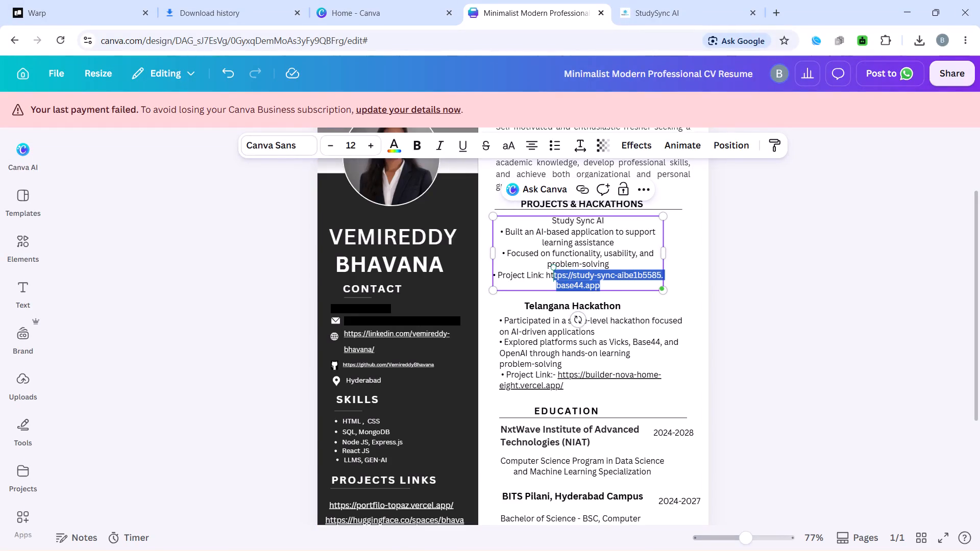
drag(553, 276, 550, 276)
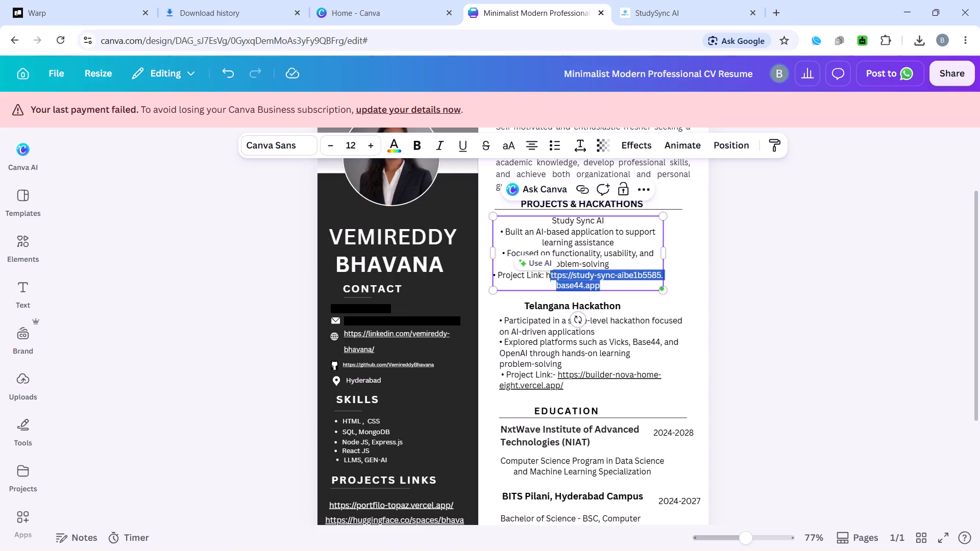
drag(550, 276, 547, 276)
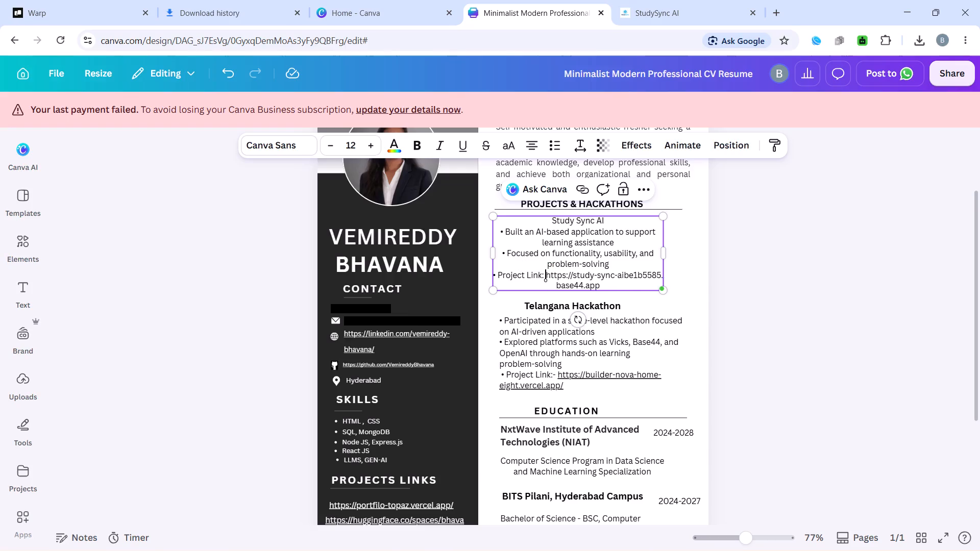
drag(547, 276, 587, 281)
click(587, 281)
drag(606, 285, 551, 277)
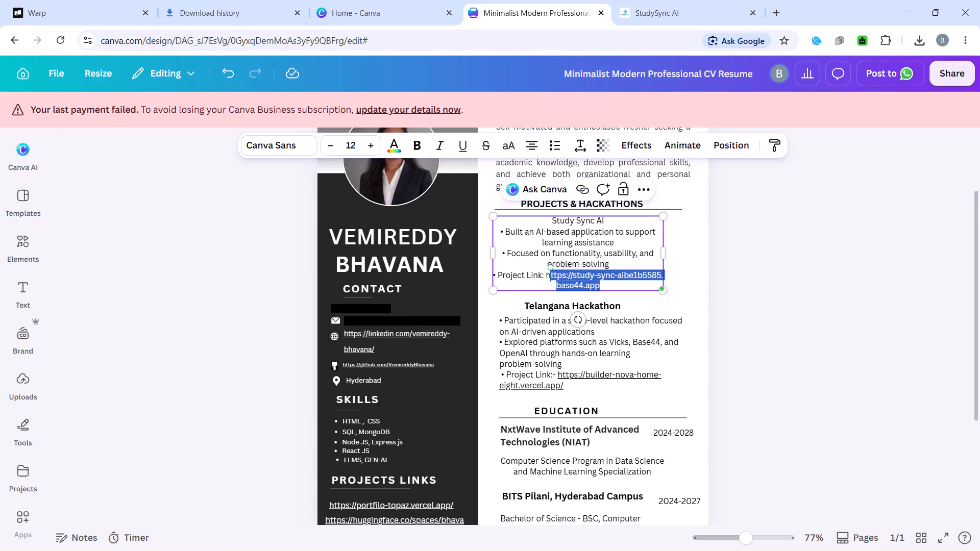
drag(551, 277, 549, 276)
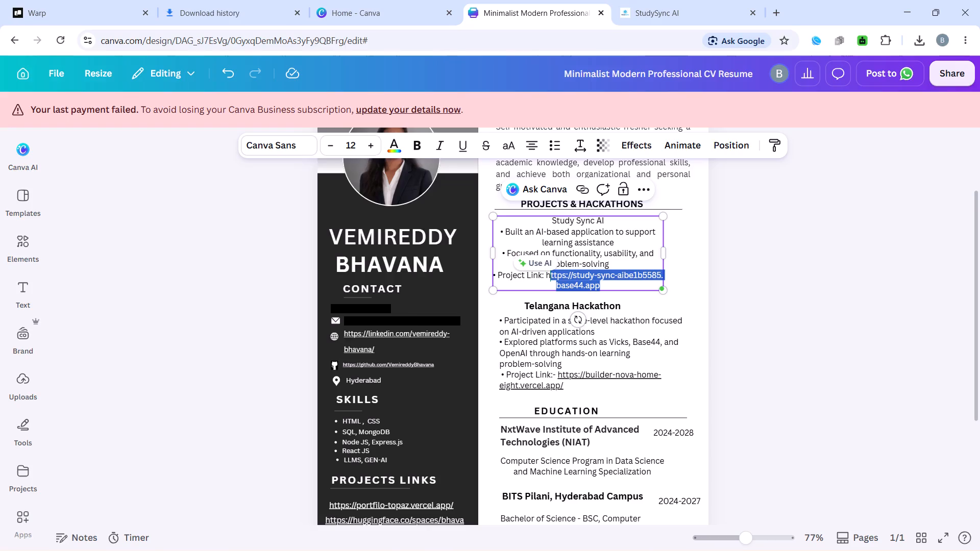
click(651, 195)
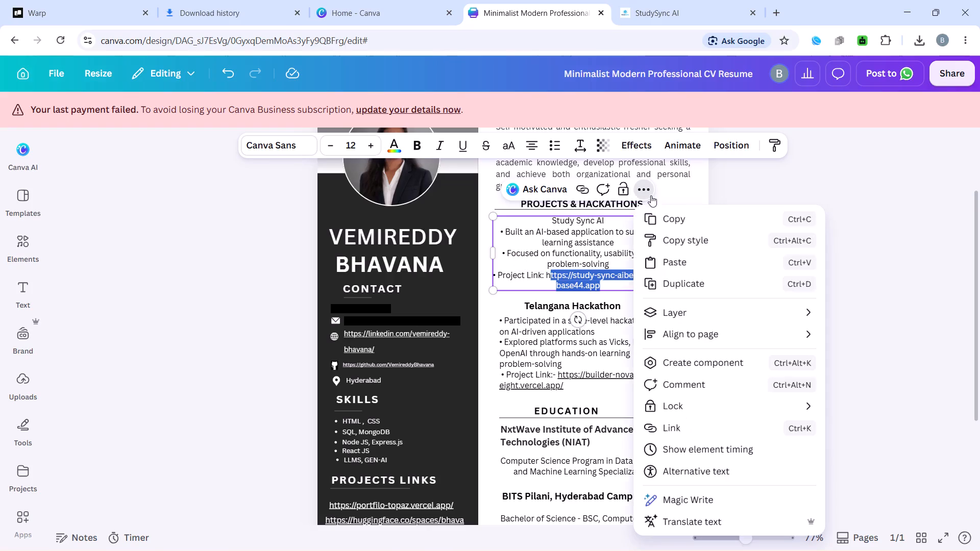
click(675, 428)
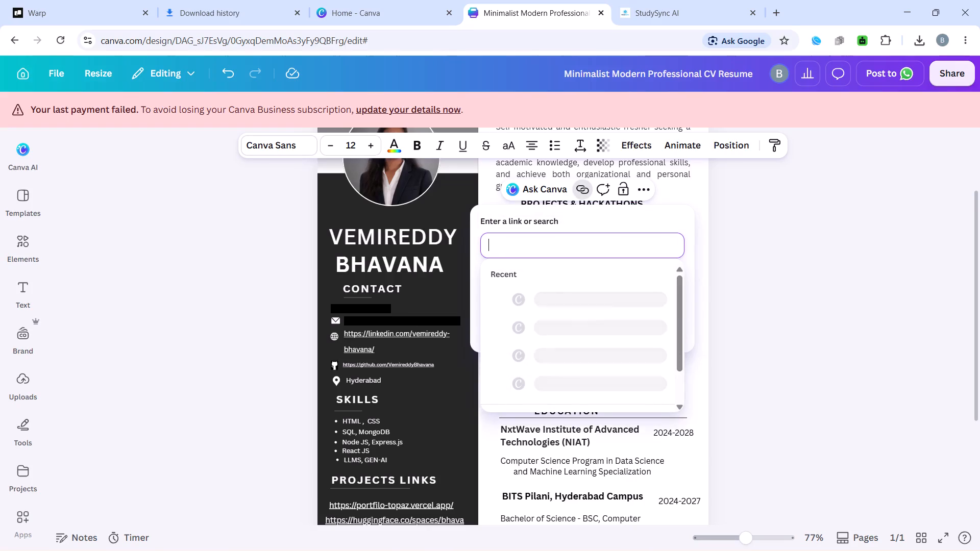
key(ctrl+v)
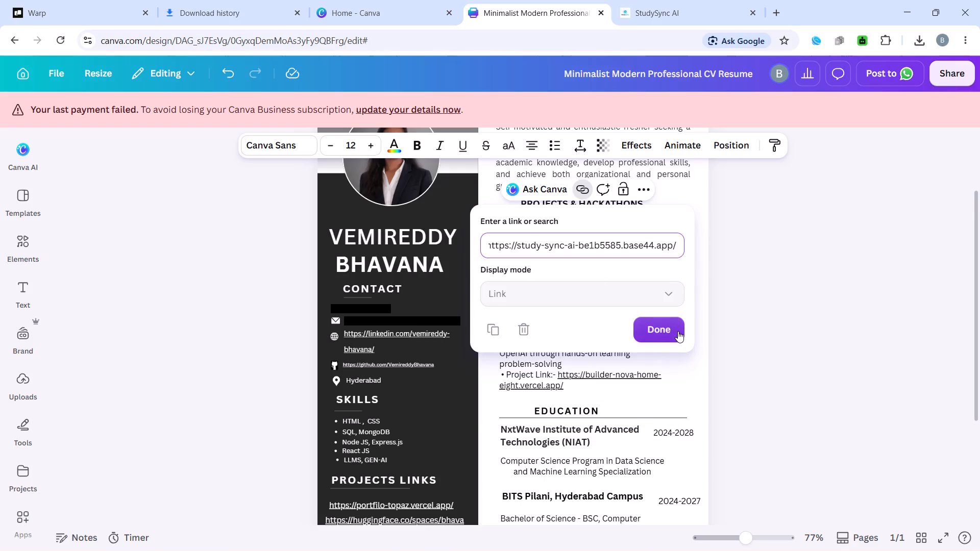
click(678, 331)
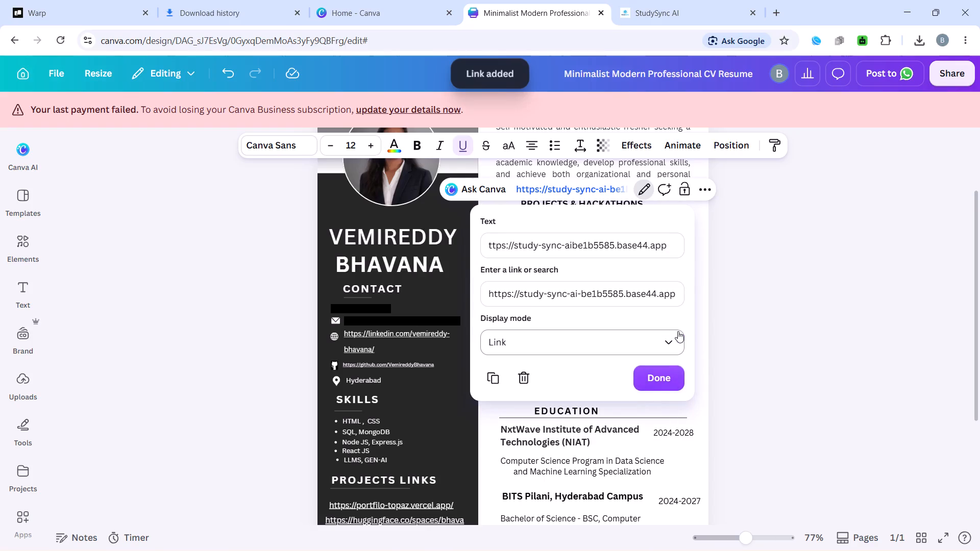
click(657, 384)
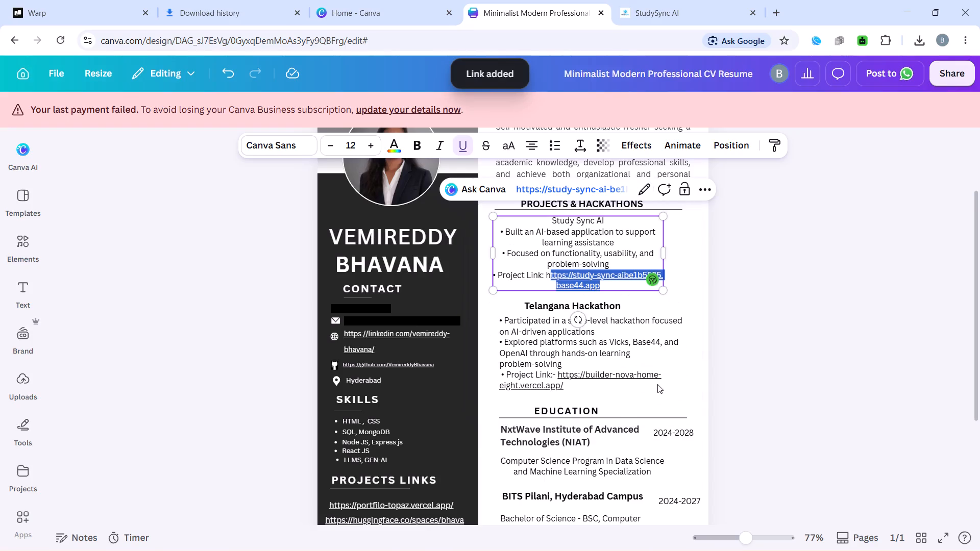
click(867, 382)
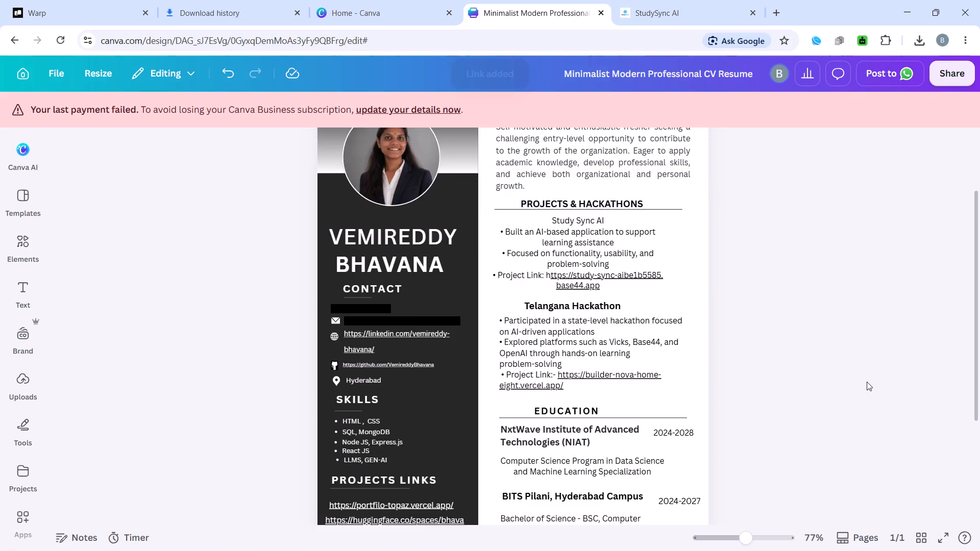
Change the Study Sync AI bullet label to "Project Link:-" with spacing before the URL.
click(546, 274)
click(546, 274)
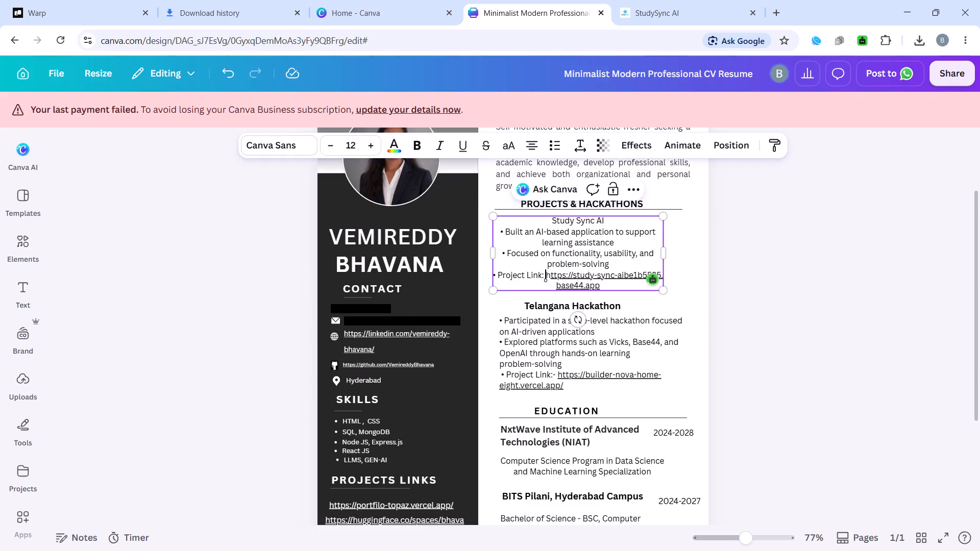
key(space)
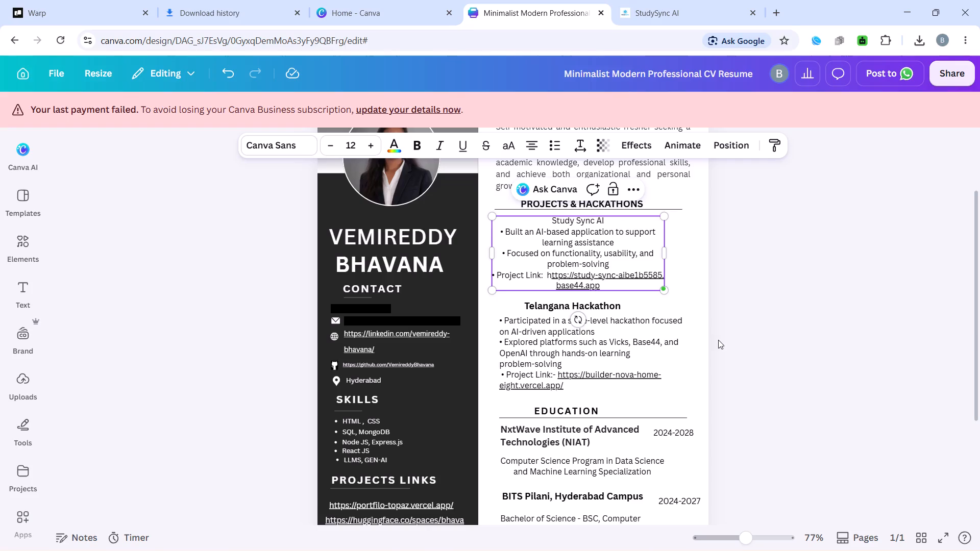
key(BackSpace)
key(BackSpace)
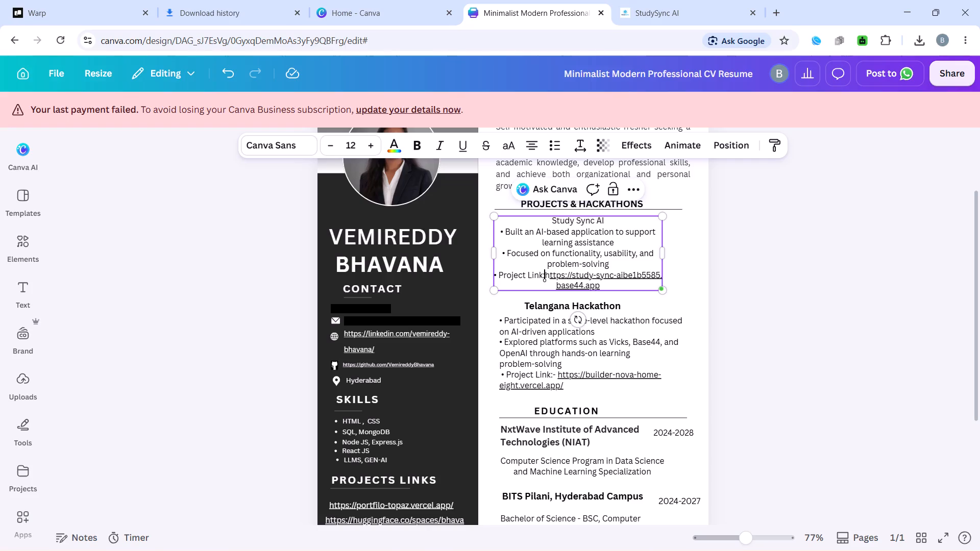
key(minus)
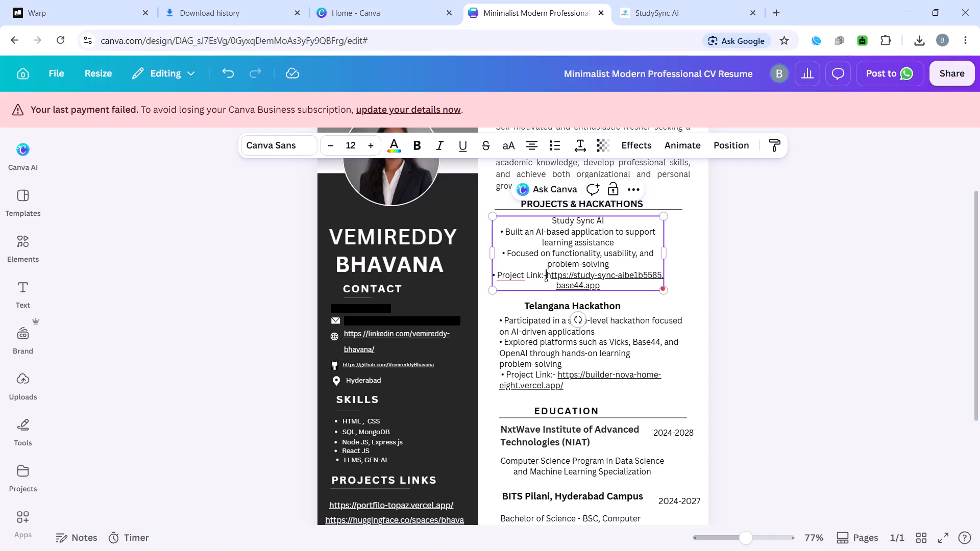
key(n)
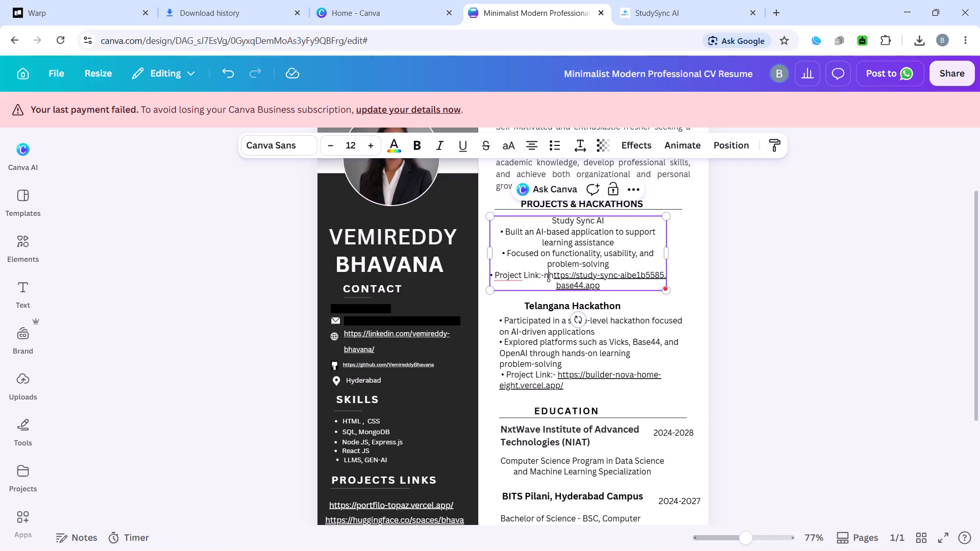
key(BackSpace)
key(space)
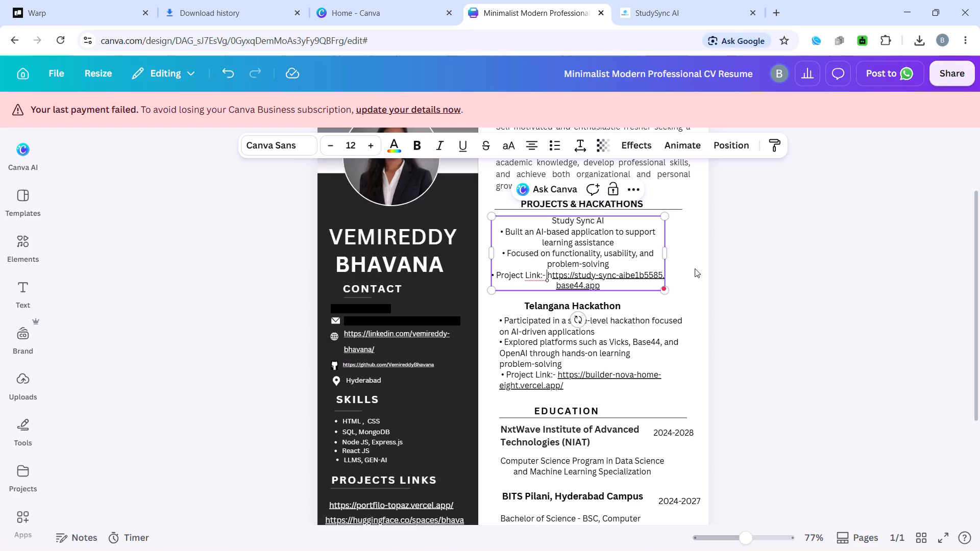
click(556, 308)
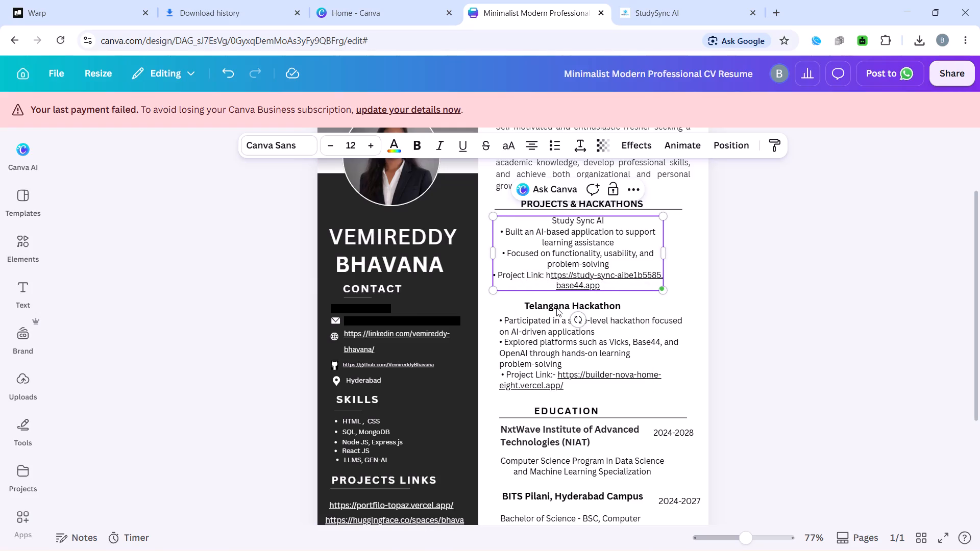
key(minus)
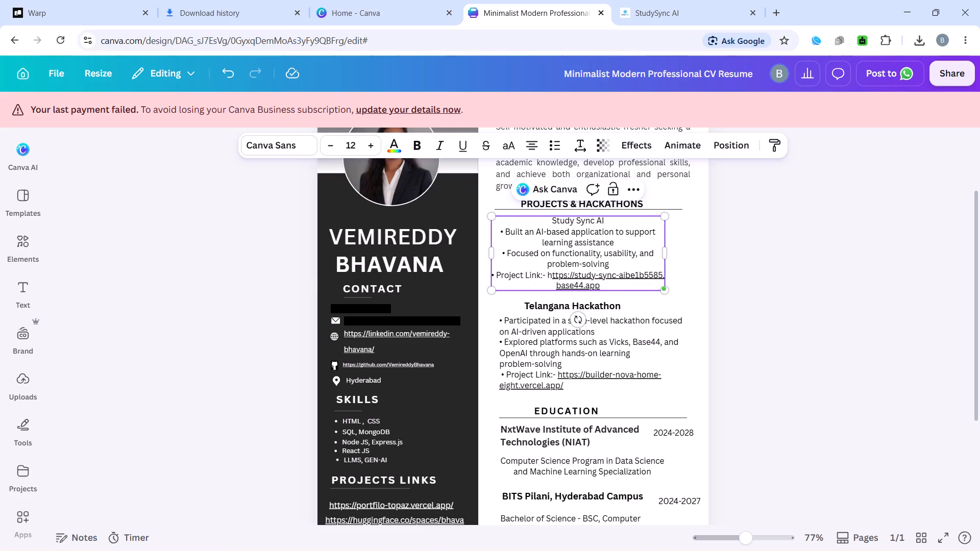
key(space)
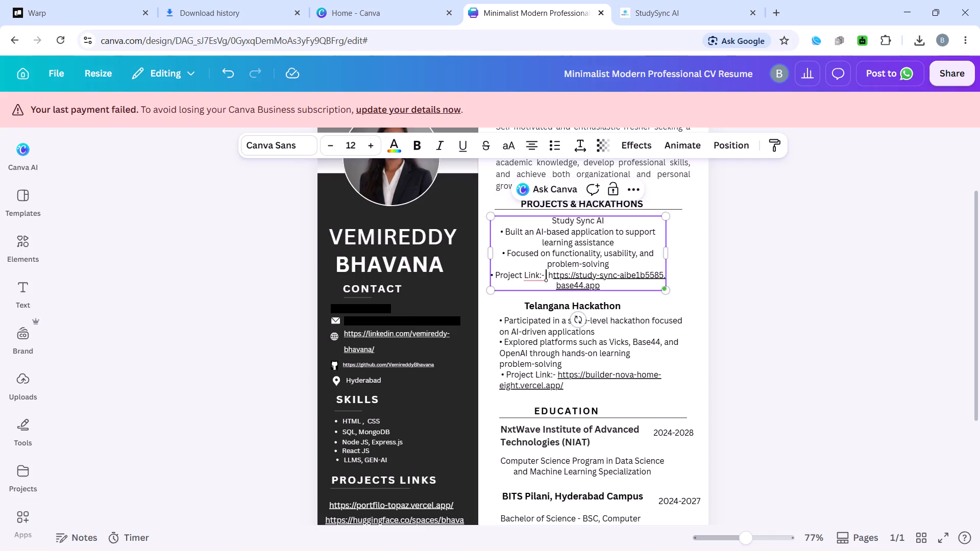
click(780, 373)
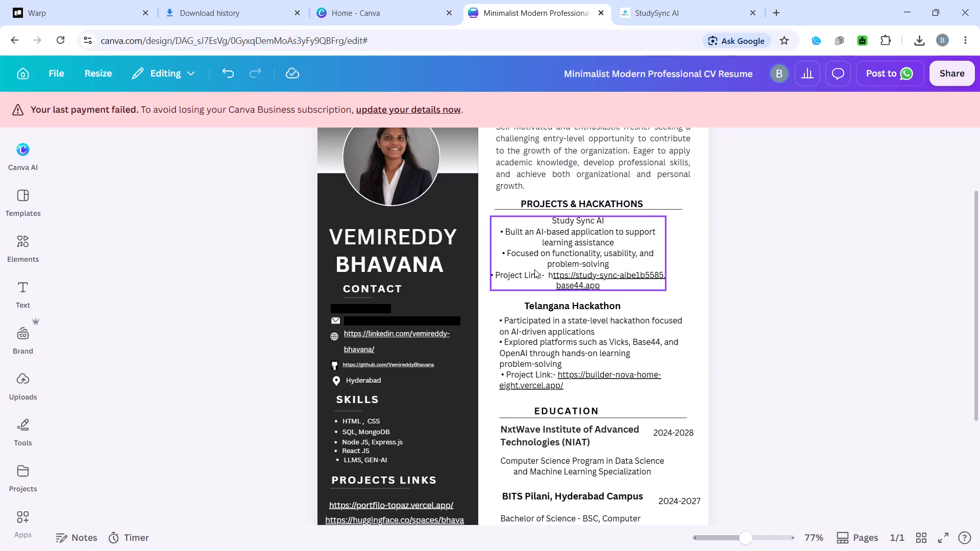
Indent the Study Sync AI Project Link bullet with eleven leading spaces so it lines up with the bullets above.
click(510, 277)
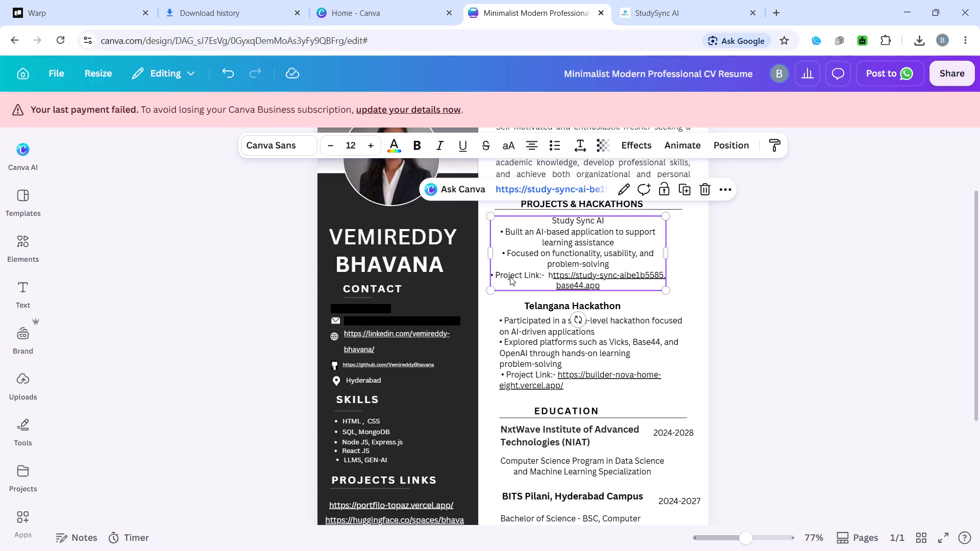
click(510, 277)
key(Left)
key(Left)
key(Left)
key(Left)
key(Left)
key(Left)
key(Left)
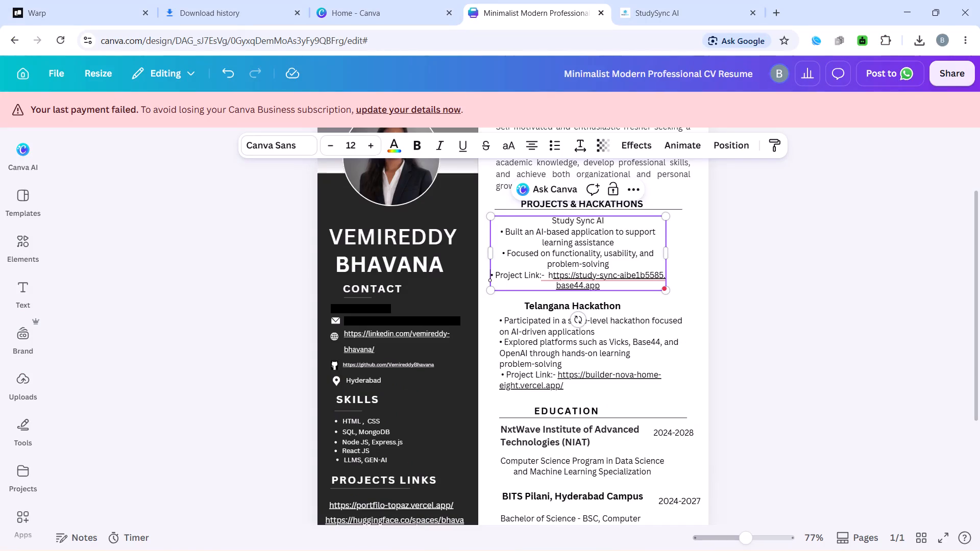
key(space)
key(space)
key(space)
key(space)
key(space)
key(space)
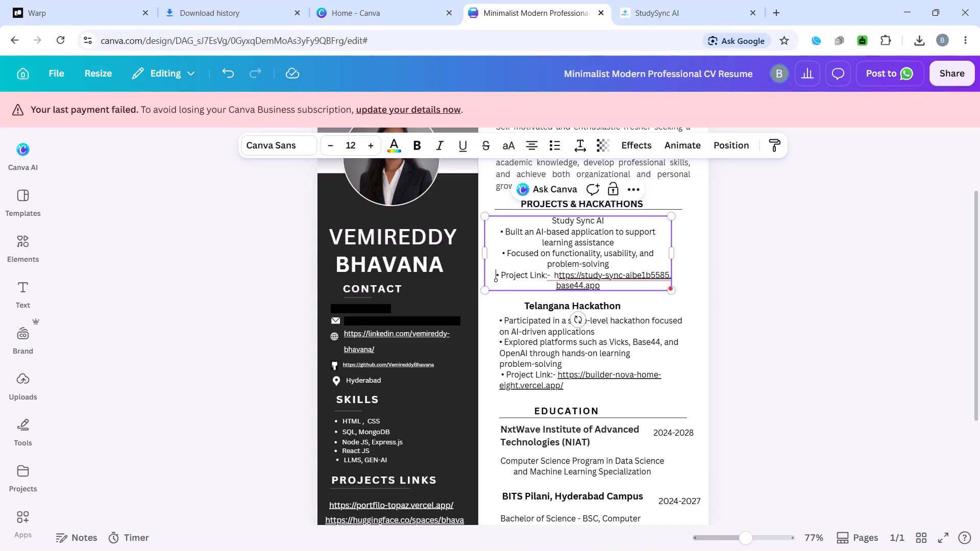
key(space)
key(space)
key(space)
key(space)
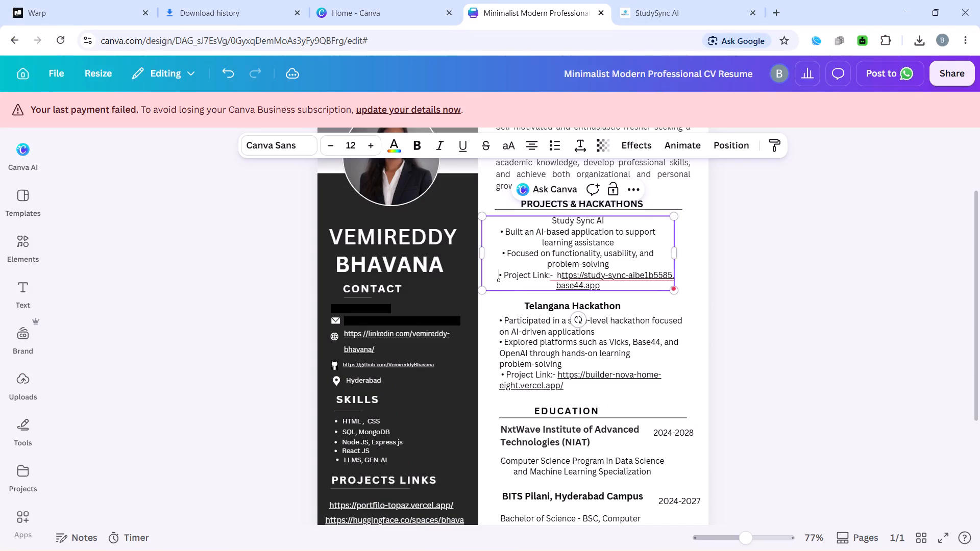
key(space)
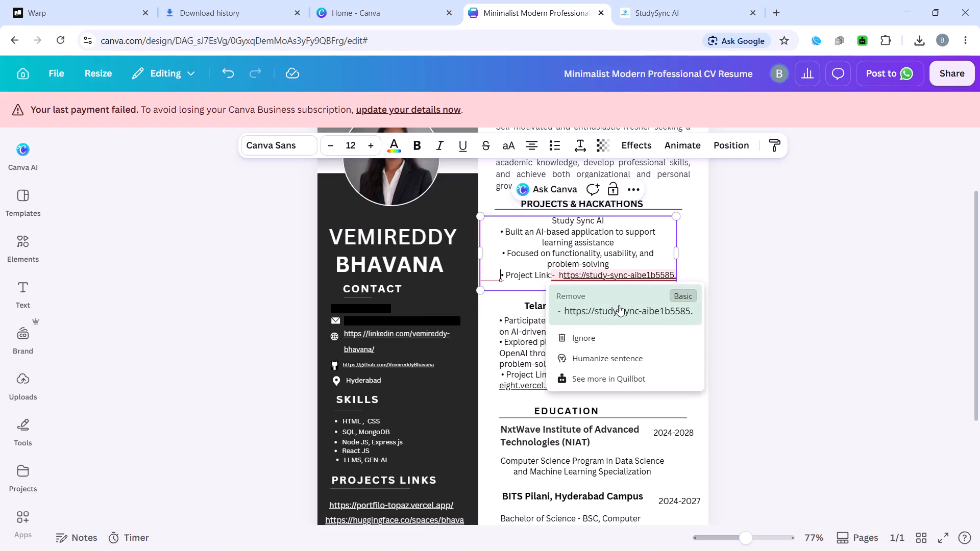
Accept the QuillBot suggestion to remove the hyphen before the Study Sync AI URL.
click(619, 305)
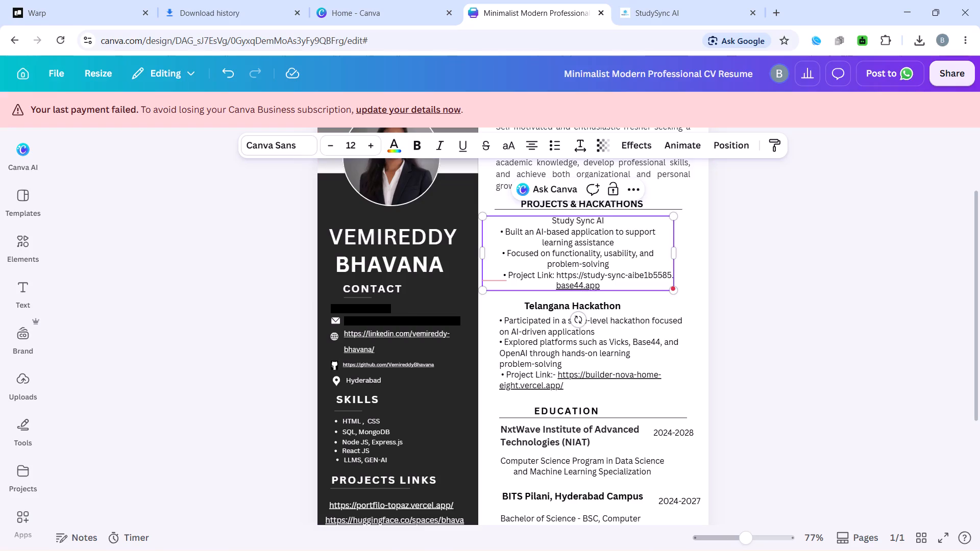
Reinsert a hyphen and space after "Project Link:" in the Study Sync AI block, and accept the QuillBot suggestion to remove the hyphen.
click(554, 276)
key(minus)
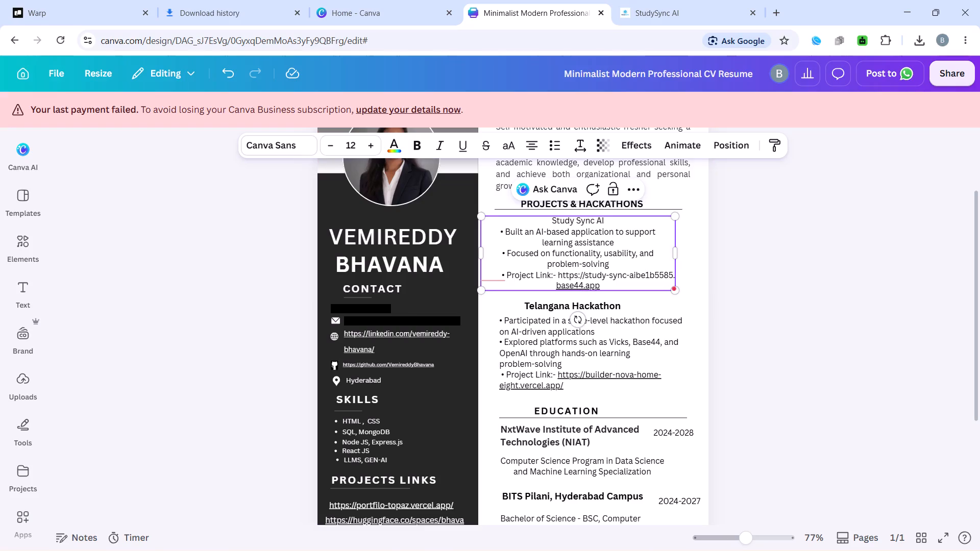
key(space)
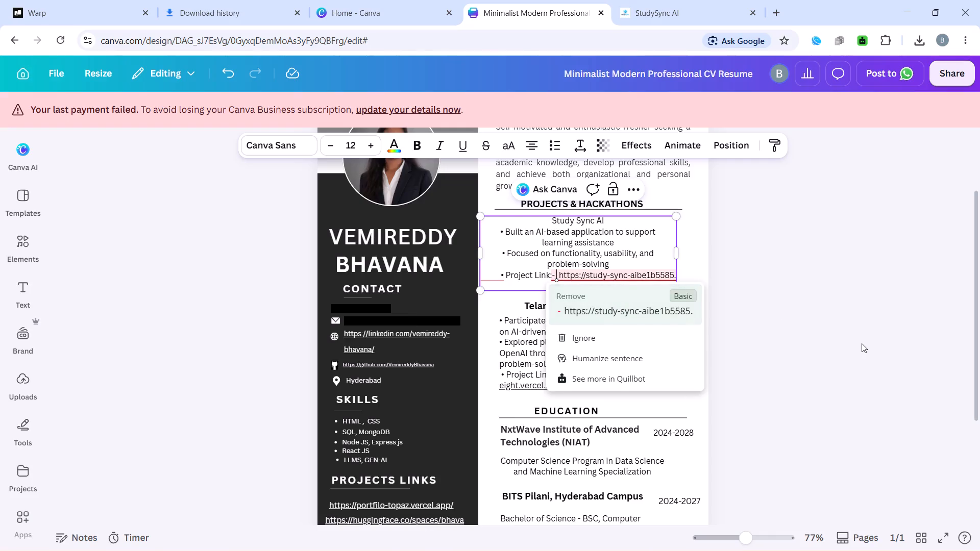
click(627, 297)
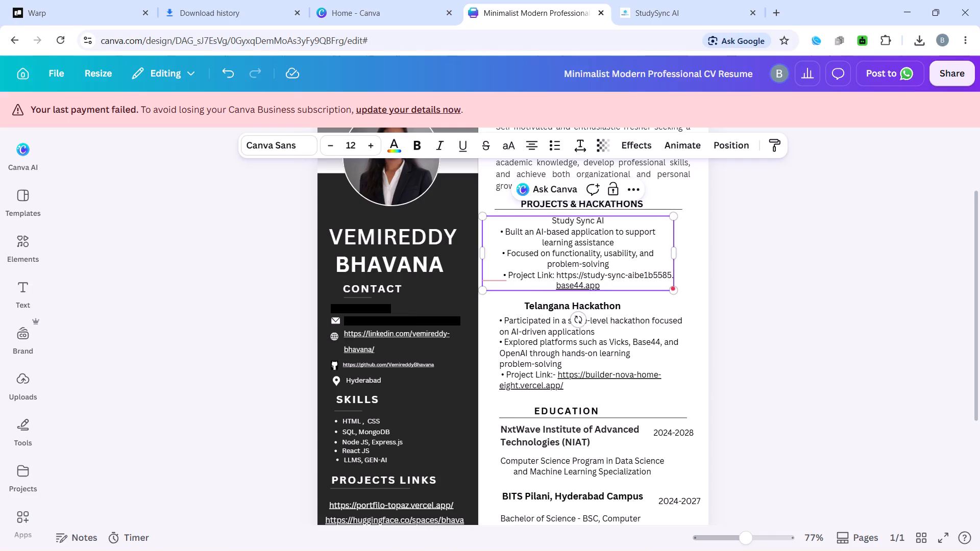
drag(604, 286, 560, 277)
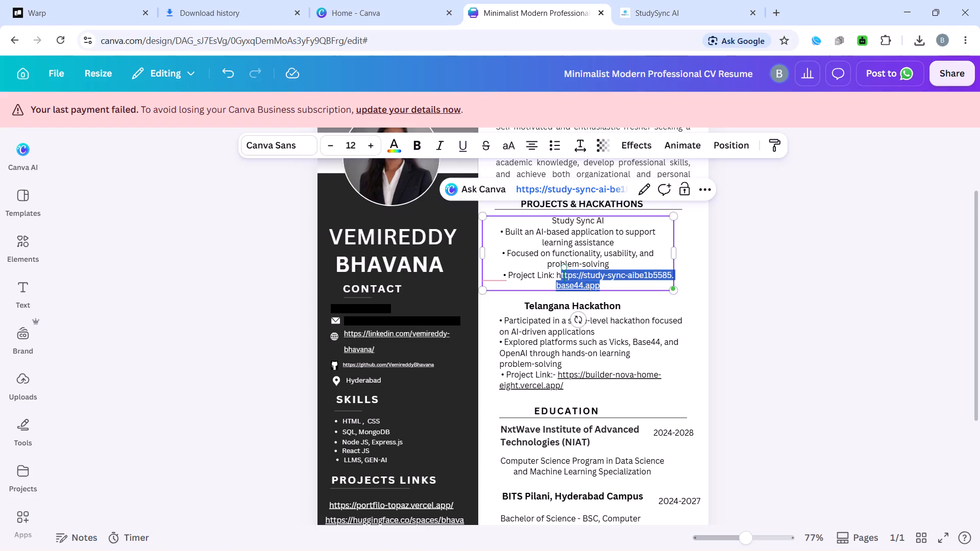
drag(560, 277, 559, 277)
drag(559, 277, 557, 276)
click(704, 192)
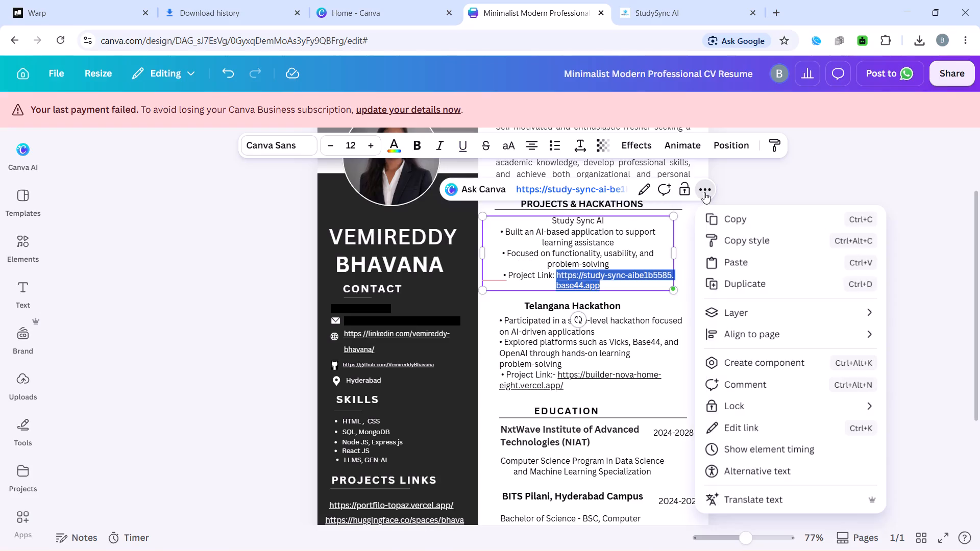
click(731, 427)
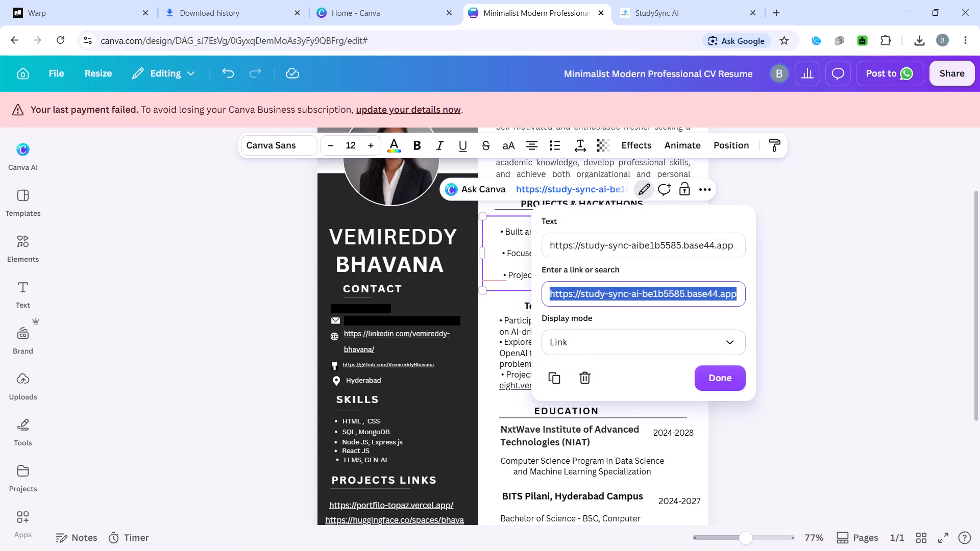
click(619, 298)
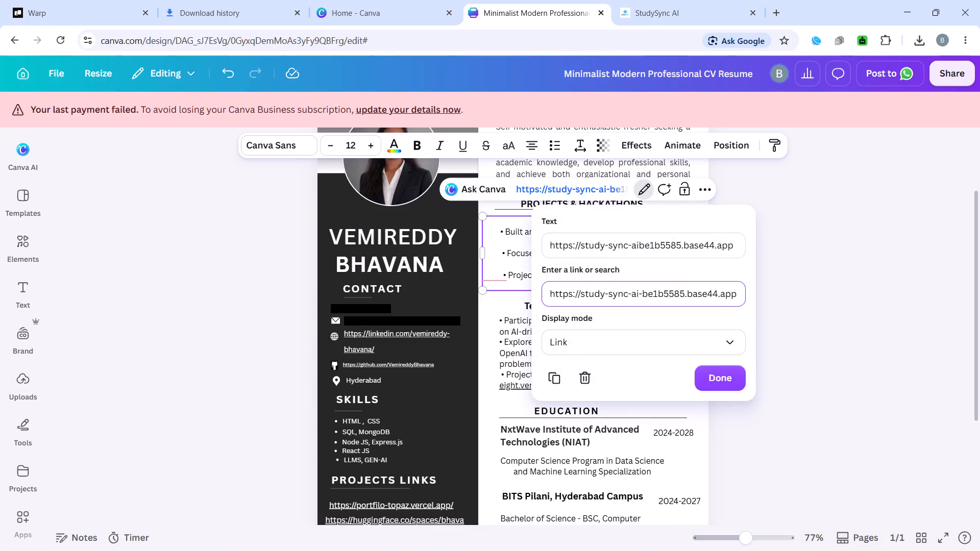
key(ctrl+a)
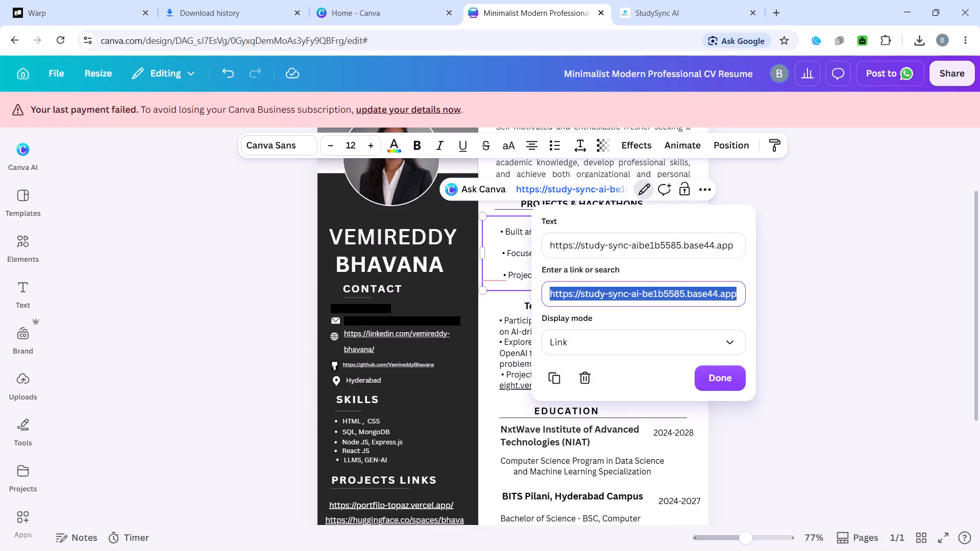
key(ctrl+c)
key(BackSpace)
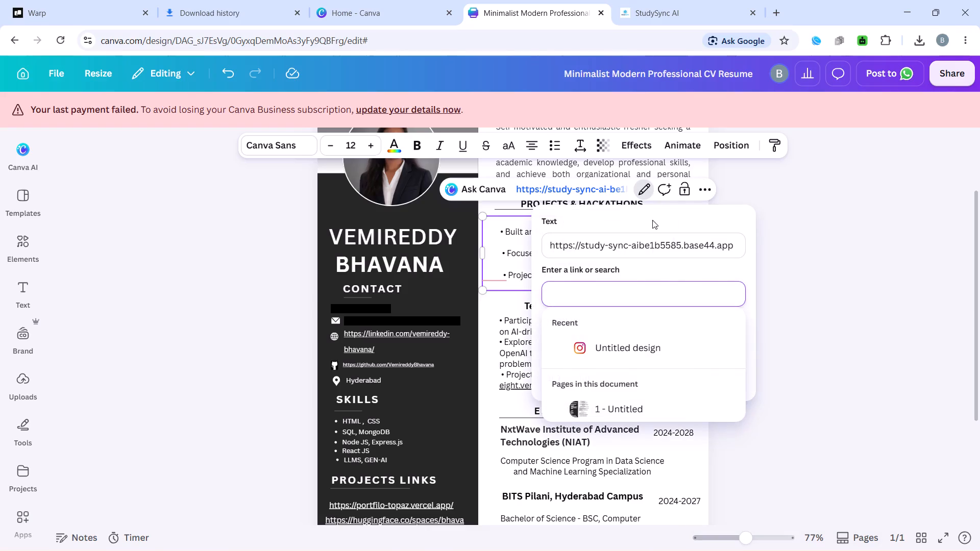
click(621, 238)
key(ctrl+a)
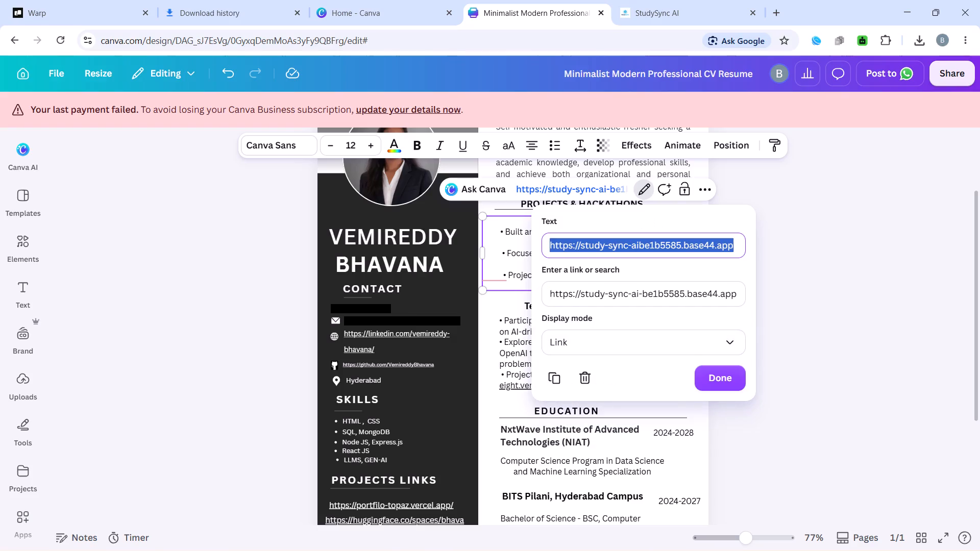
key(BackSpace)
key(ctrl+v)
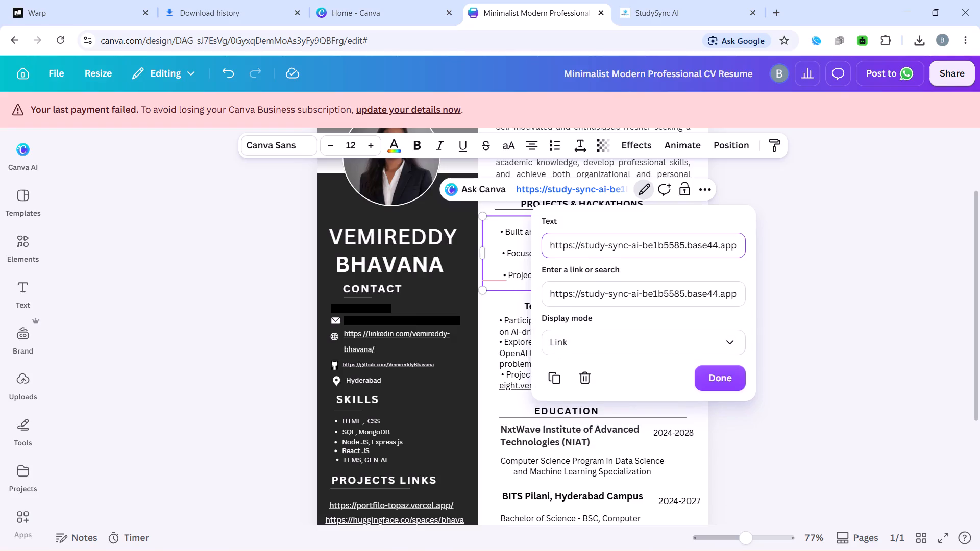
click(611, 302)
key(ctrl+a)
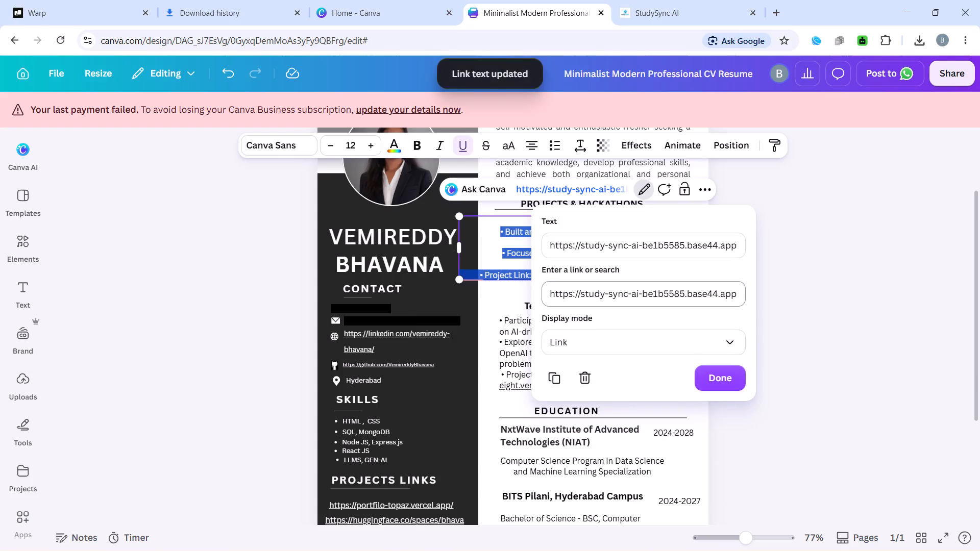
click(611, 302)
key(ctrl+a)
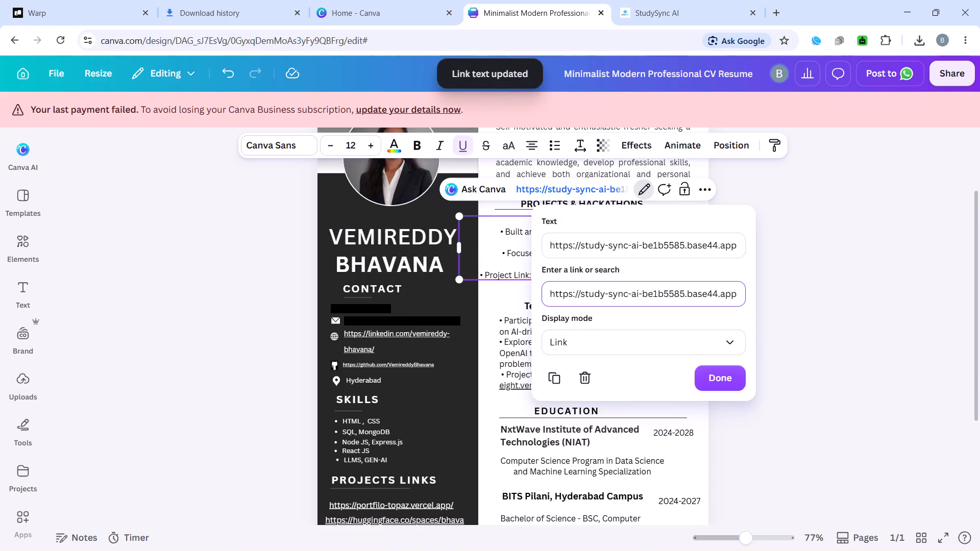
key(BackSpace)
key(ctrl+v)
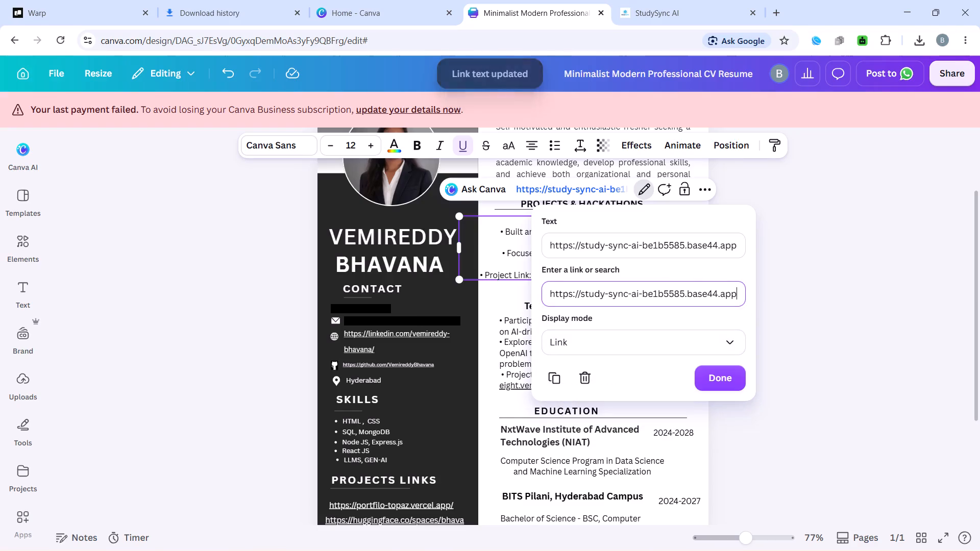
click(720, 373)
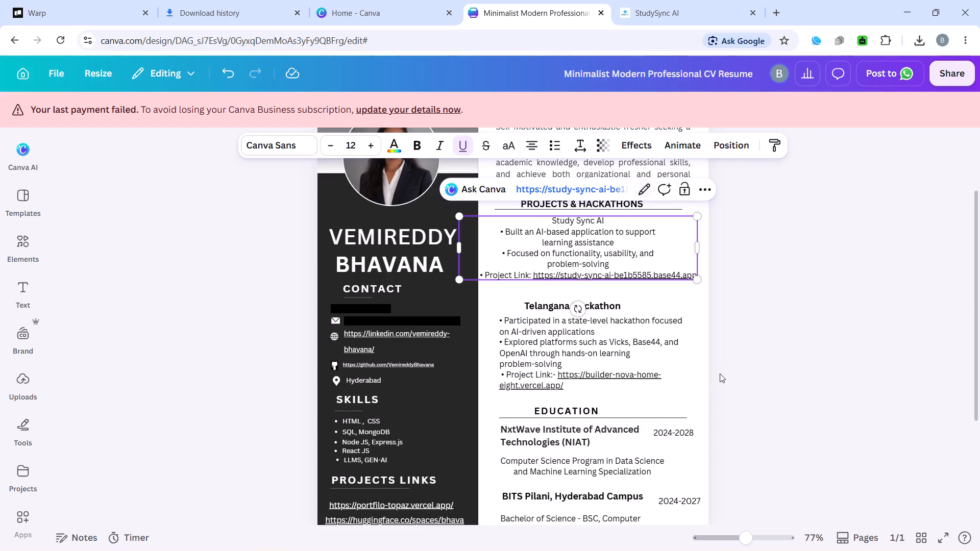
click(799, 354)
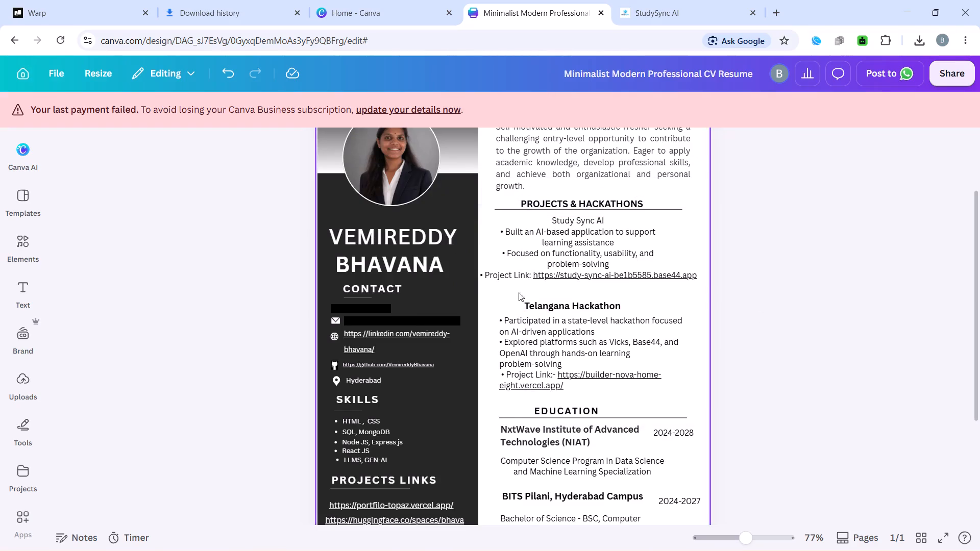
Indent the Study Sync AI Project Link bullet with seven more leading spaces.
click(501, 258)
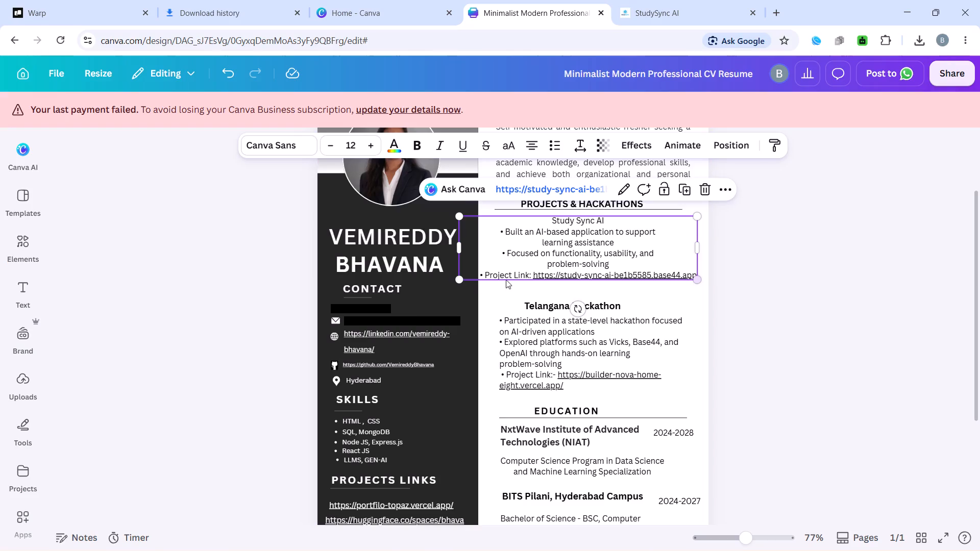
click(482, 273)
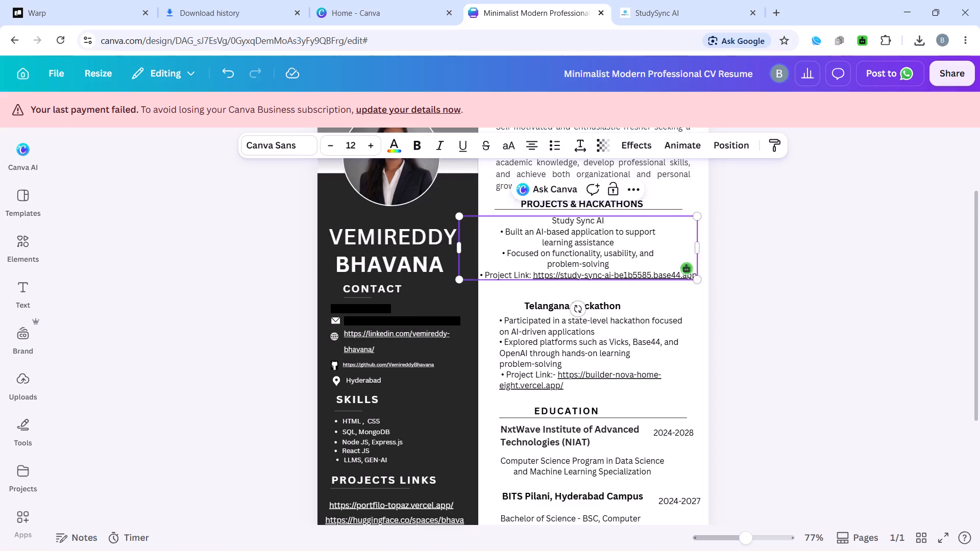
key(Left)
key(space)
key(space)
key(space)
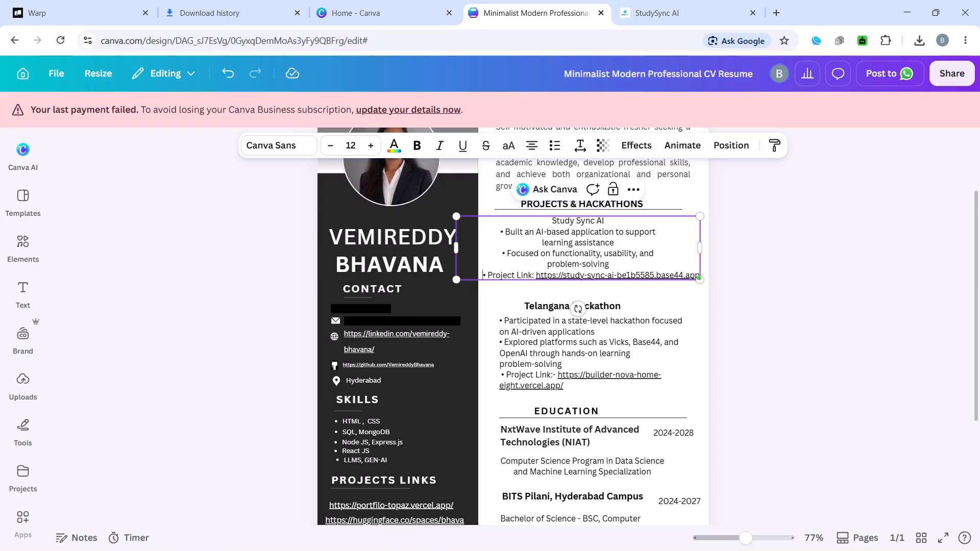
key(space)
key(space)
key(space)
key(space)
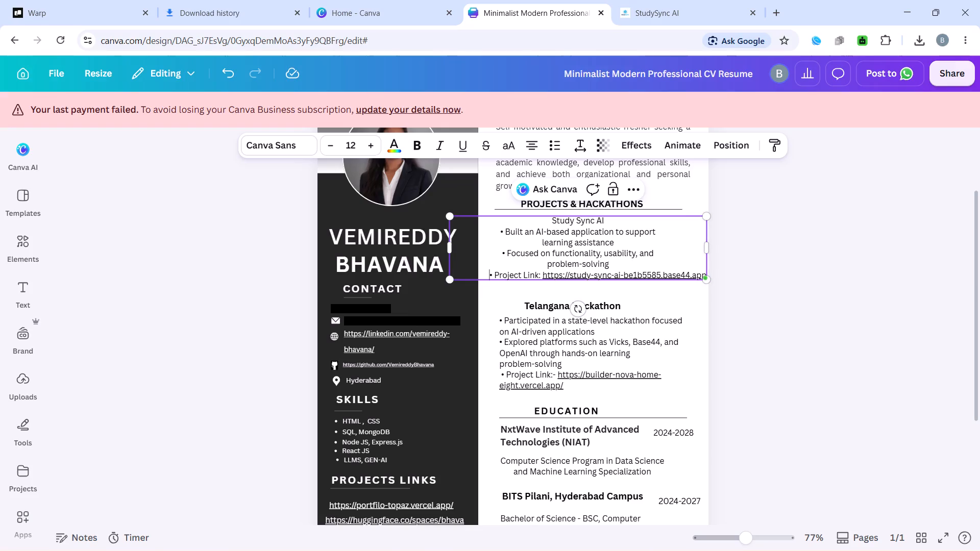
key(space)
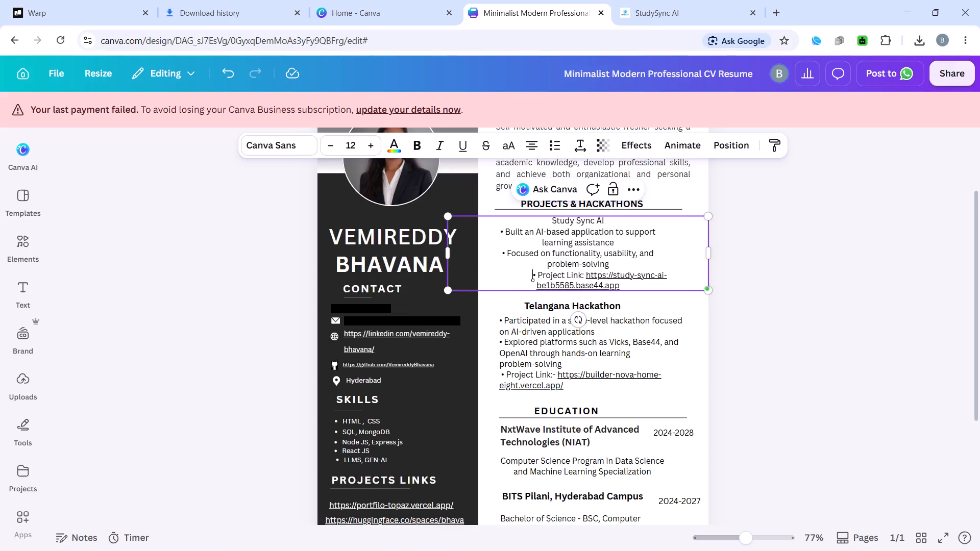
key(BackSpace)
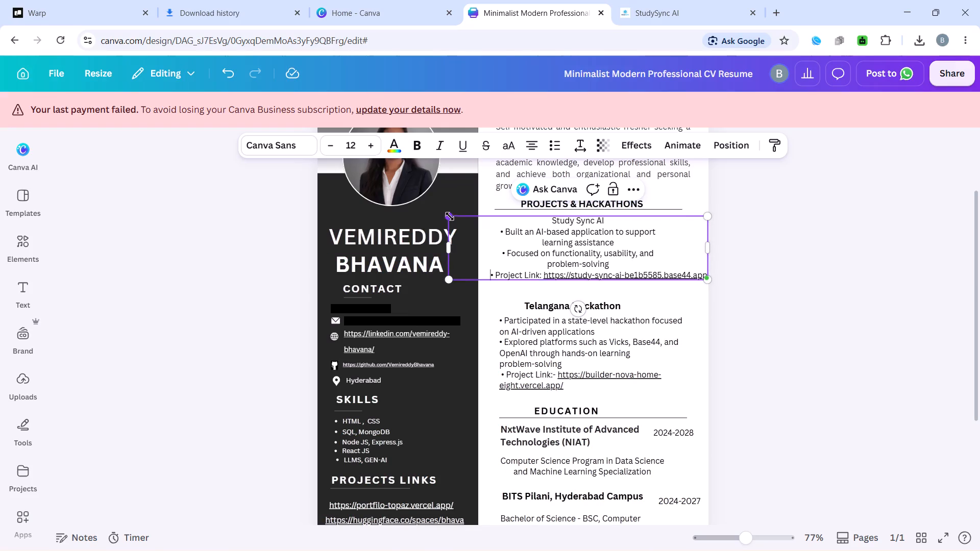
Scale the Study Sync AI text box down to a font size of about 9.9 and narrow it to fit the column.
drag(450, 216, 485, 221)
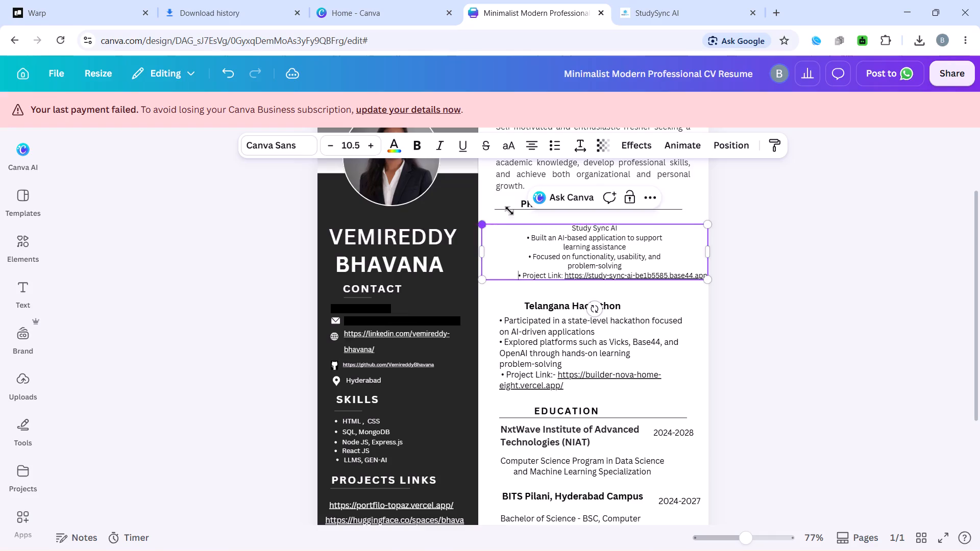
drag(708, 252, 696, 252)
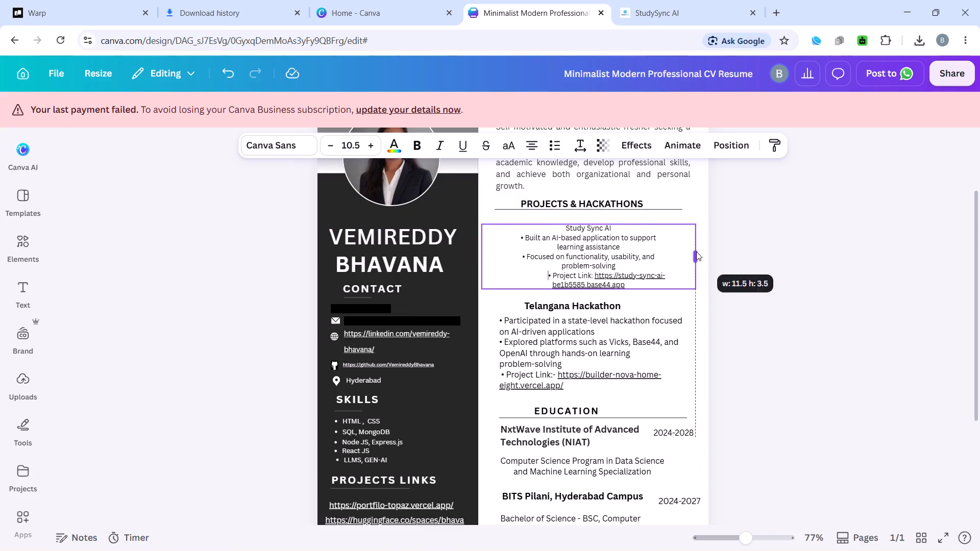
drag(696, 252, 684, 246)
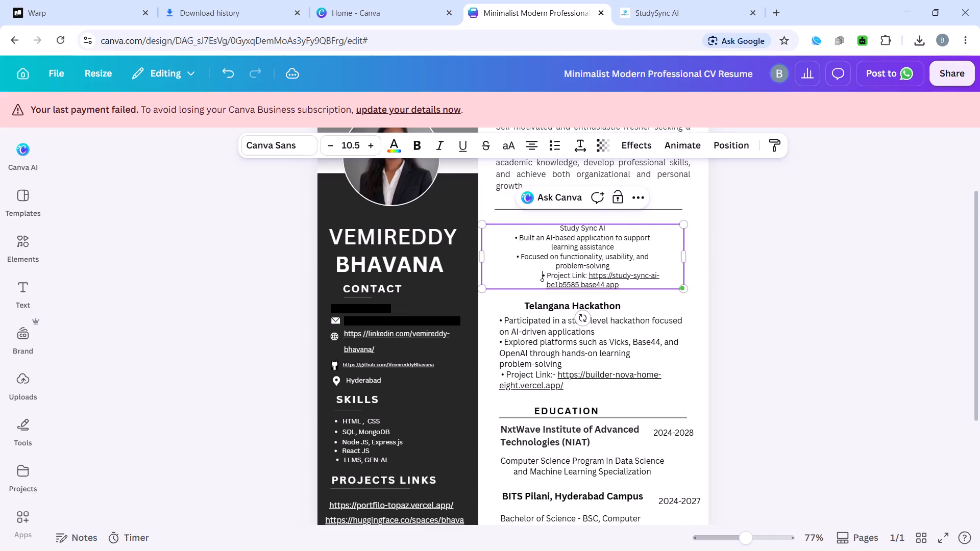
drag(482, 225, 497, 225)
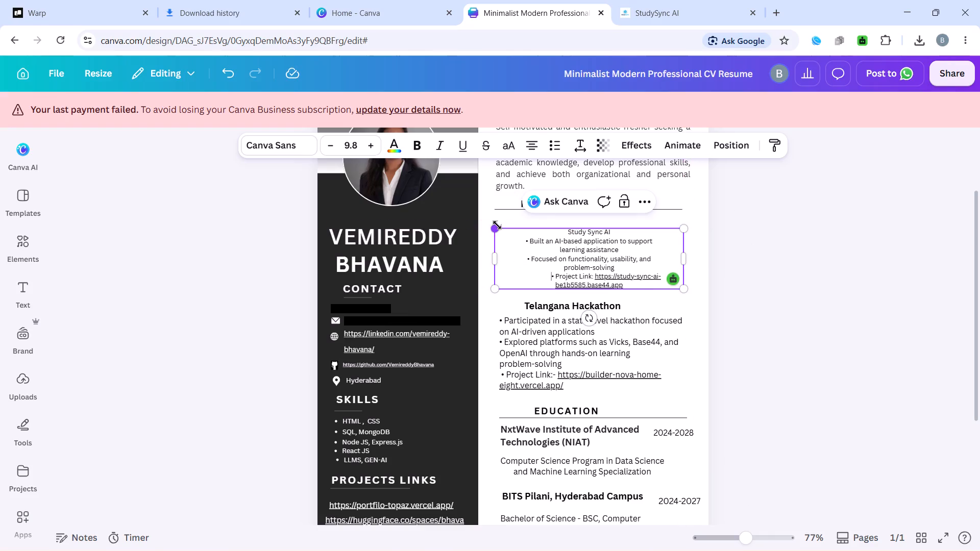
drag(685, 229, 685, 220)
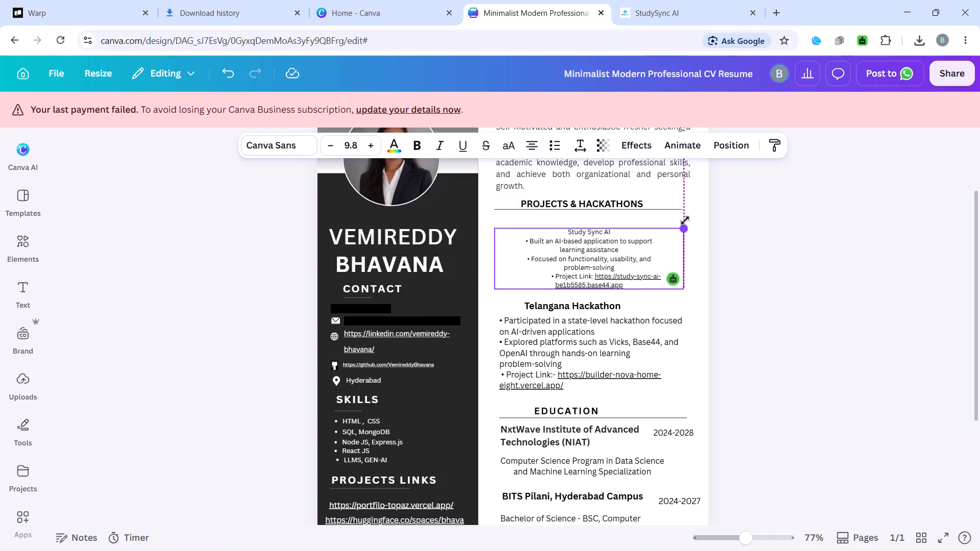
drag(685, 220, 681, 216)
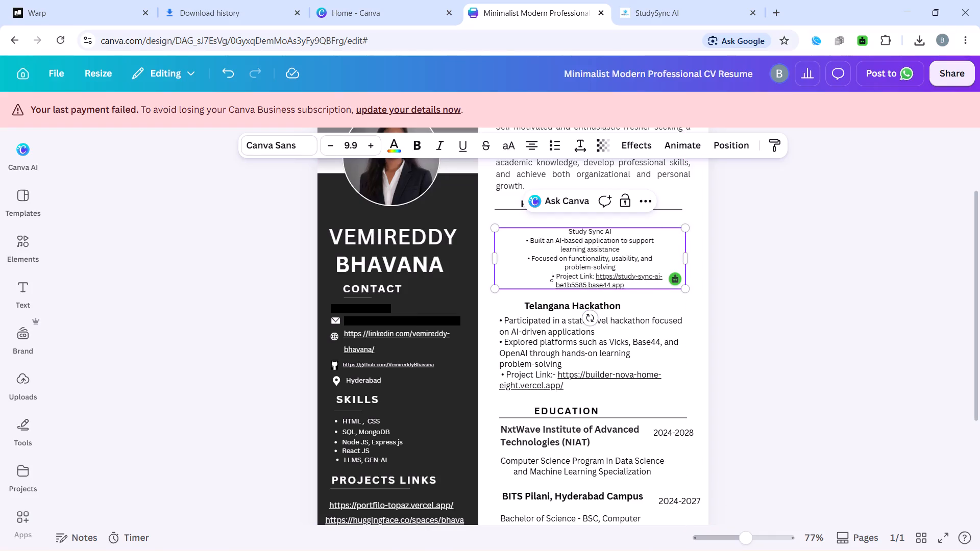
Move the Study Sync AI text box up to sit just beneath the PROJECTS & HACKATHONS heading, keeping its font size at 9.9.
drag(599, 288, 594, 277)
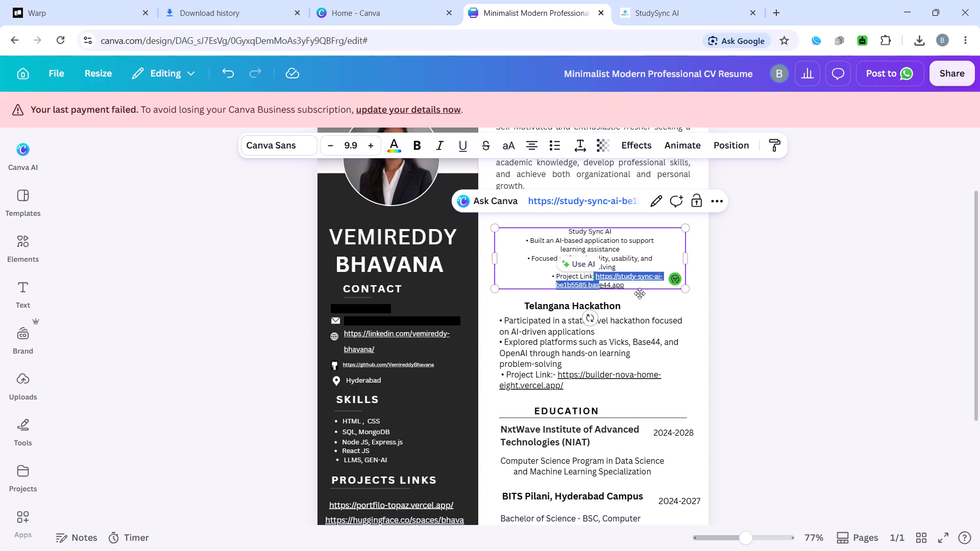
click(640, 293)
drag(577, 233, 566, 223)
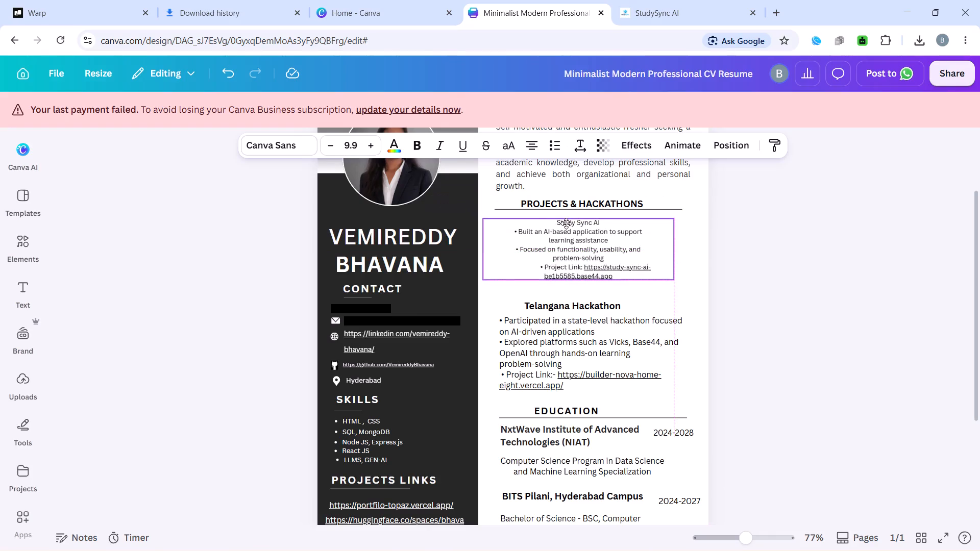
drag(566, 223, 569, 223)
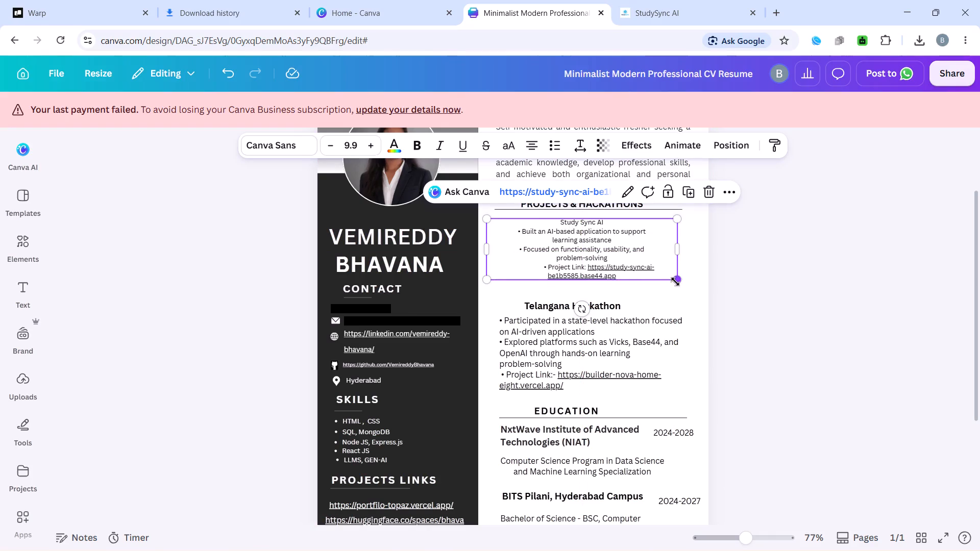
drag(675, 282, 677, 288)
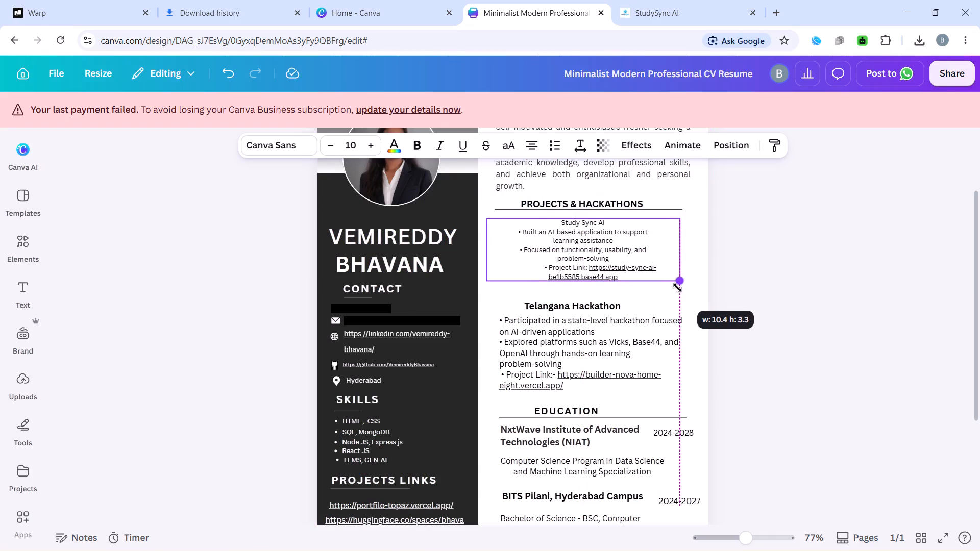
drag(677, 288, 671, 294)
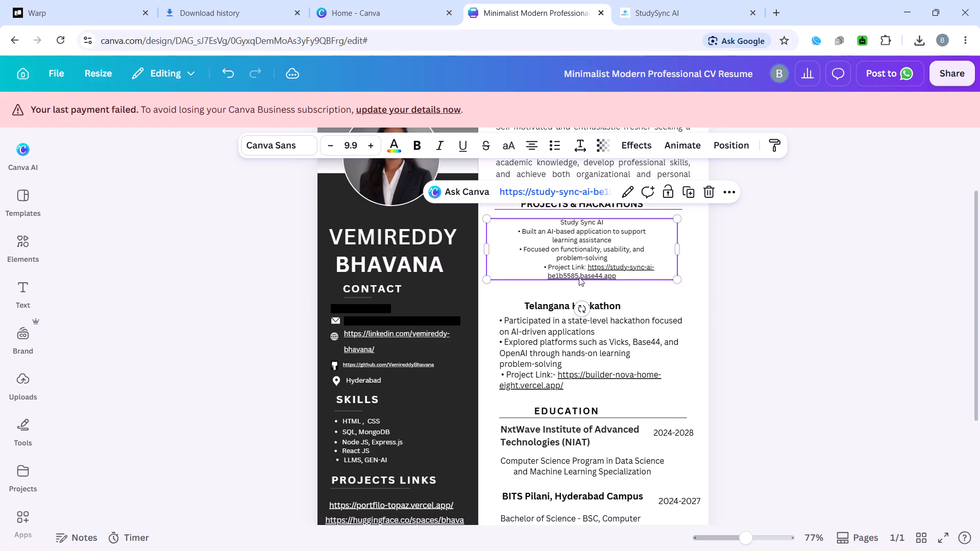
Set the Study Sync AI text box font size to 12 to match the Telangana Hackathon description.
click(595, 355)
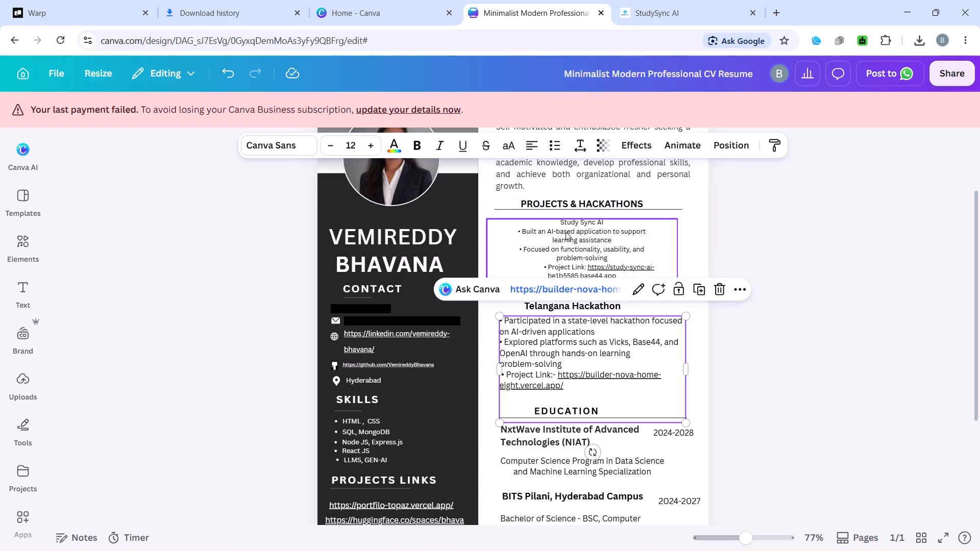
click(555, 223)
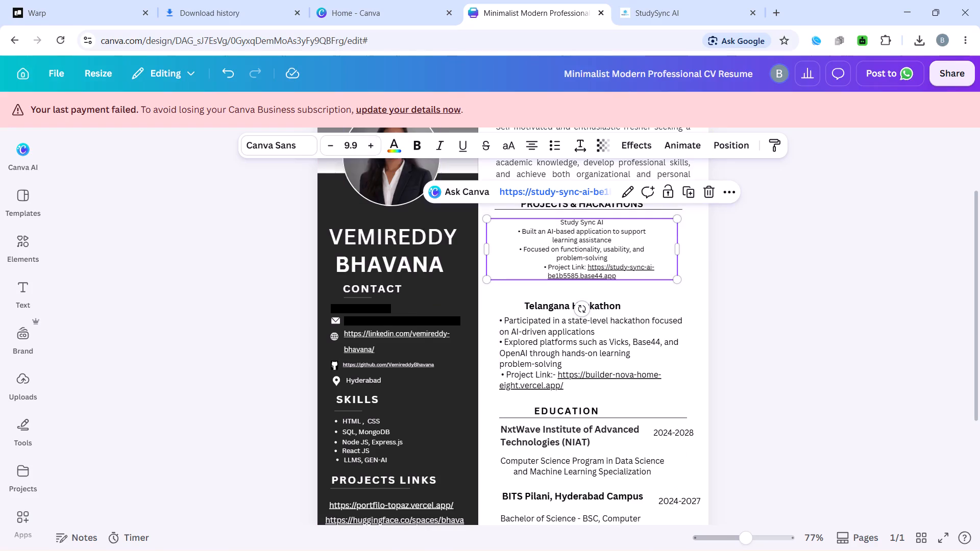
click(350, 143)
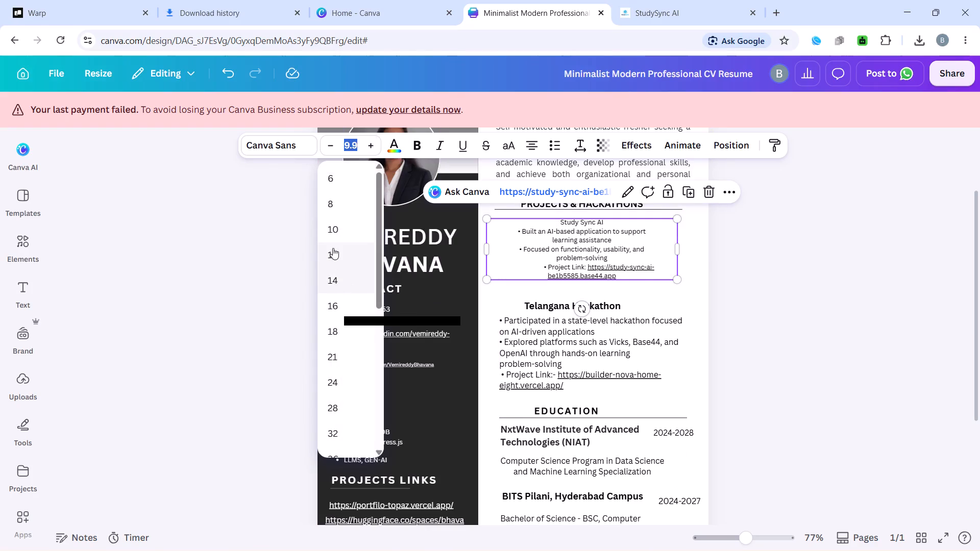
click(333, 247)
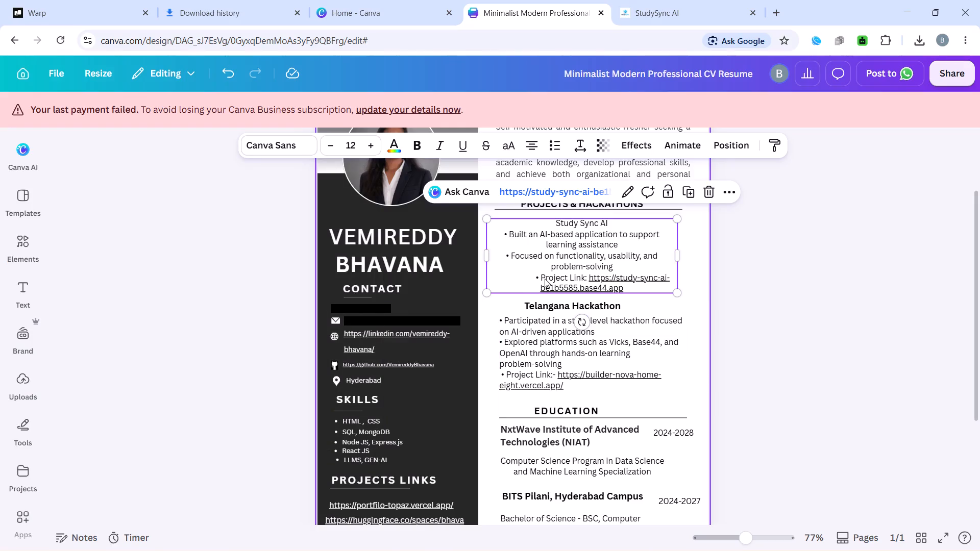
Delete the extra leading spaces before the Study Sync AI Project Link bullet to bring it in line with the other bullets.
click(528, 279)
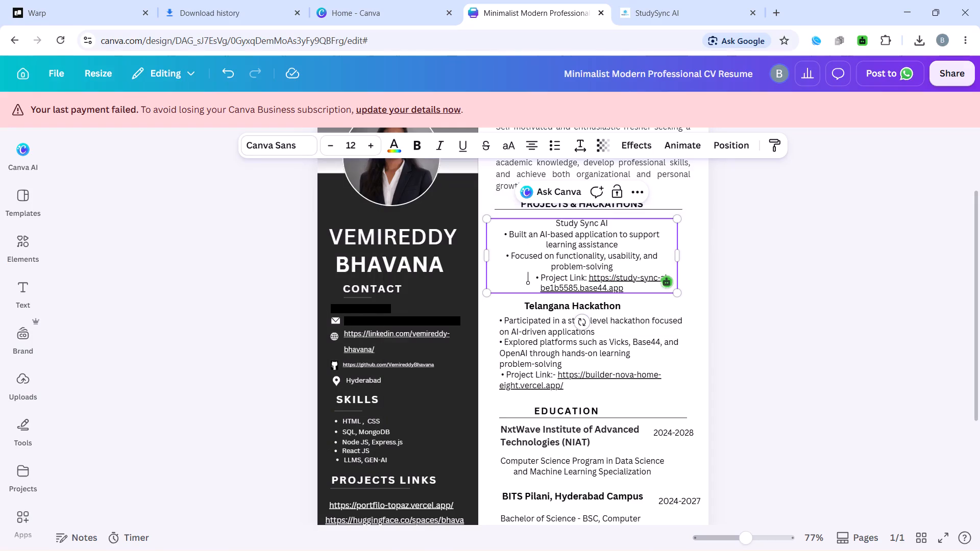
click(535, 277)
key(BackSpace)
key(BackSpace)
key(BackSpace)
key(BackSpace)
key(BackSpace)
key(BackSpace)
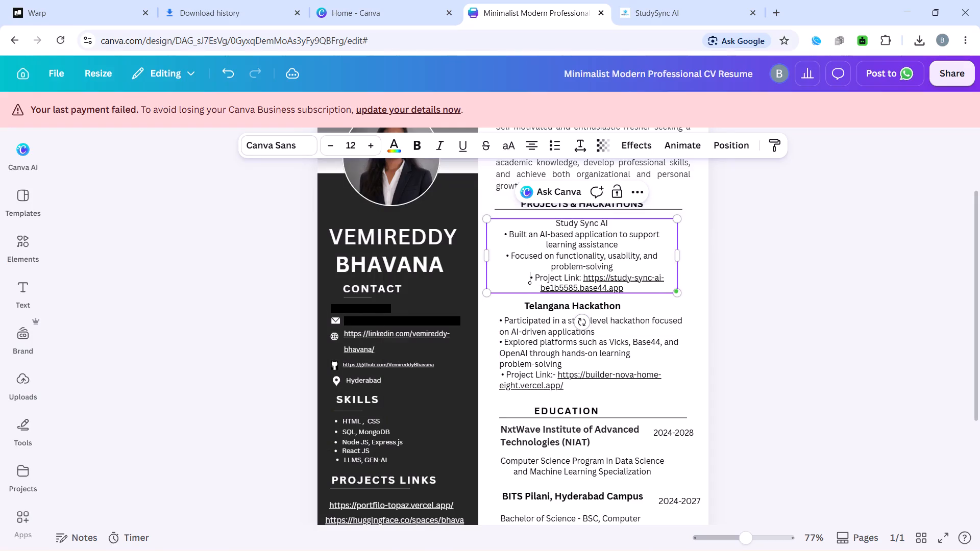
key(BackSpace)
key(BackSpace)
key(BackSpace)
key(BackSpace)
key(BackSpace)
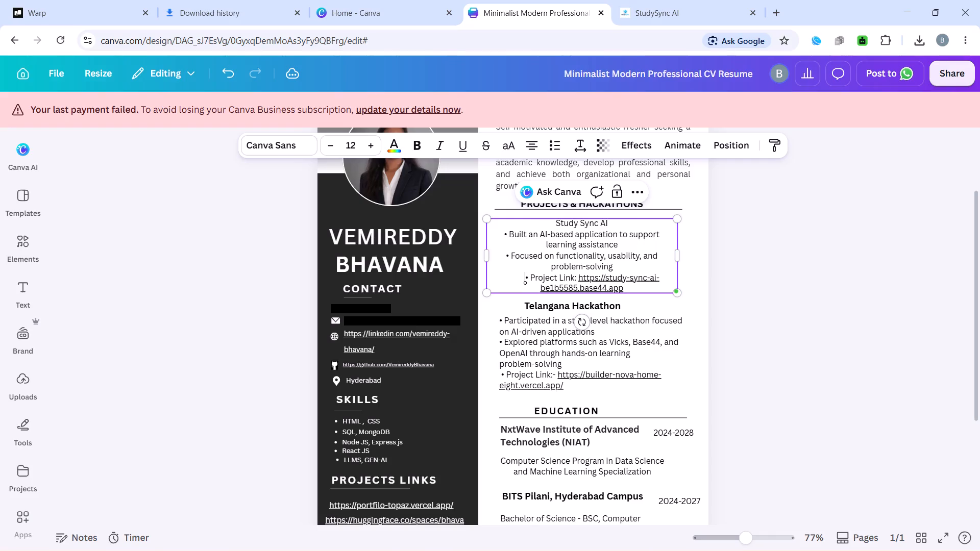
key(BackSpace)
key(BackSpace)
key(BackSpace)
key(BackSpace)
key(BackSpace)
key(BackSpace)
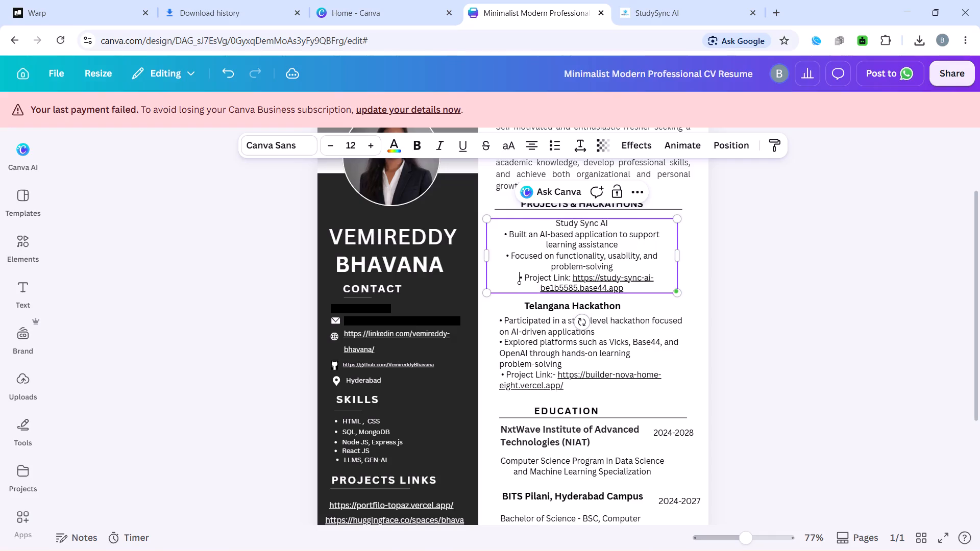
key(BackSpace)
key(BackSpace)
key(BackSpace)
key(BackSpace)
key(BackSpace)
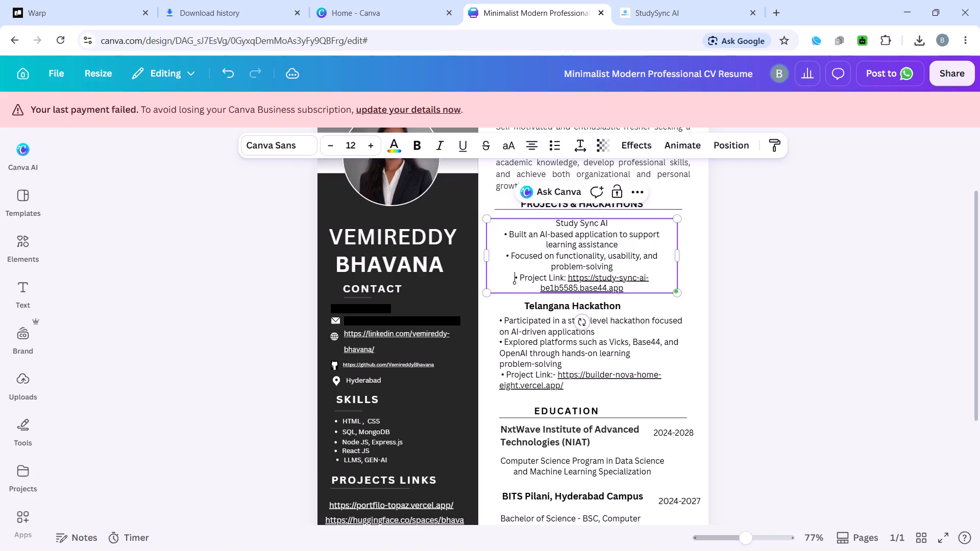
key(BackSpace)
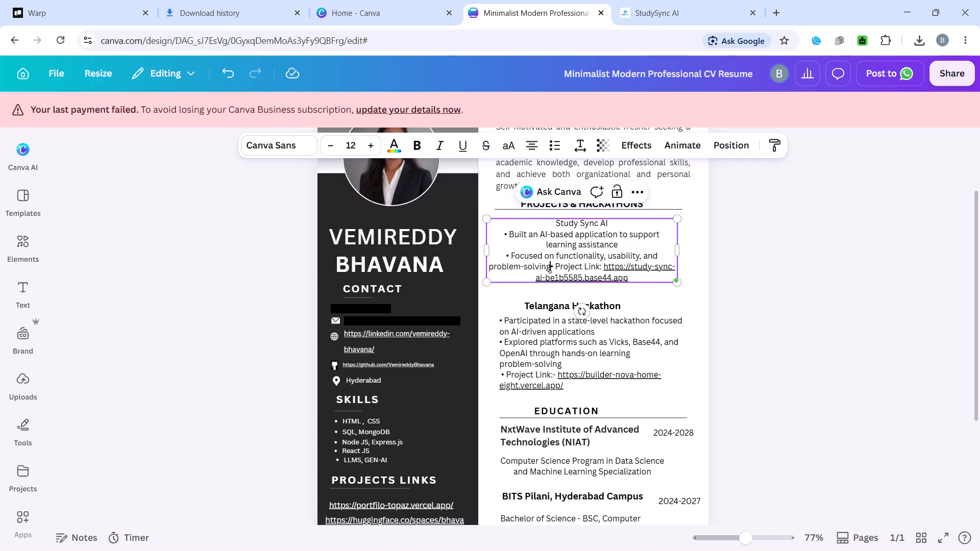
Put the Study Sync AI Project Link bullet back on its own line below "problem-solving".
key(Return)
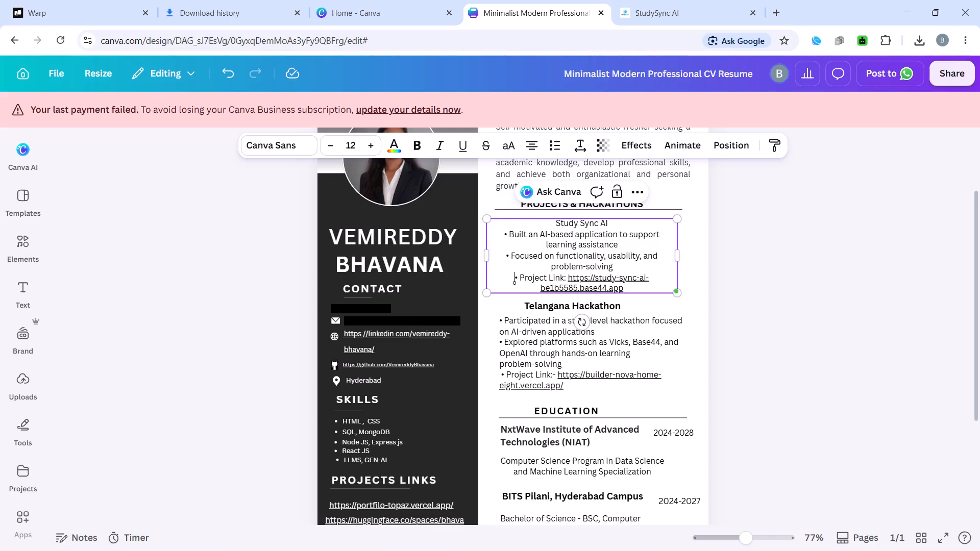
key(BackSpace)
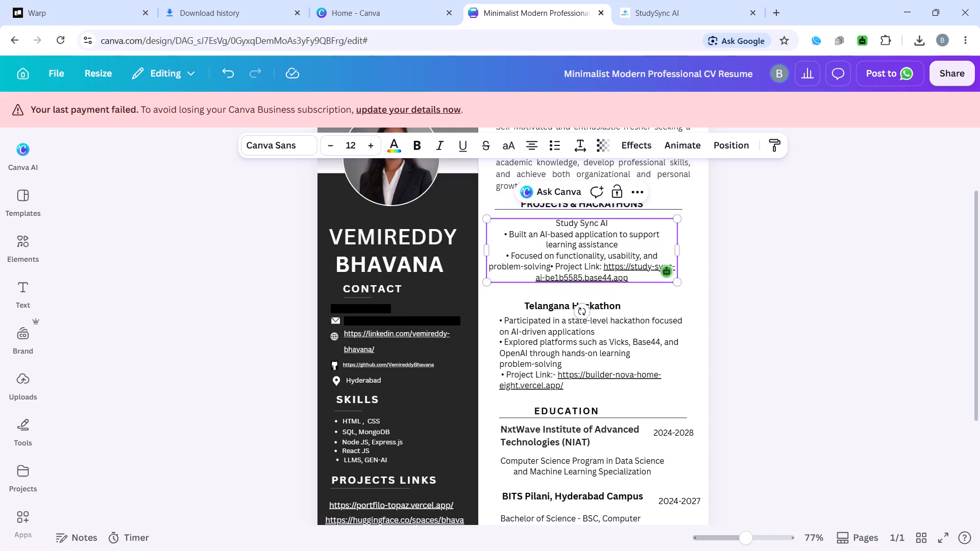
key(Return)
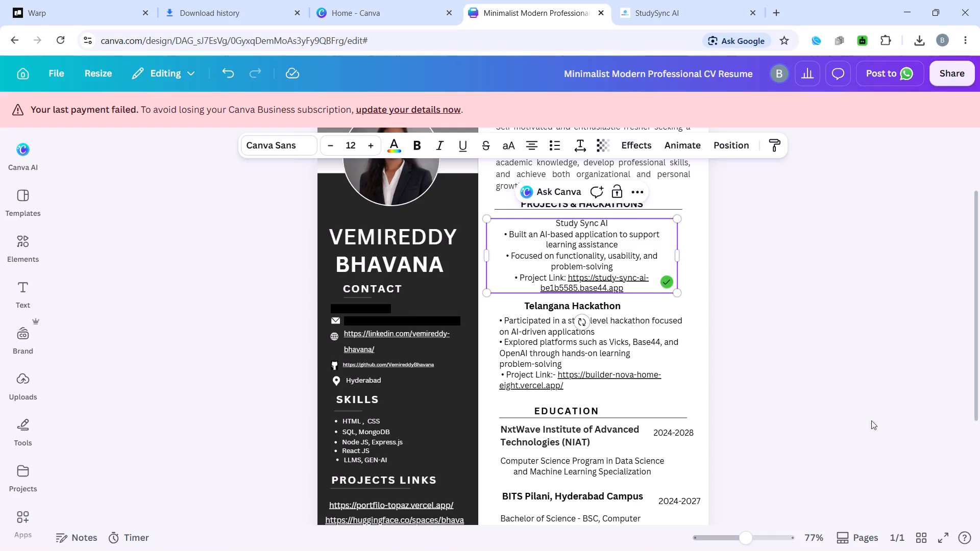
click(808, 350)
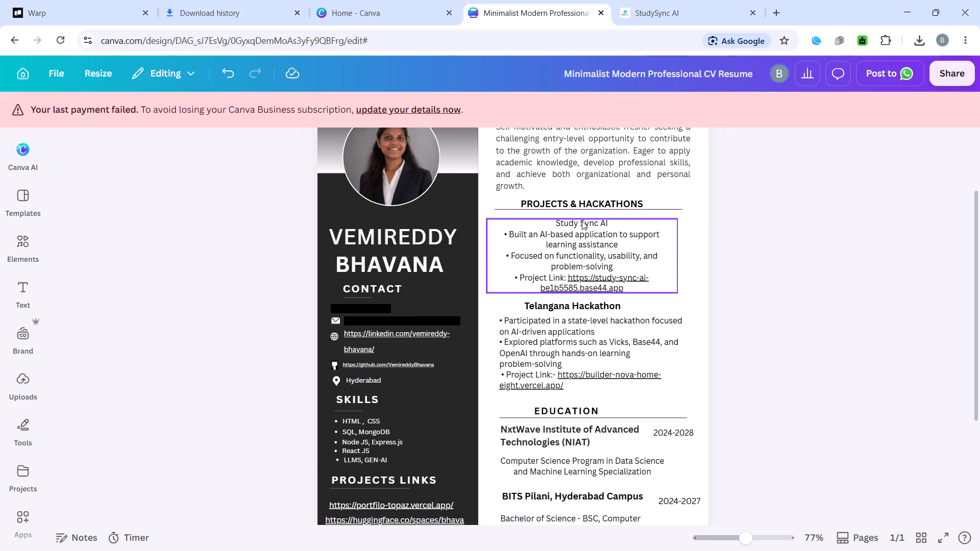
Make the "Study Sync AI" title line bold.
click(582, 221)
click(582, 221)
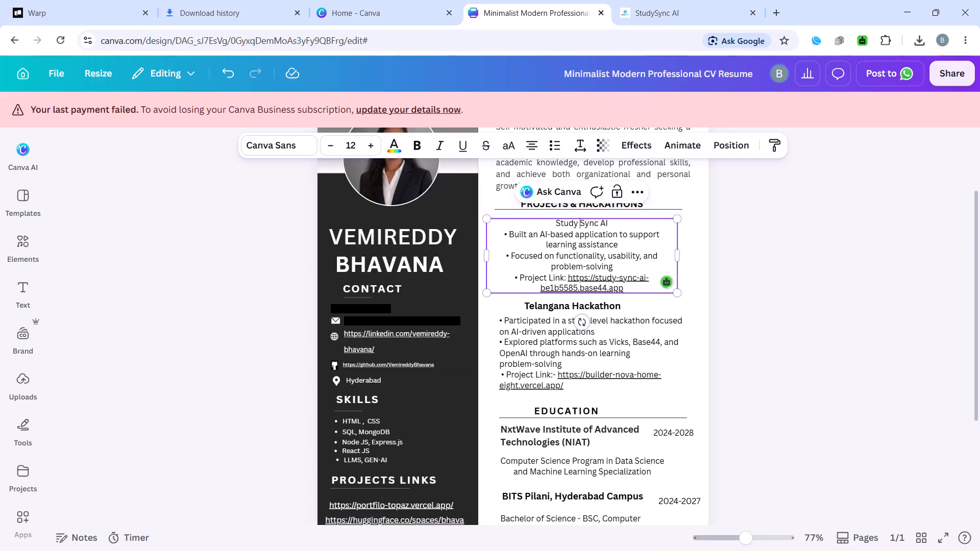
drag(623, 223, 552, 222)
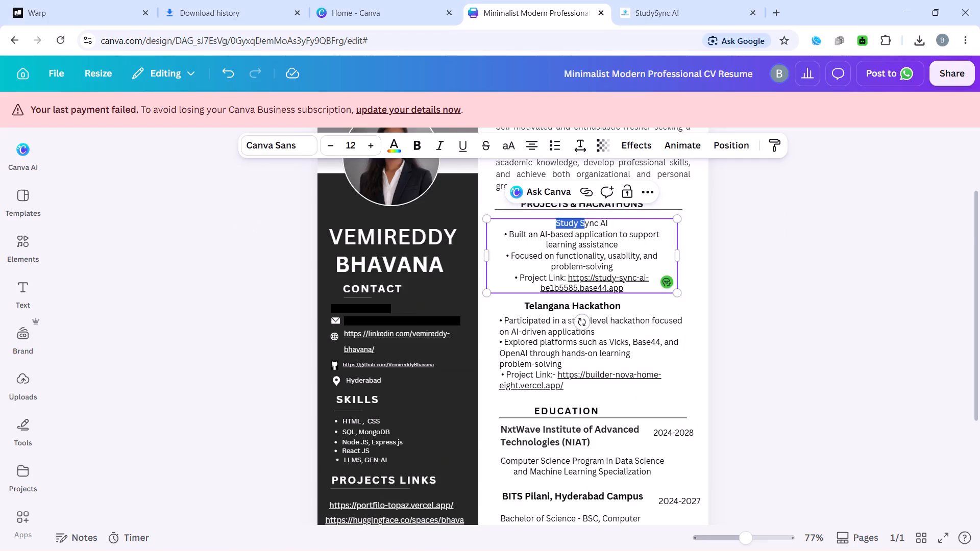
click(616, 223)
drag(616, 223, 560, 225)
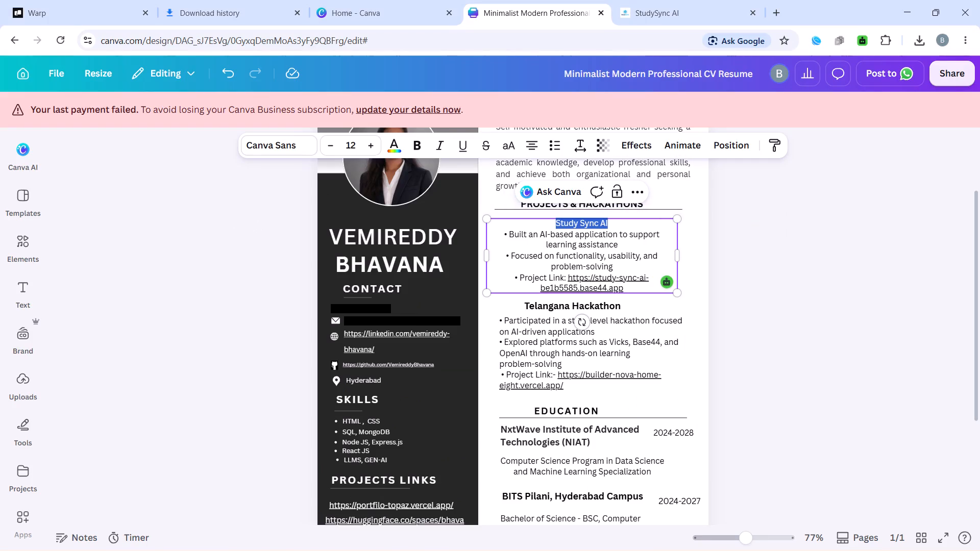
drag(560, 225, 557, 225)
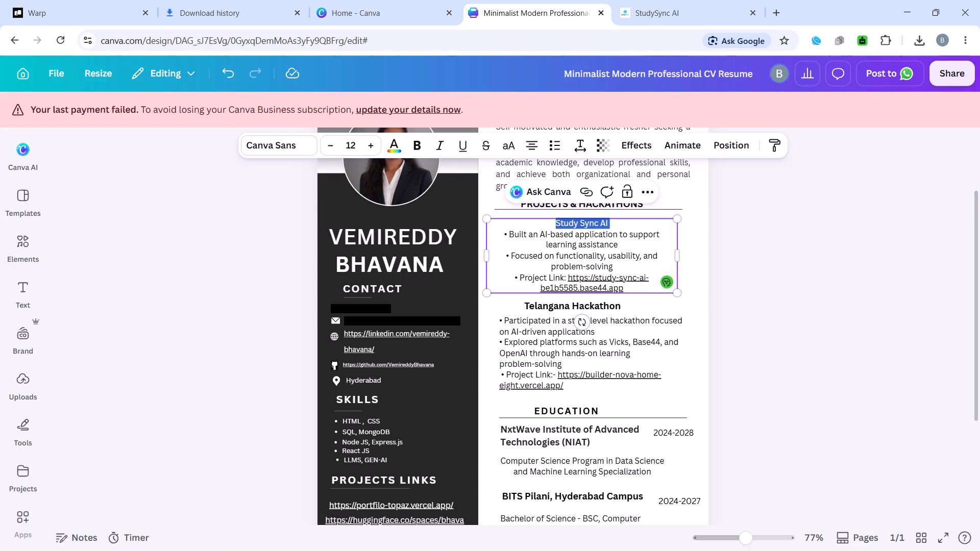
click(415, 141)
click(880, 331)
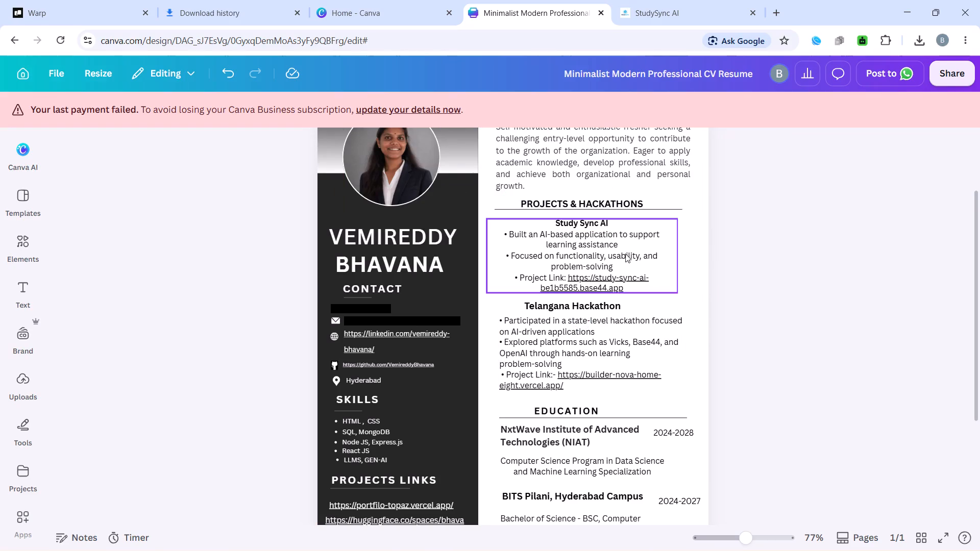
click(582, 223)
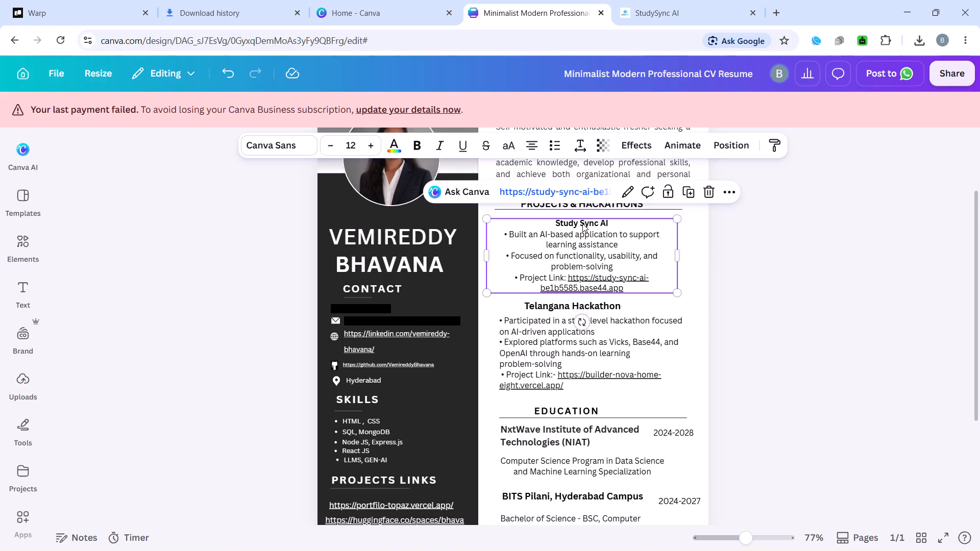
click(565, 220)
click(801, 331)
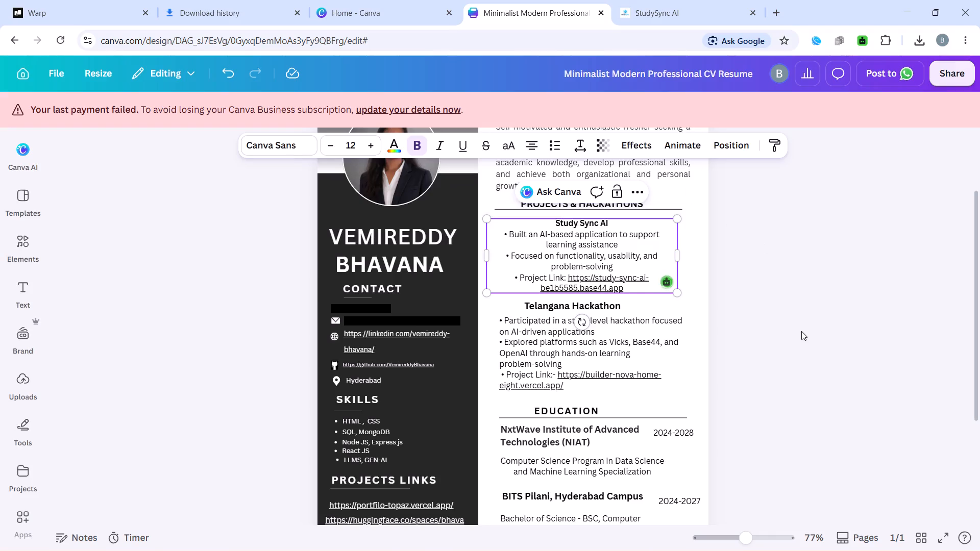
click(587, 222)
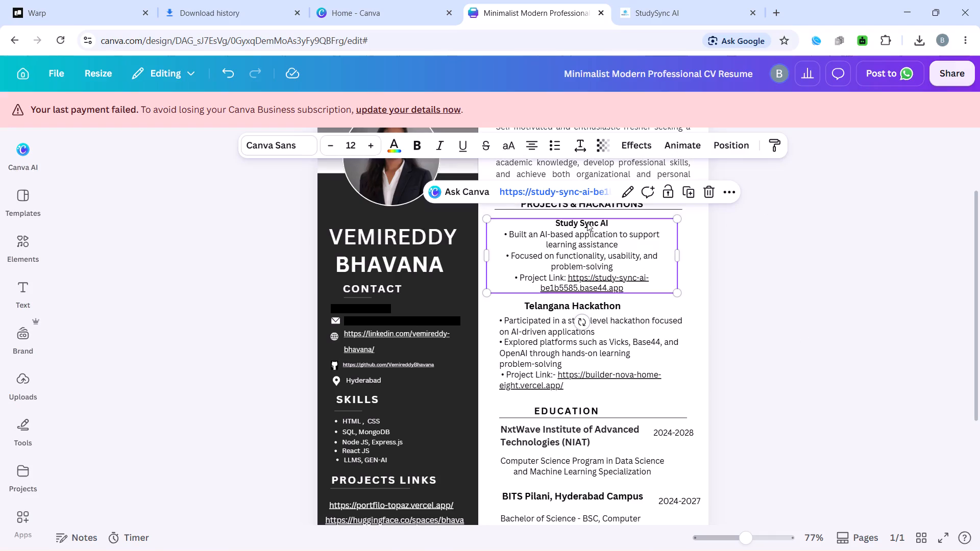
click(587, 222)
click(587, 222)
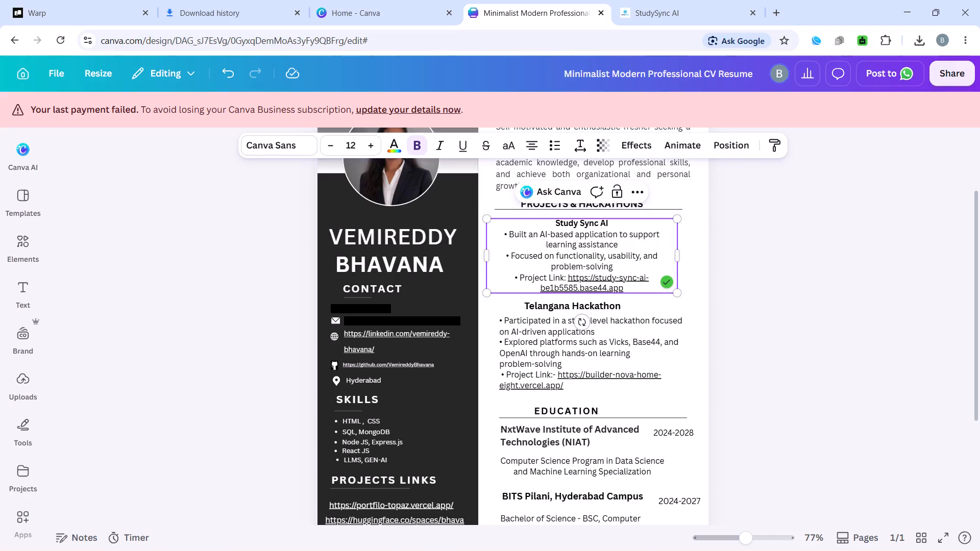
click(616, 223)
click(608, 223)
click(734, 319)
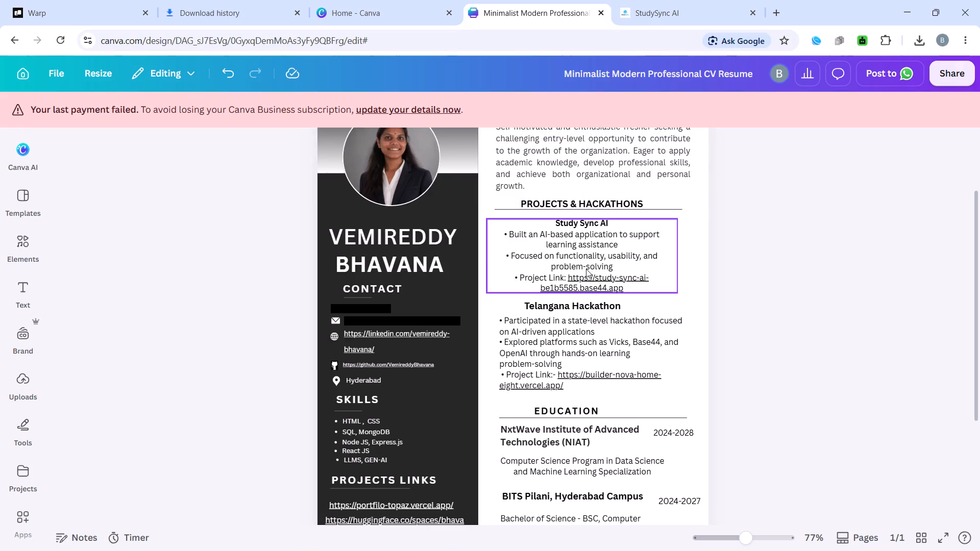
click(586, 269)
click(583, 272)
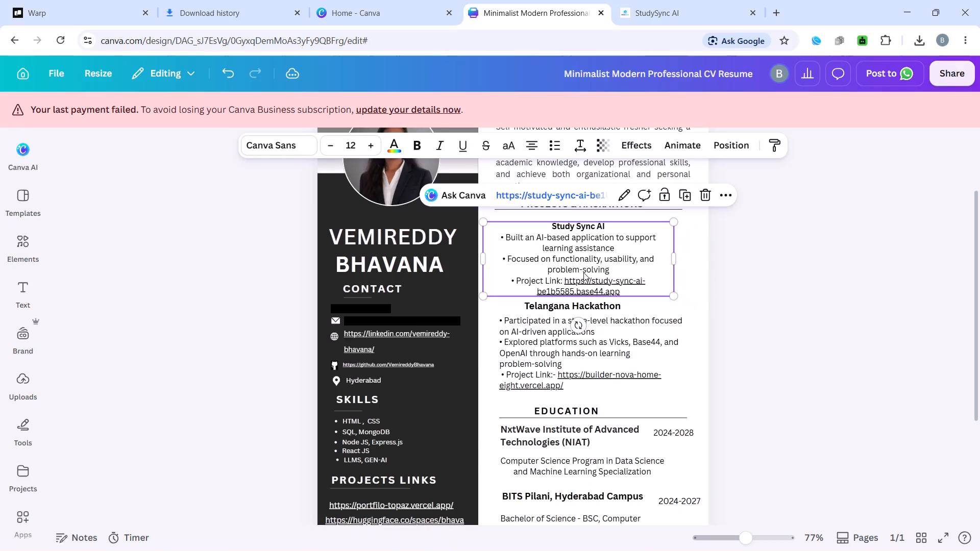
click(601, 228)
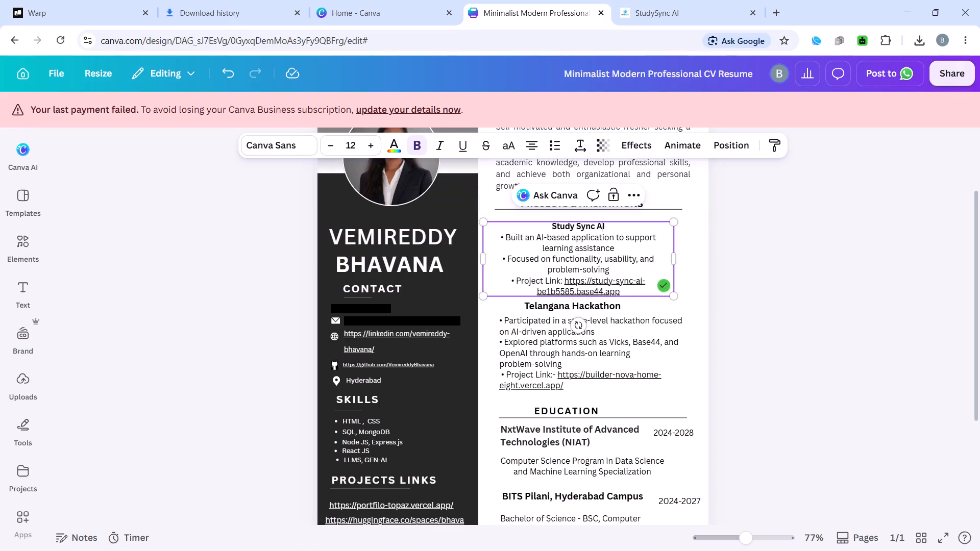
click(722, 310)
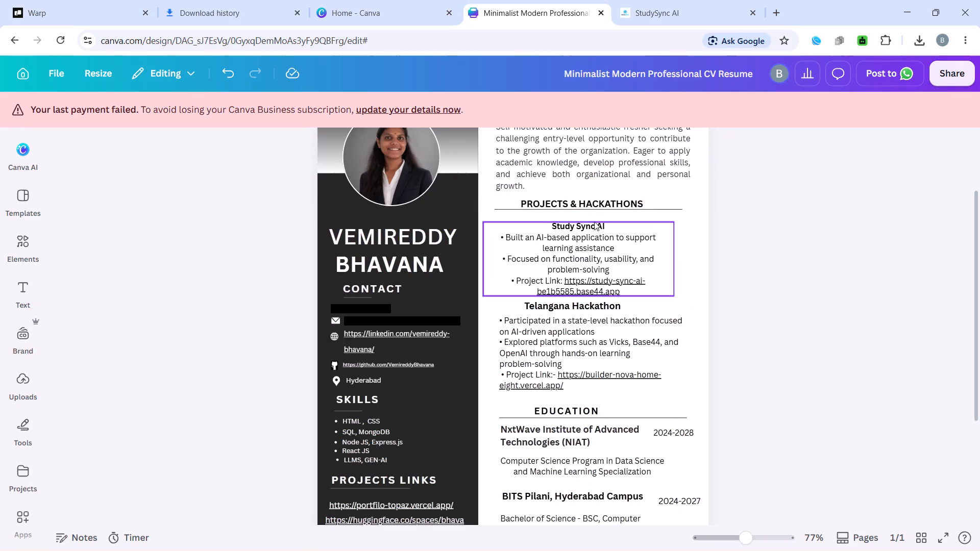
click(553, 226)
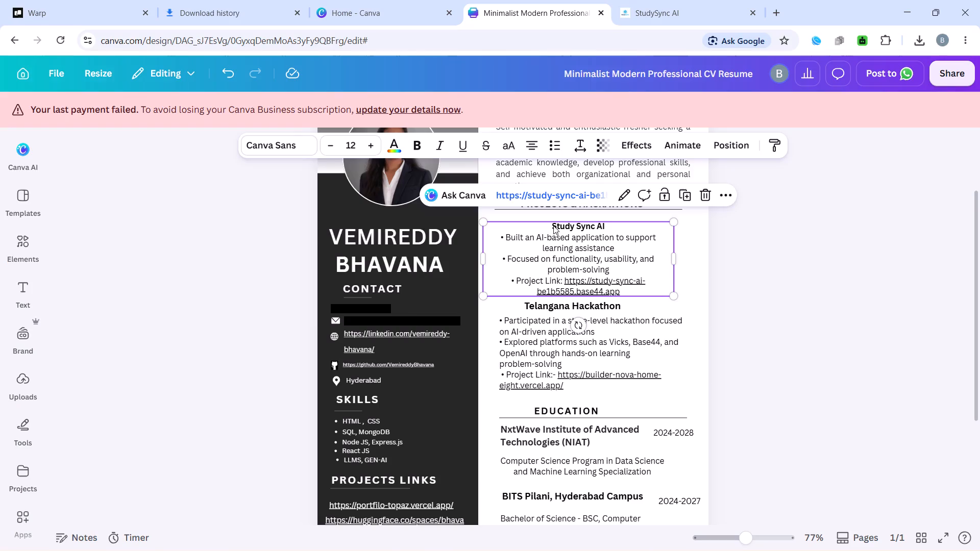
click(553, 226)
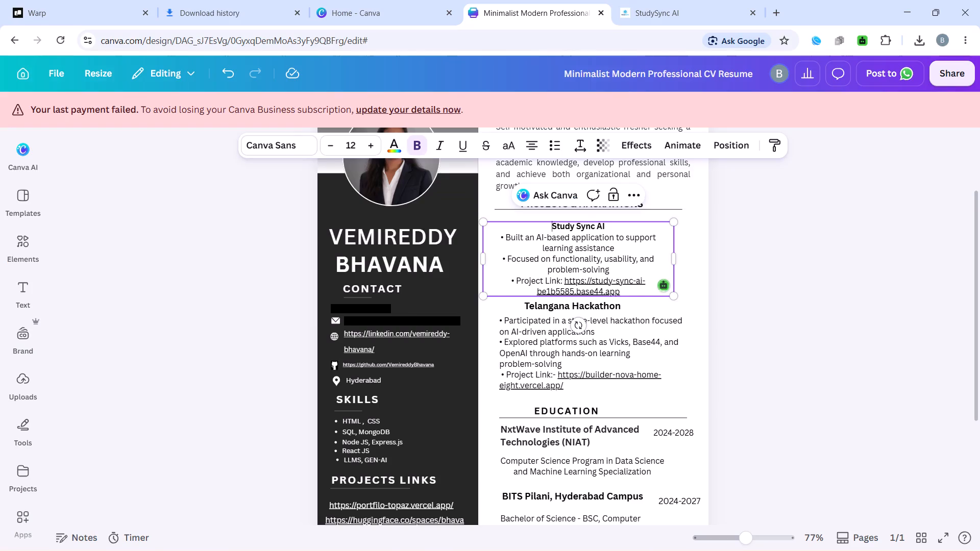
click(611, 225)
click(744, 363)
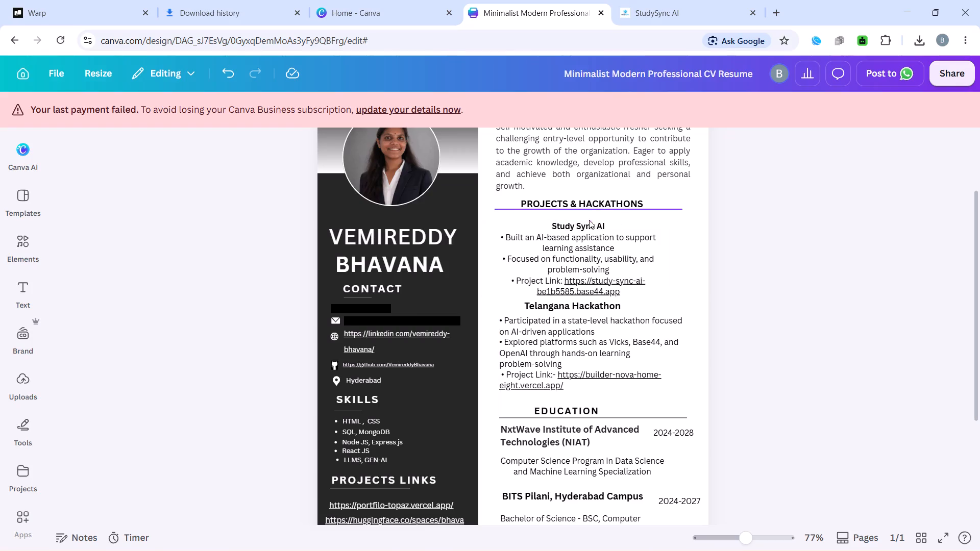
Move the Study Sync AI text box up and slightly left, directly beneath the line under the PROJECTS & HACKATHONS heading.
drag(589, 223, 583, 216)
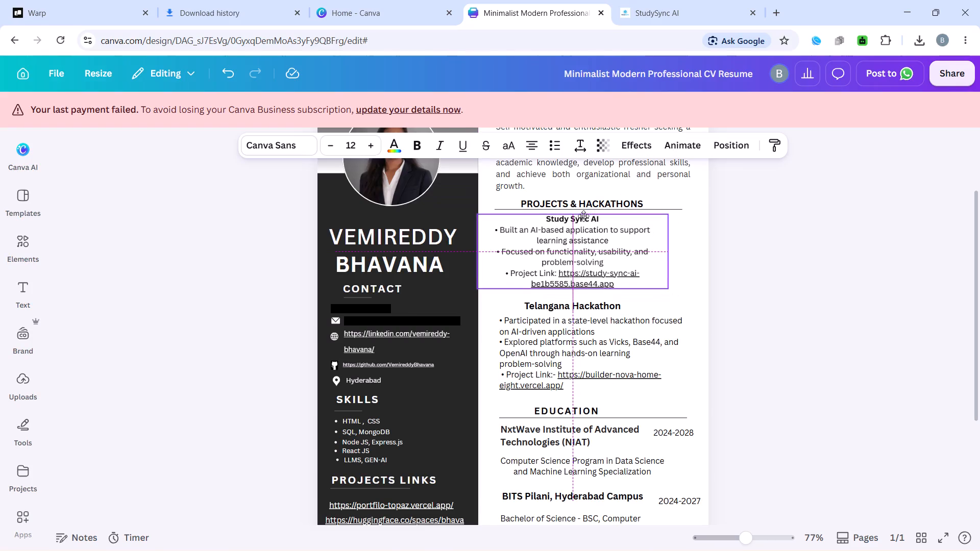
drag(583, 216, 583, 214)
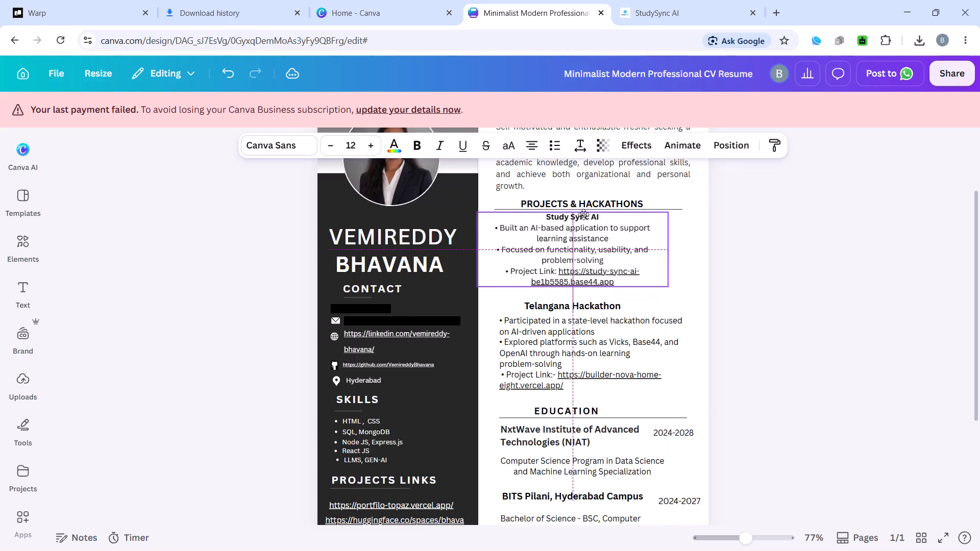
drag(583, 214, 586, 215)
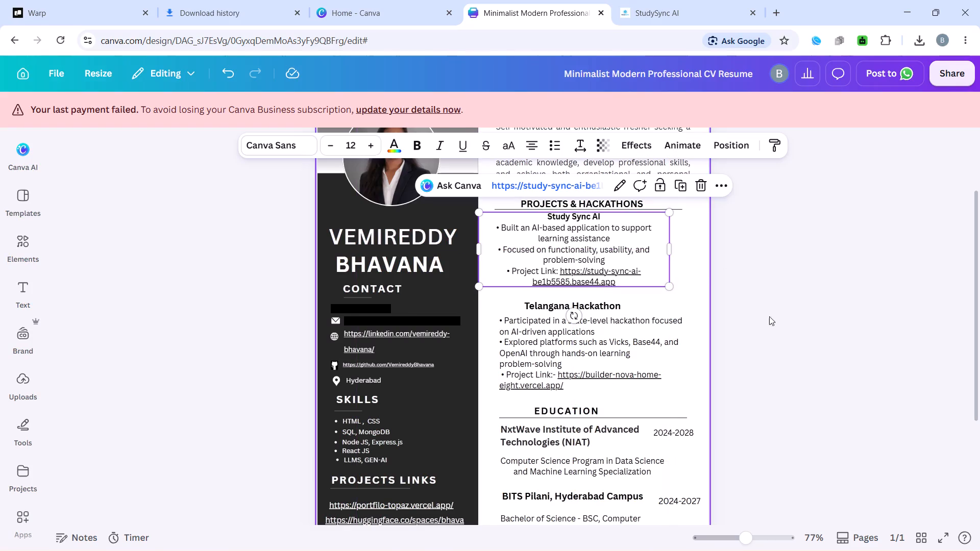
click(789, 366)
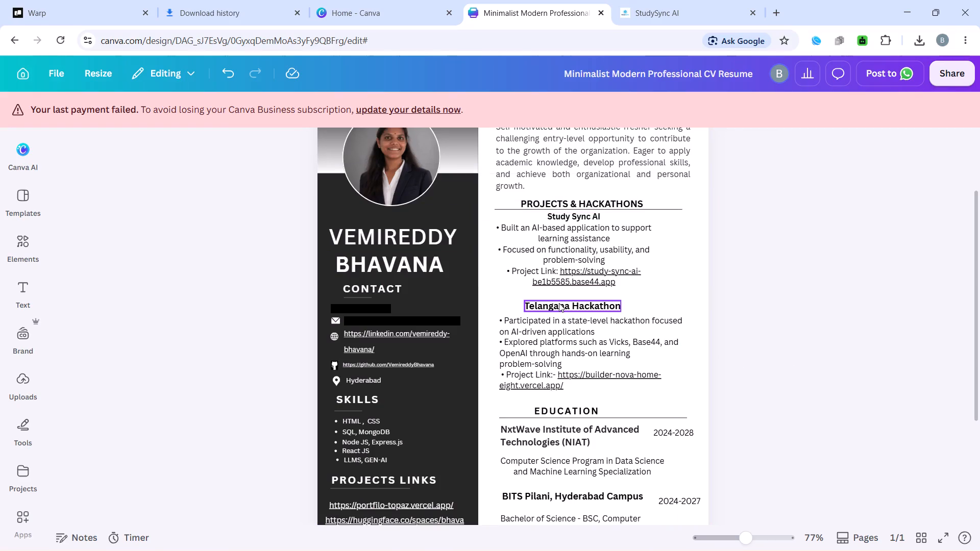
Move the Telangana Hackathon title slightly up and left, closer to the Study Sync AI text.
drag(559, 303, 555, 297)
click(737, 397)
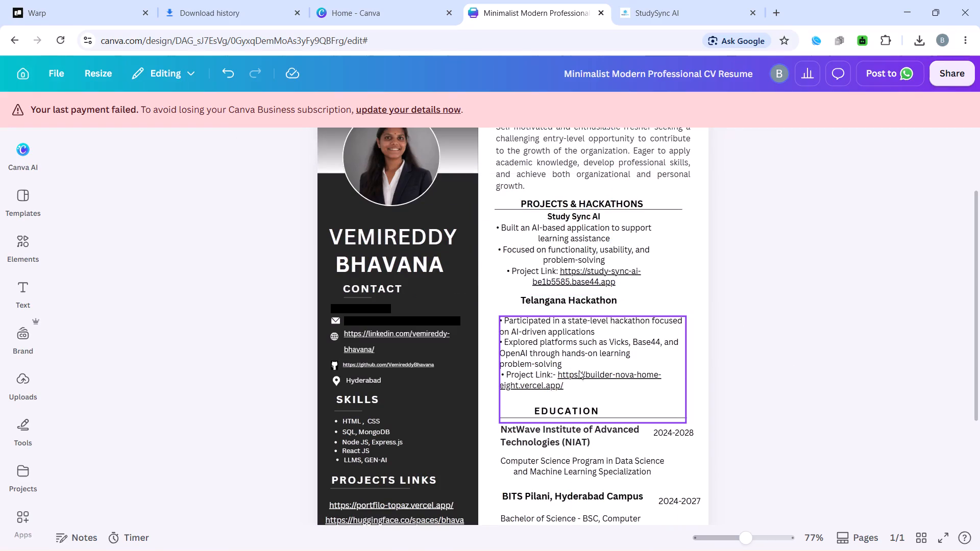
Move the Telangana Hackathon description up and left so it sits just beneath its title and clears the EDUCATION heading.
drag(558, 360, 553, 358)
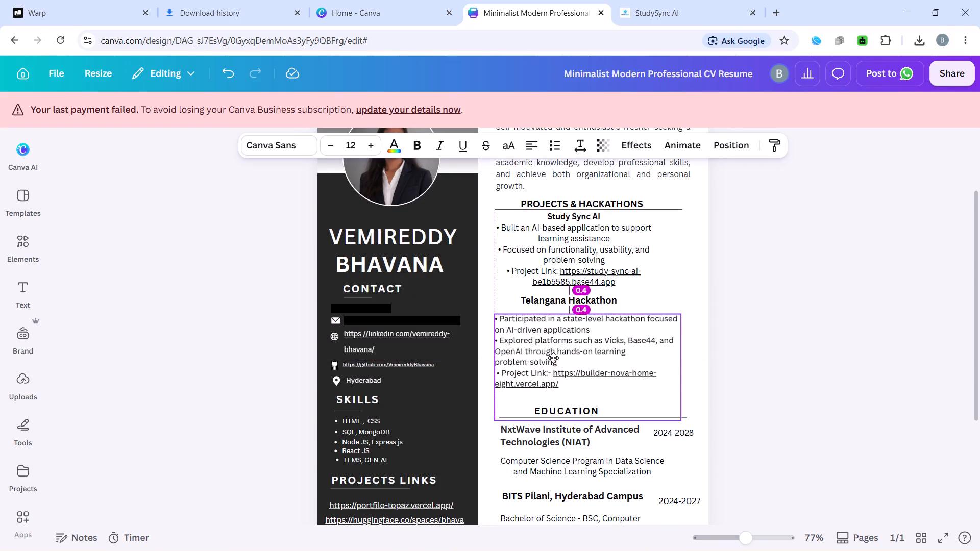
drag(553, 358, 548, 351)
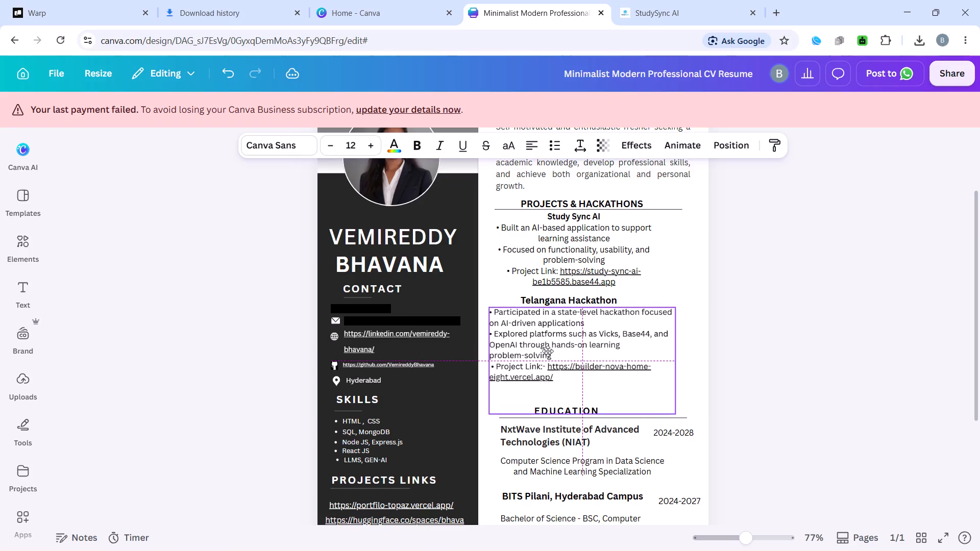
drag(548, 351, 549, 352)
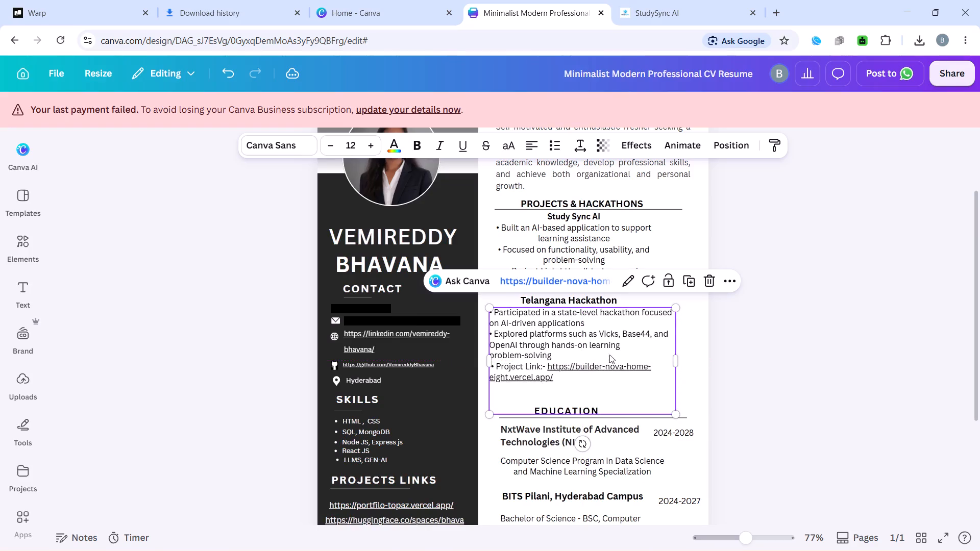
click(754, 434)
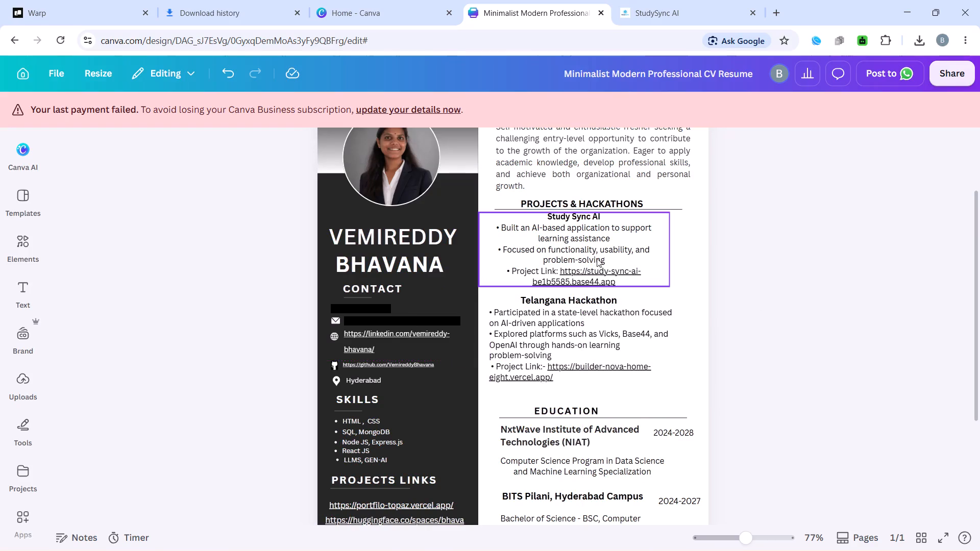
Insert a blank line between the Study Sync AI title and its first bullet.
click(571, 254)
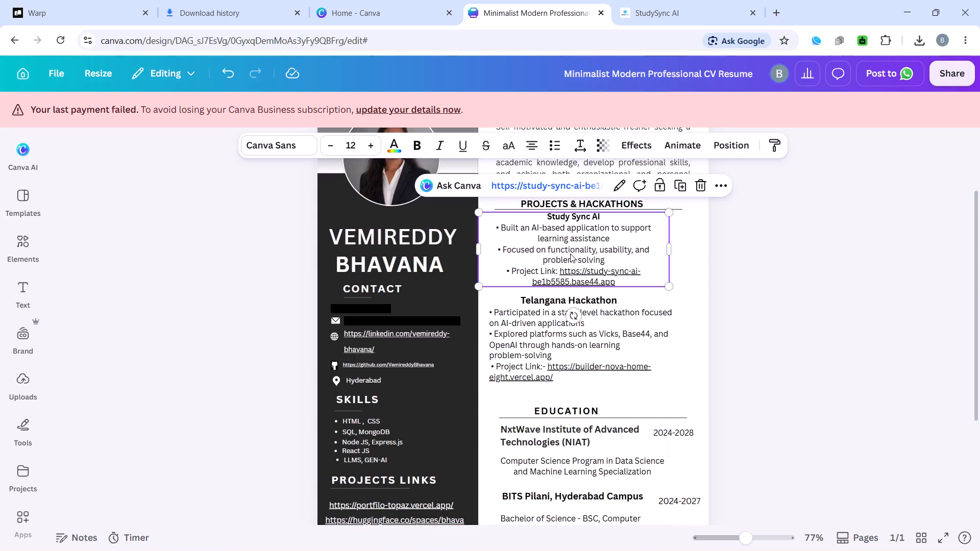
click(811, 428)
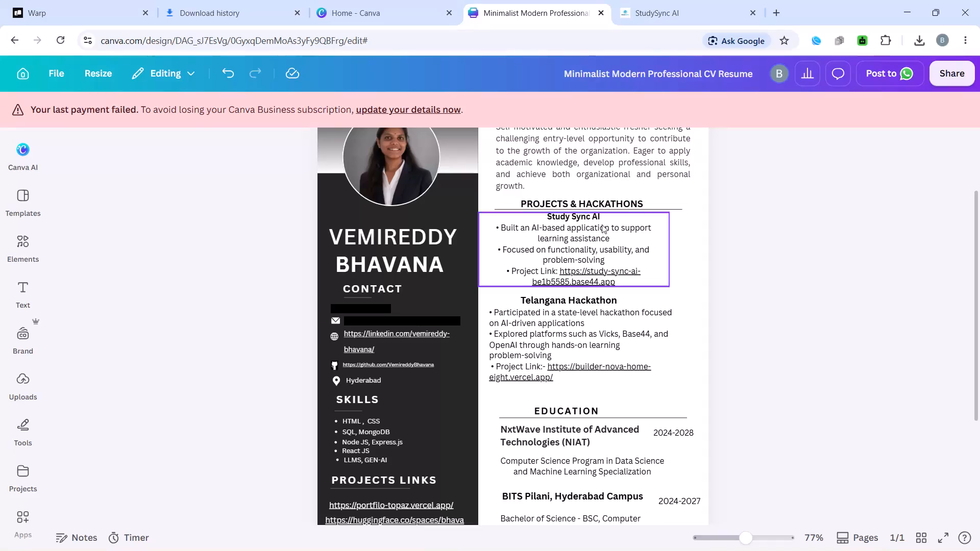
click(603, 213)
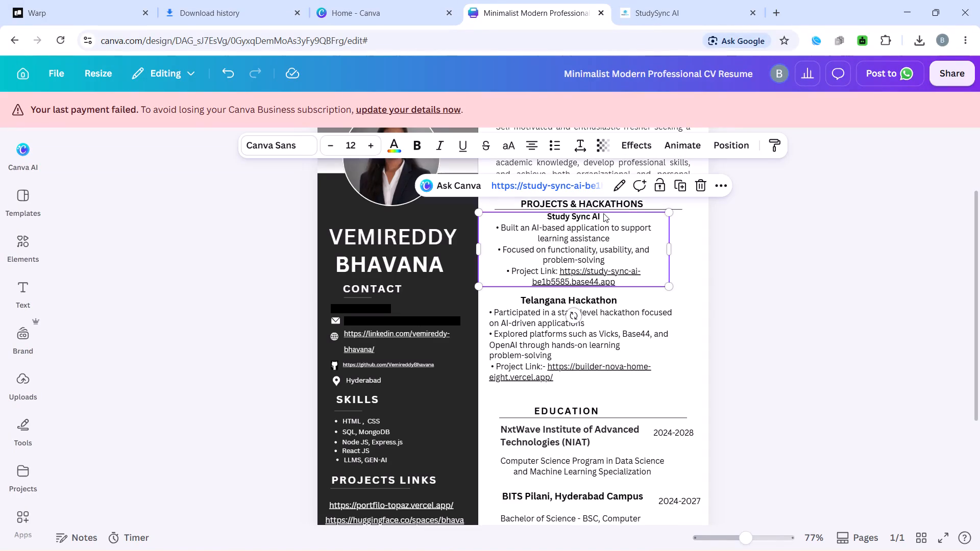
click(603, 213)
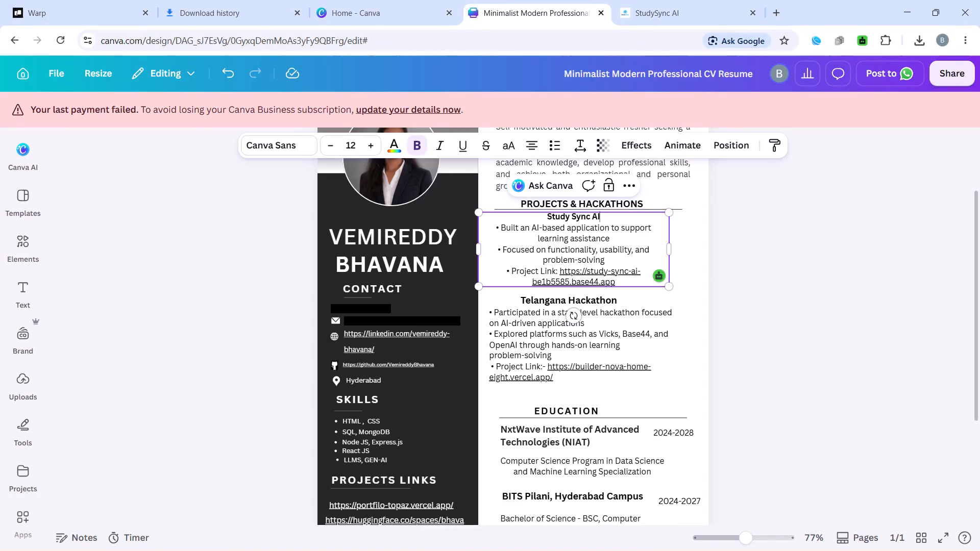
key(Return)
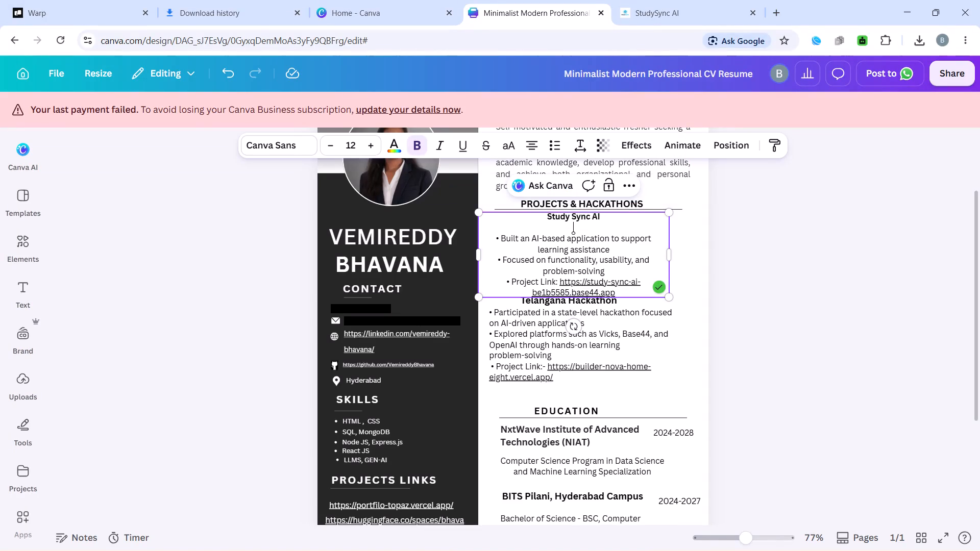
click(808, 358)
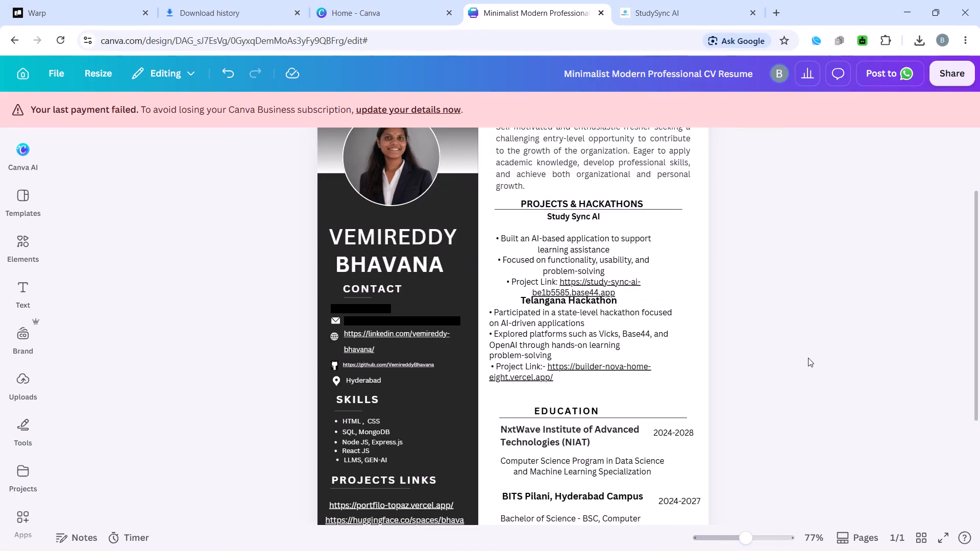
Move the Telangana Hackathon description down and slightly right, so it ends just above the EDUCATION heading.
drag(548, 329, 558, 342)
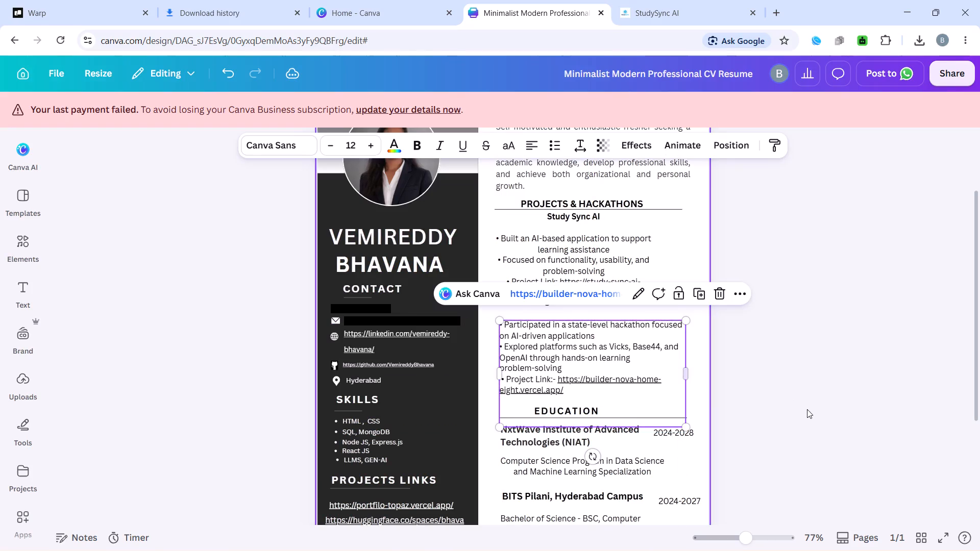
click(807, 409)
Move the Telangana Hackathon title down into the gap between the Study Sync AI link and the hackathon description.
drag(583, 299, 579, 309)
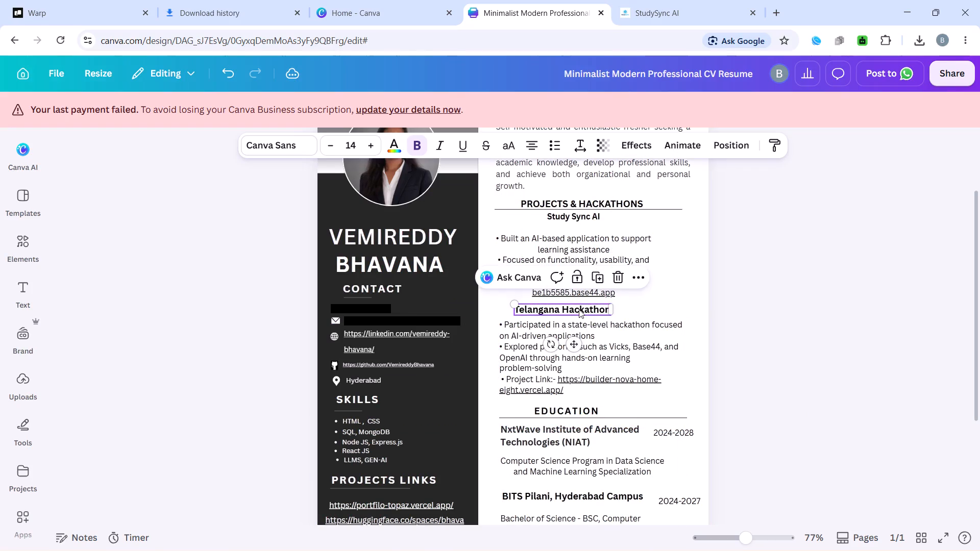
click(808, 376)
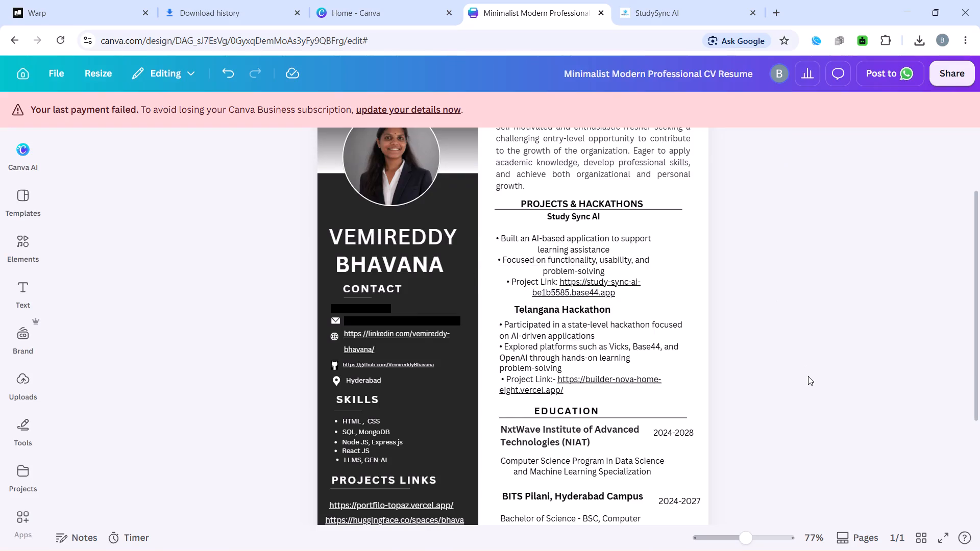
drag(578, 308, 584, 308)
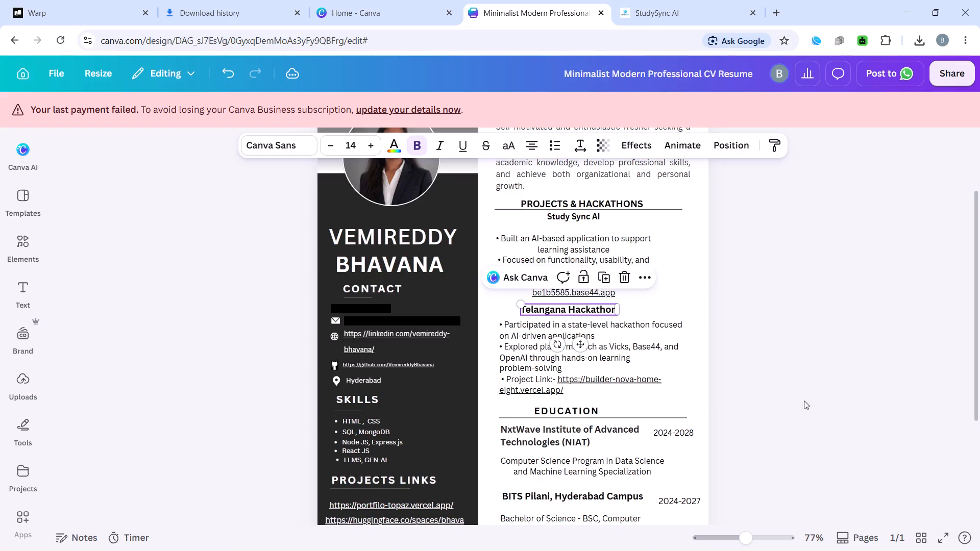
click(805, 408)
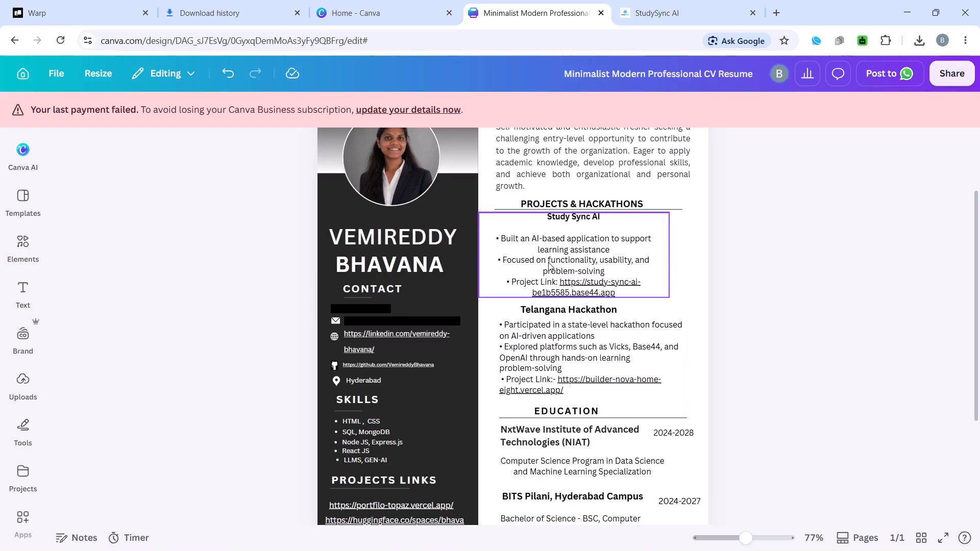
Nudge the Study Sync AI text box slightly to the right beneath the PROJECTS & HACKATHONS heading.
click(542, 266)
click(542, 266)
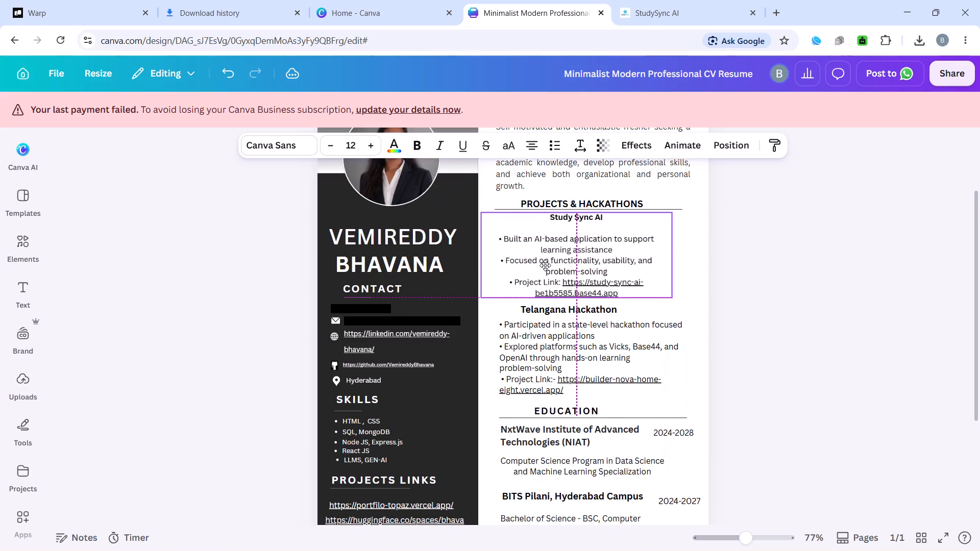
click(793, 381)
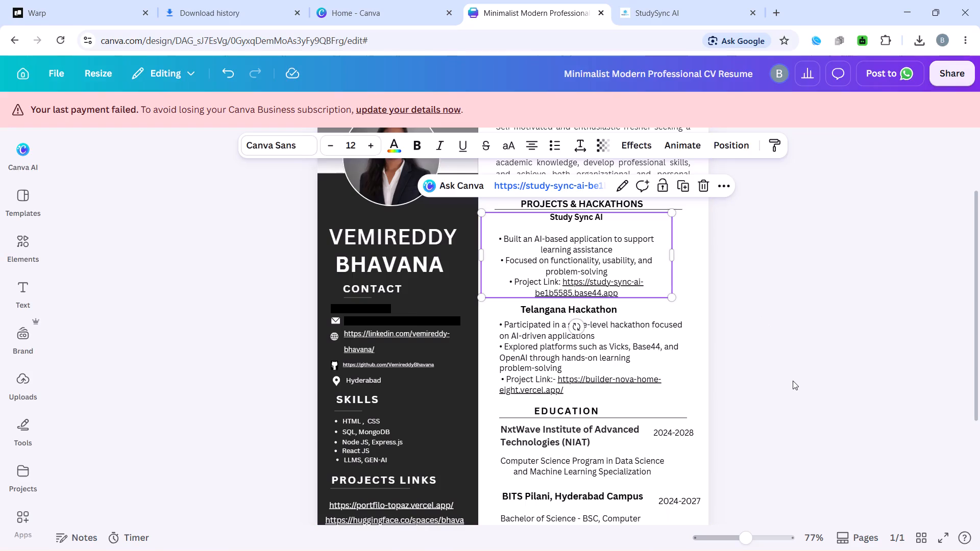
Shift the Telangana Hackathon title slightly right, keeping it just below the Study Sync AI project link.
drag(558, 305, 569, 304)
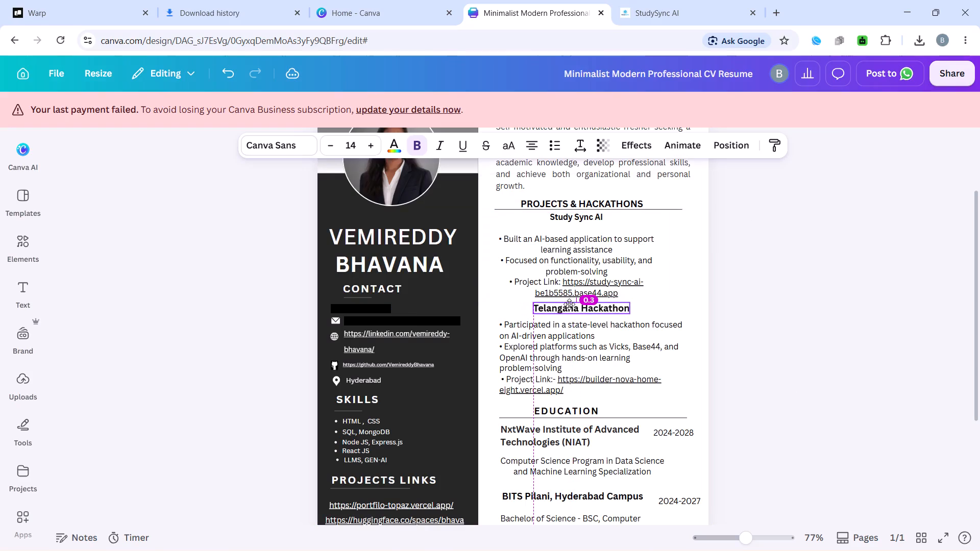
drag(569, 304, 565, 305)
click(846, 412)
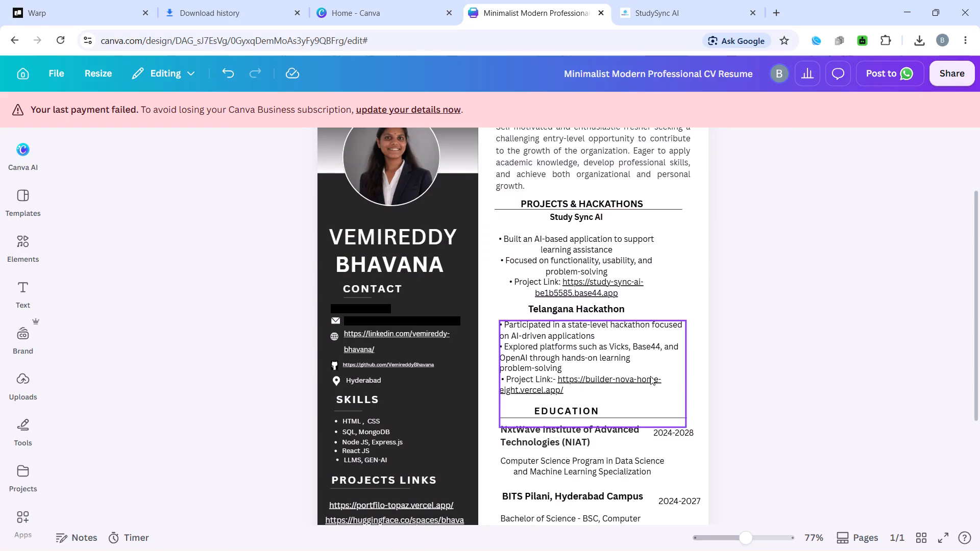
Nudge the Telangana Hackathon description slightly to the right beneath its title.
click(555, 352)
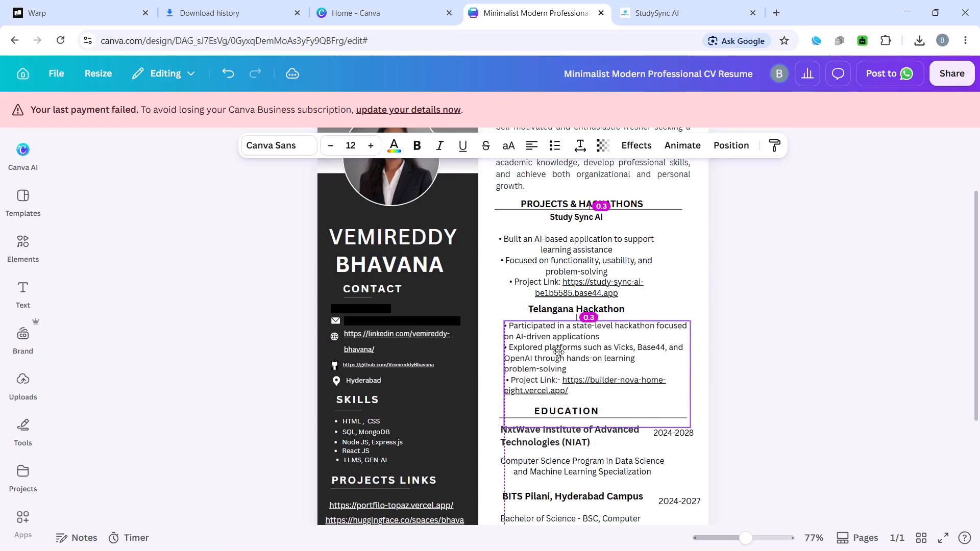
click(854, 436)
Insert the word "of" between NxtWave and Institute in the first EDUCATION entry's title.
scroll(629, 414, down, 2)
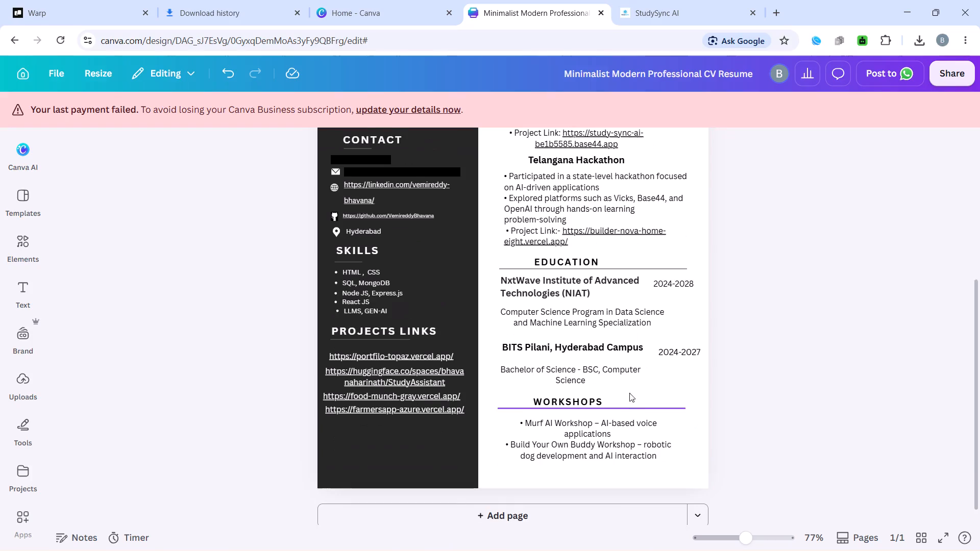
click(552, 275)
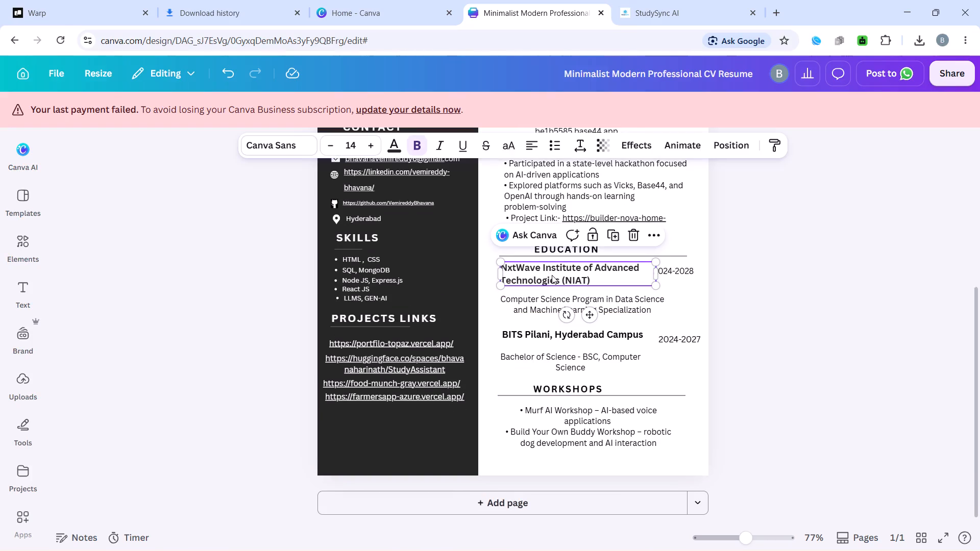
click(552, 275)
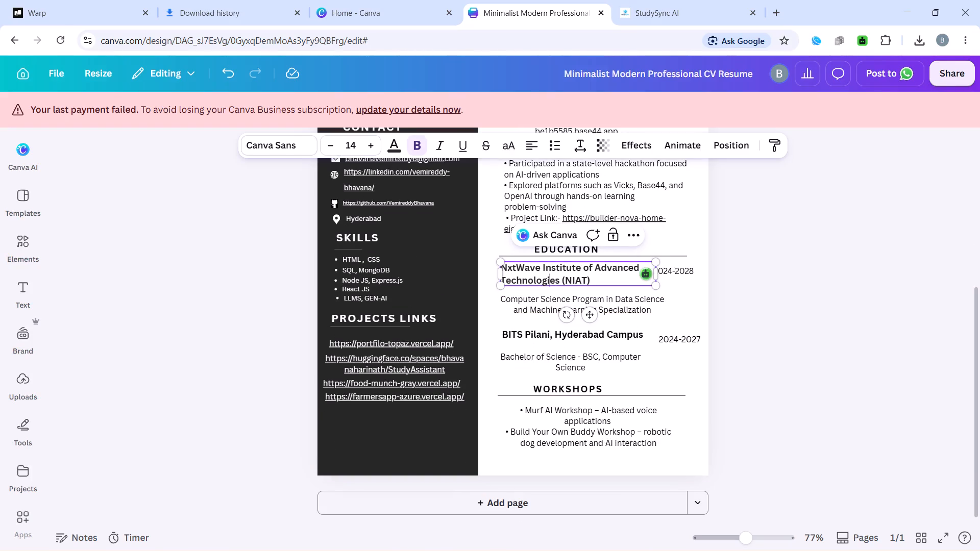
click(543, 268)
key(space)
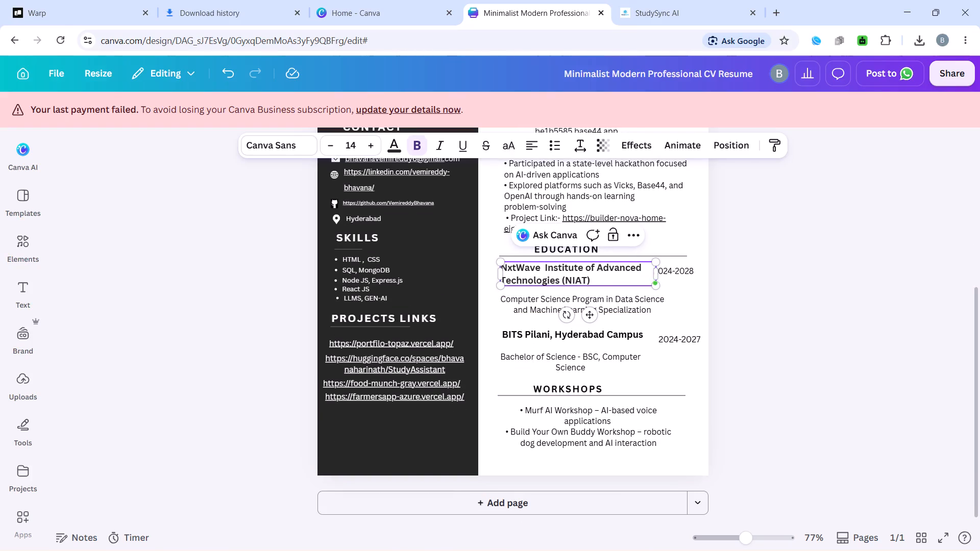
key(o)
text(f)
key(space)
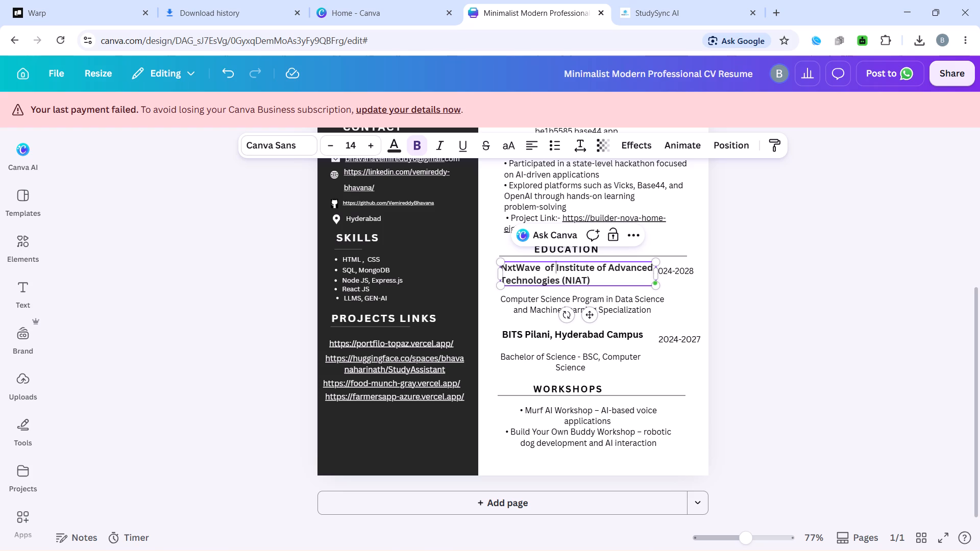
click(596, 266)
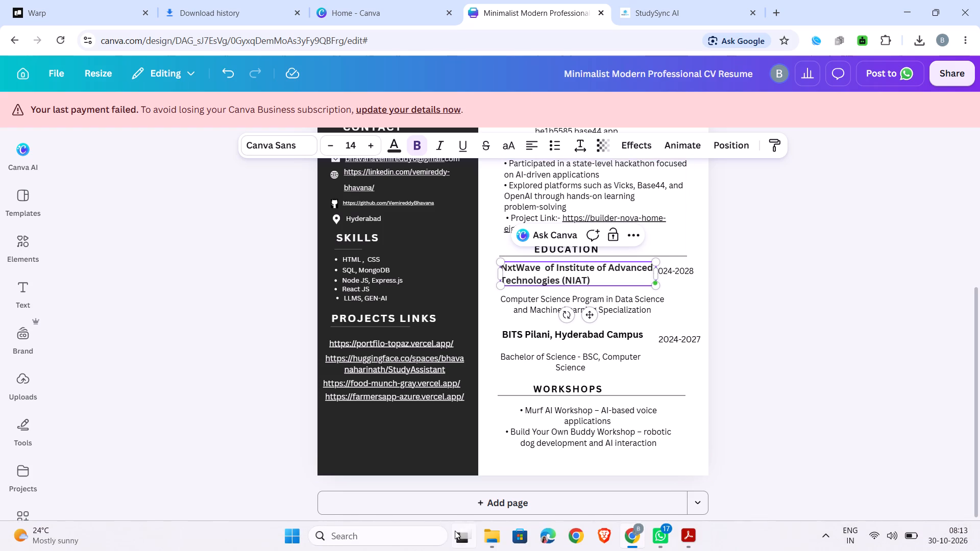
Switch to File Explorer showing the Downloads folder.
click(496, 548)
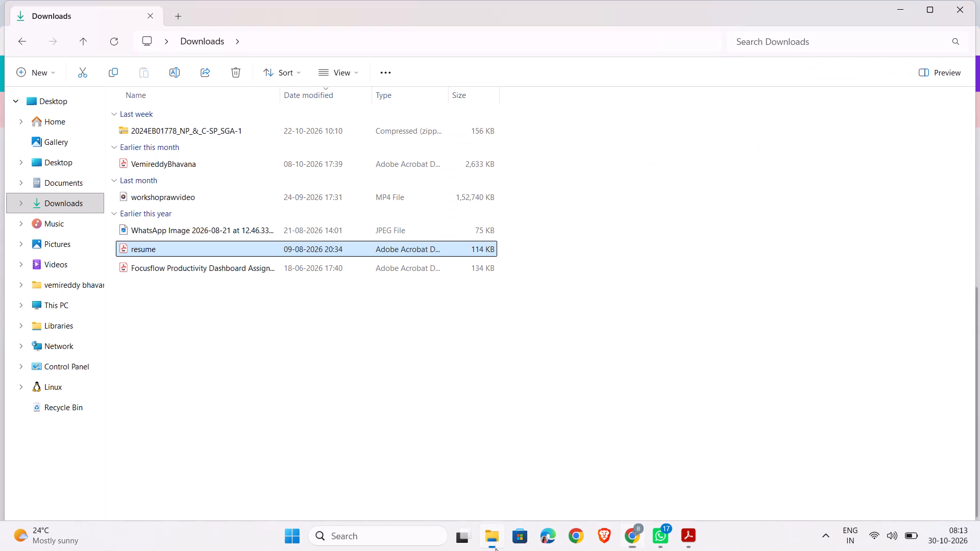
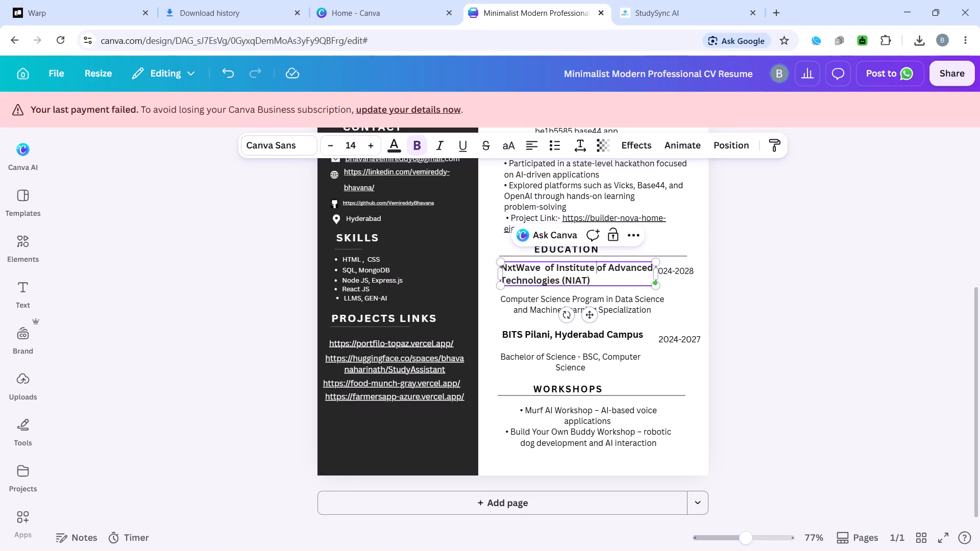
Replace the word "Institute" with "Innovation" in the first EDUCATION entry's title.
key(BackSpace)
key(BackSpace)
key(BackSpace)
key(BackSpace)
key(BackSpace)
key(BackSpace)
key(BackSpace)
key(BackSpace)
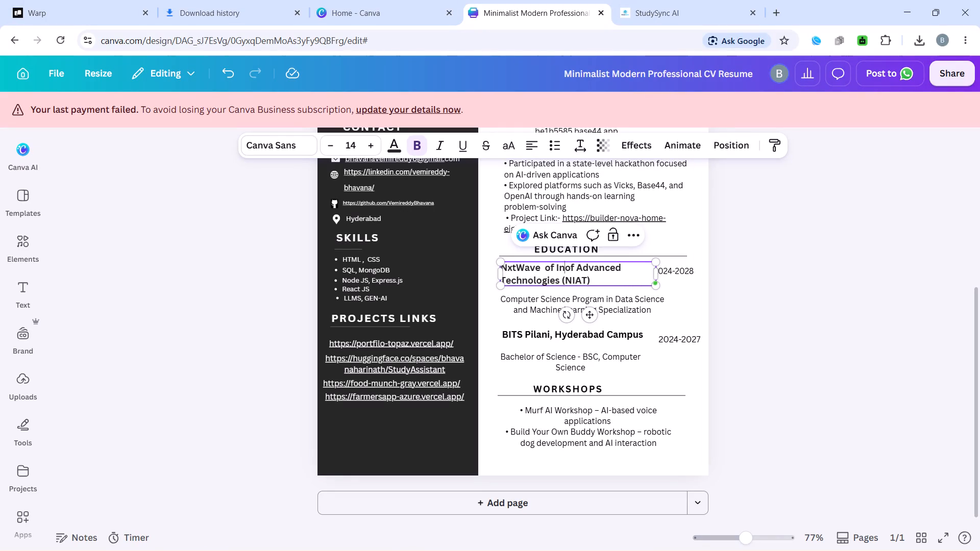
text(novation)
key(space)
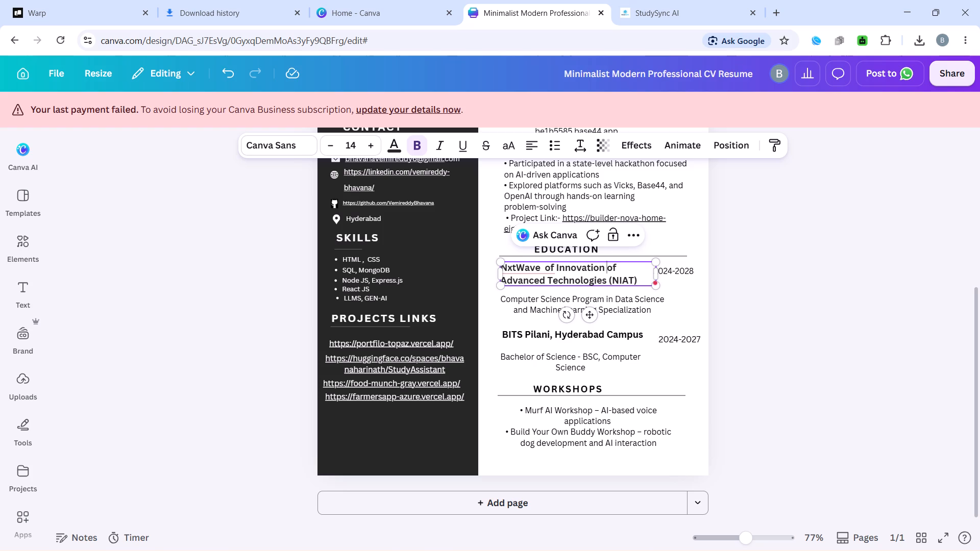
Change the "of" before "Advanced Technologies (NIAT)" to "in" in the same EDUCATION title.
key(Right)
key(Right)
key(BackSpace)
key(BackSpace)
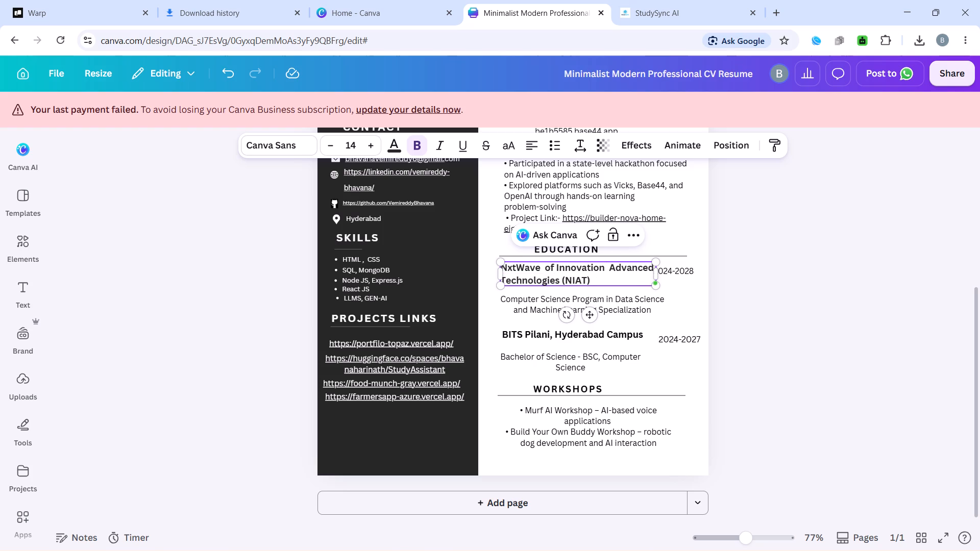
text(in)
key(space)
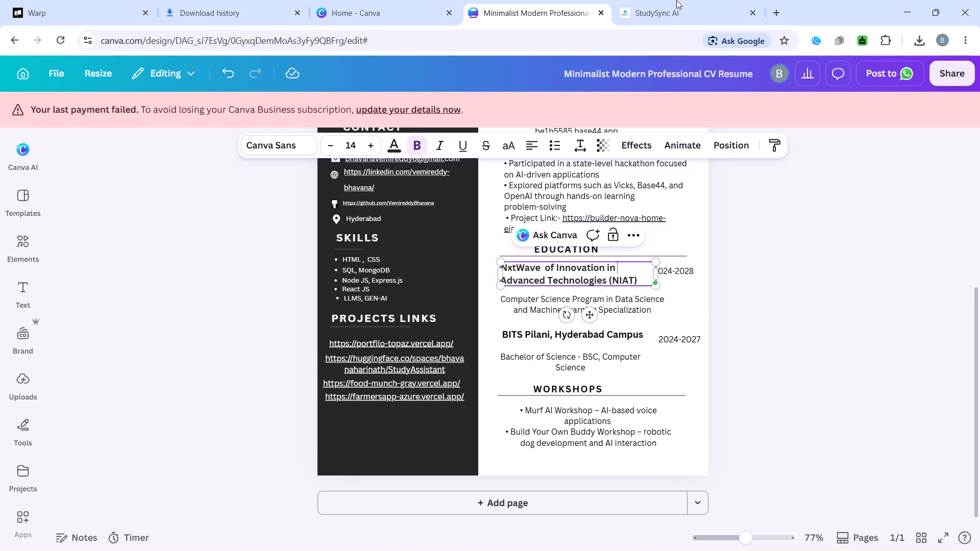
Close the StudySync AI browser tab.
click(751, 16)
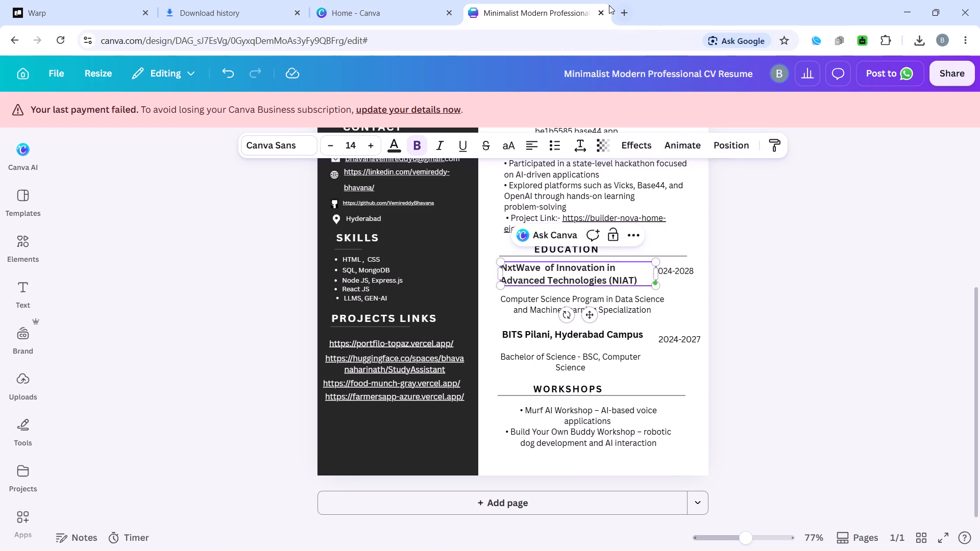
Search Google in a new tab for "nxtwave of innovation in advanced technologies" and compare the official name with the resume's EDUCATION title.
click(623, 22)
click(621, 5)
text(nxt)
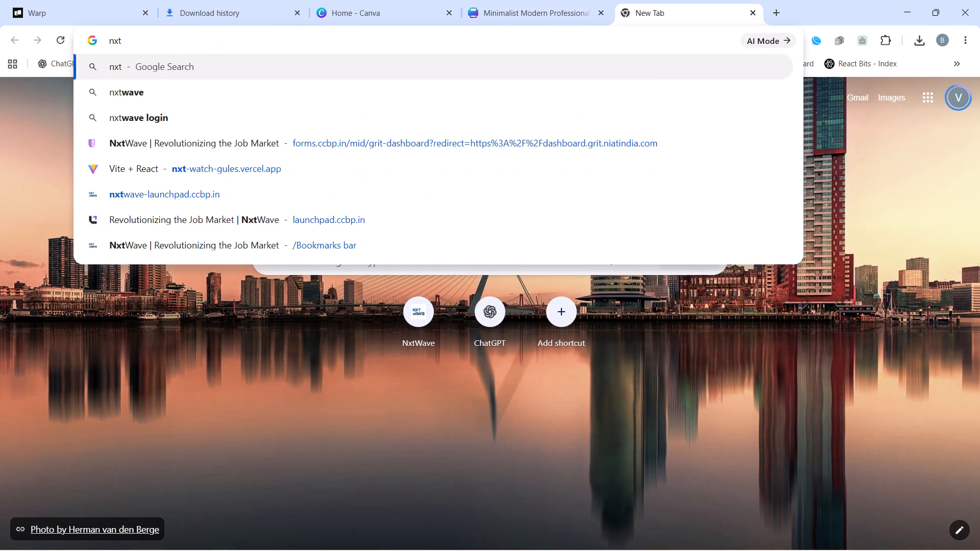
key(e)
key(BackSpace)
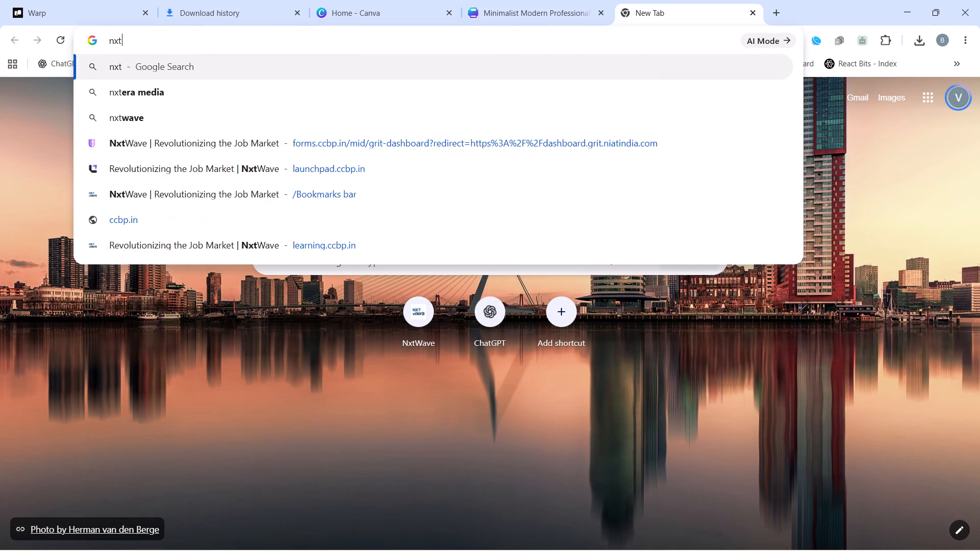
text(wa)
text(ve of inn)
key(Return)
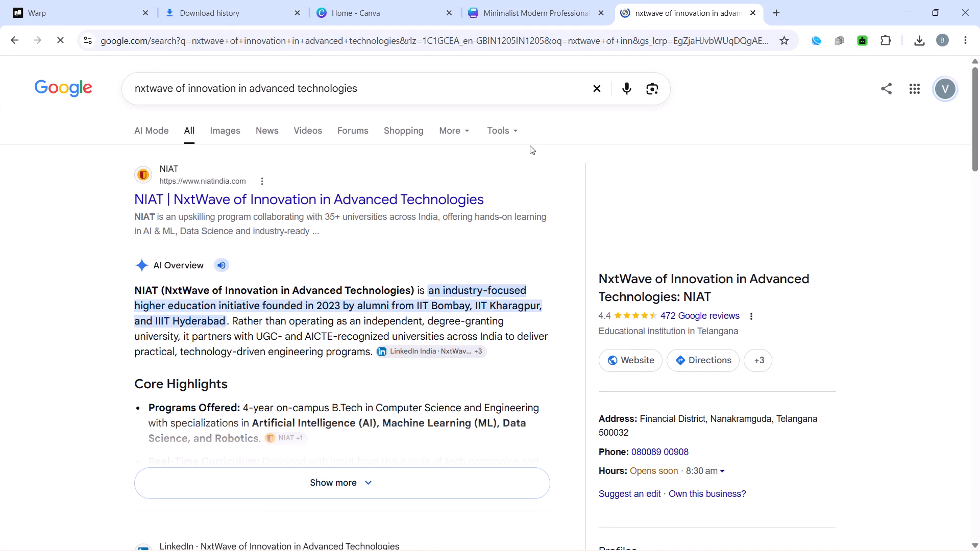
click(552, 2)
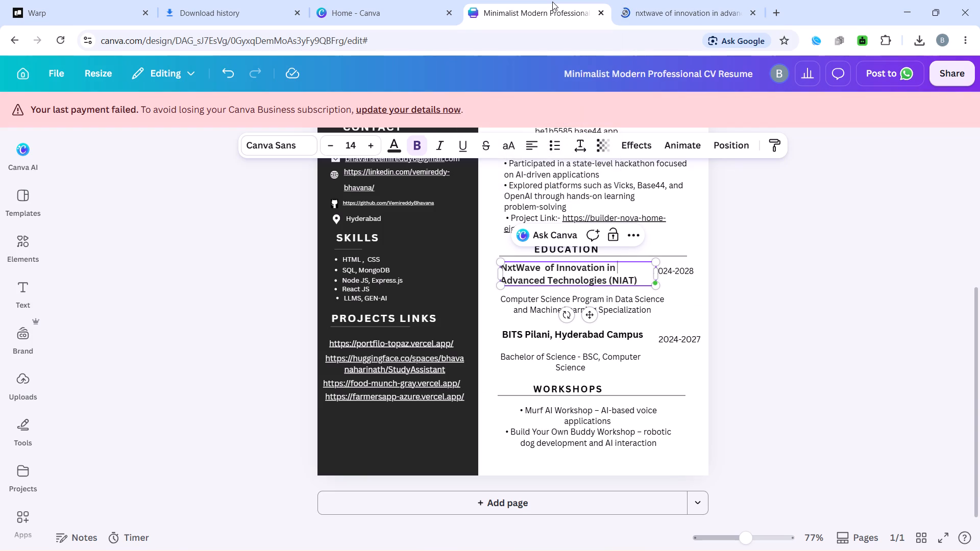
click(703, 0)
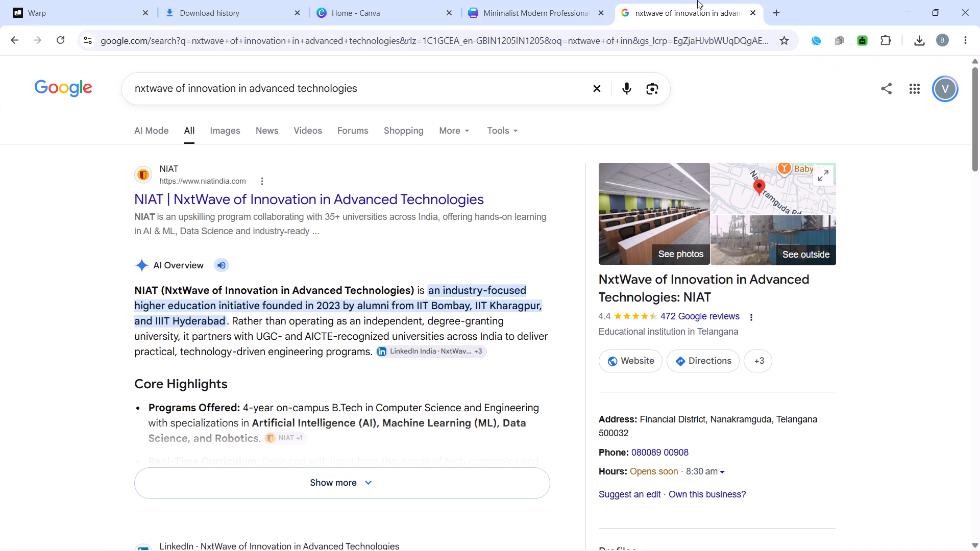
click(557, 0)
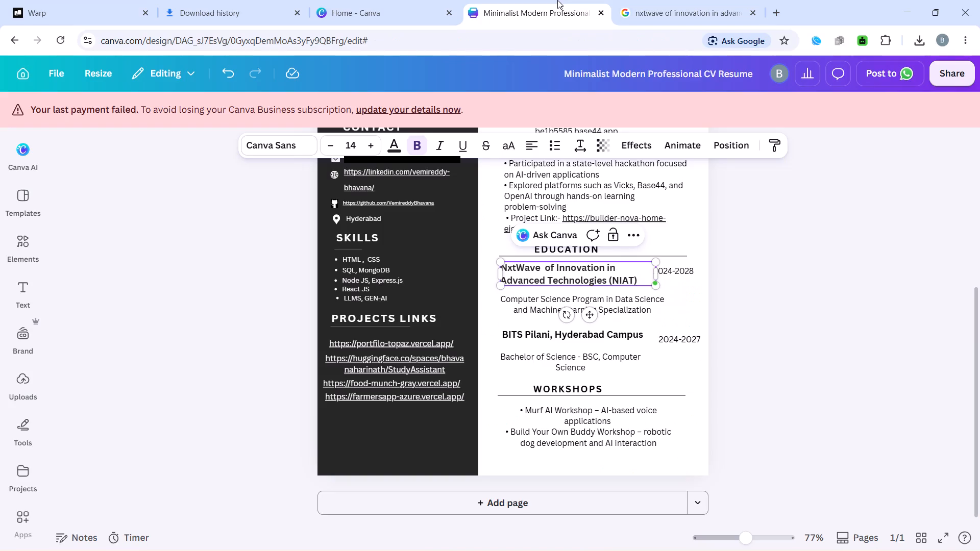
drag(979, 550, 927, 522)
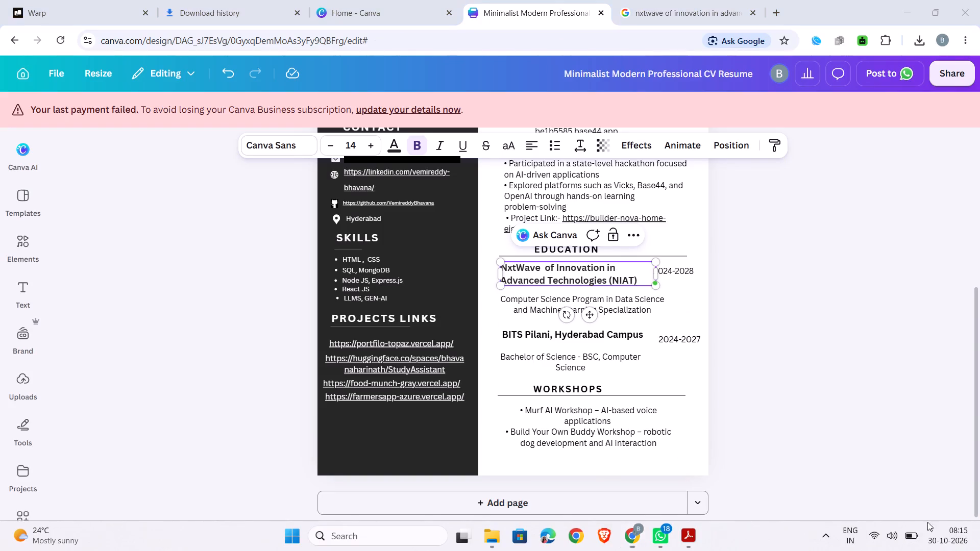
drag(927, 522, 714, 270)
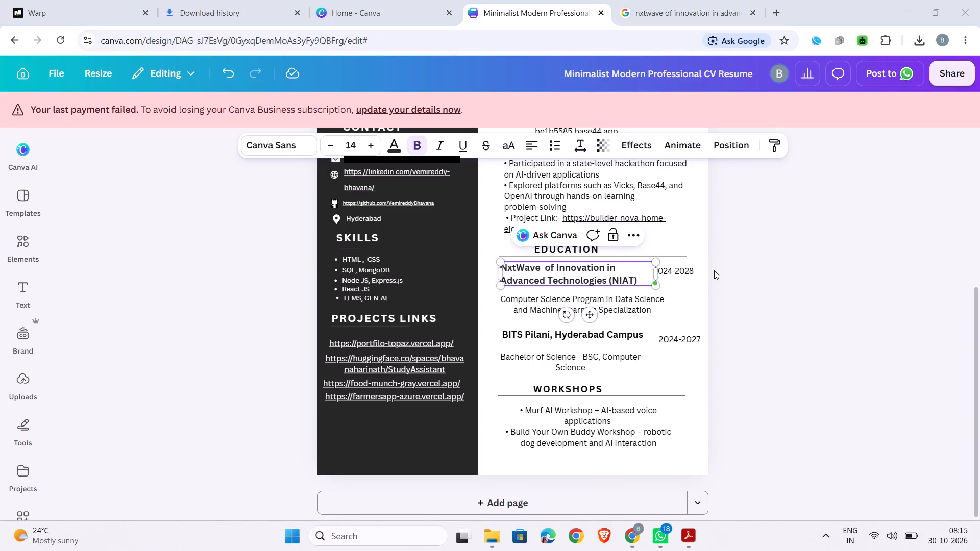
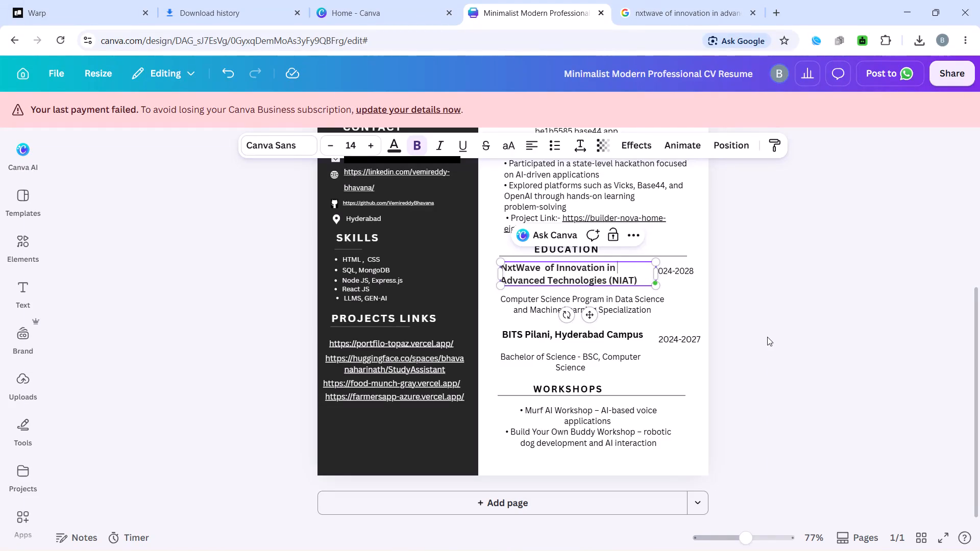
Finish editing the EDUCATION title, select the StudyAssistant link under PROJECTS LINKS and close the Google search tab.
click(767, 337)
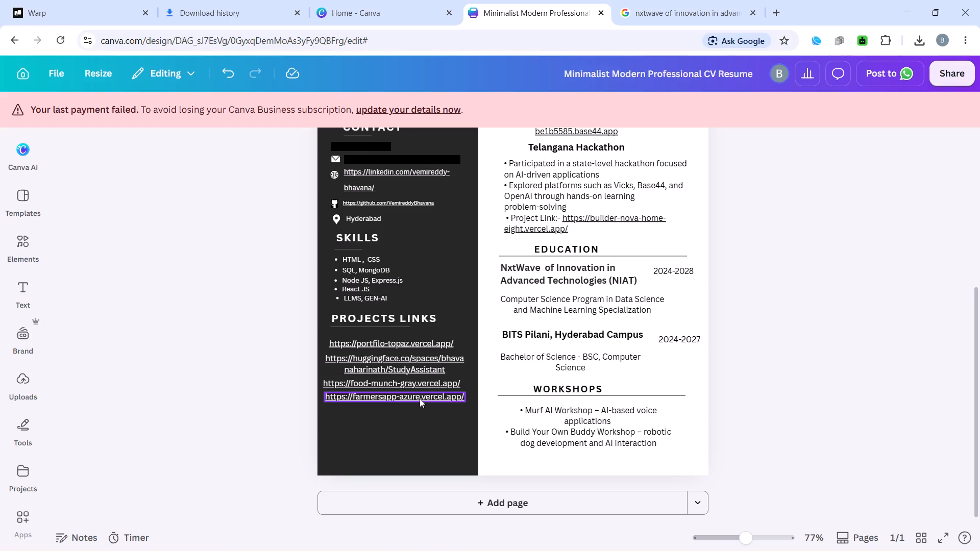
click(388, 366)
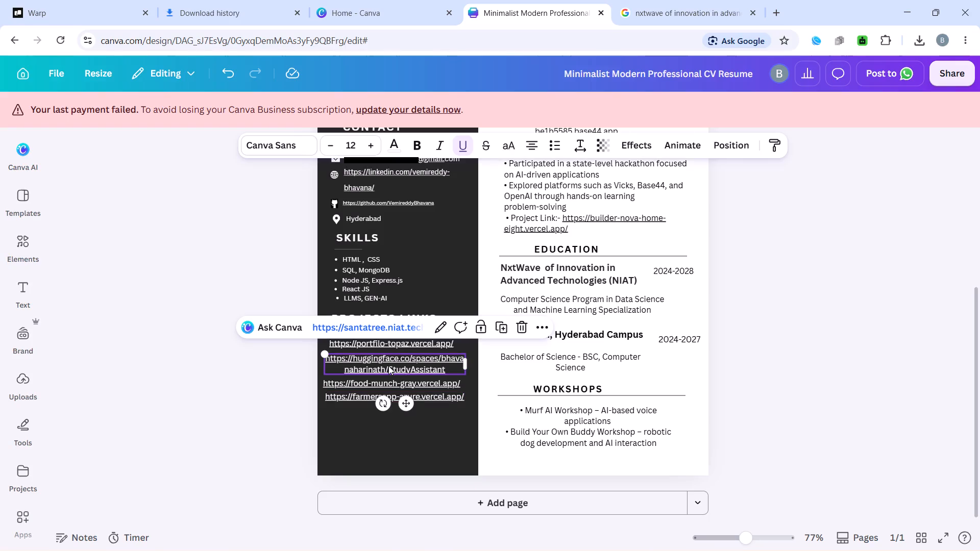
click(754, 14)
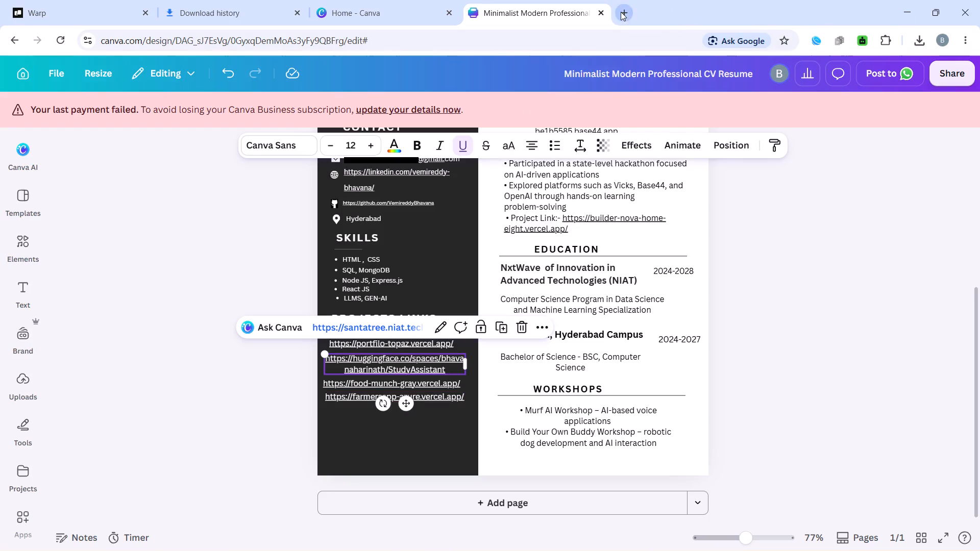
Open the Vercel dashboard in a new tab and look through the list of deployed projects.
click(621, 12)
text(ver)
key(Return)
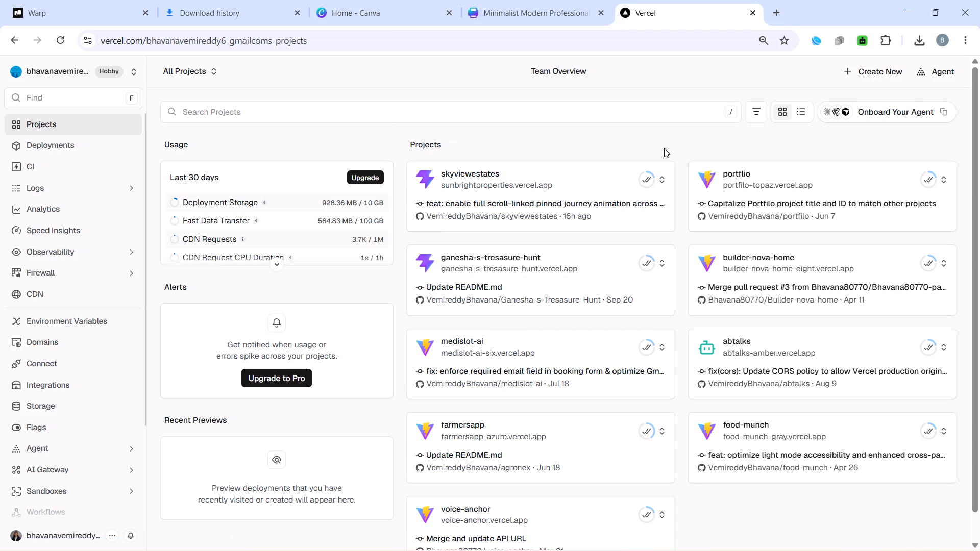
scroll(471, 338, down, 1)
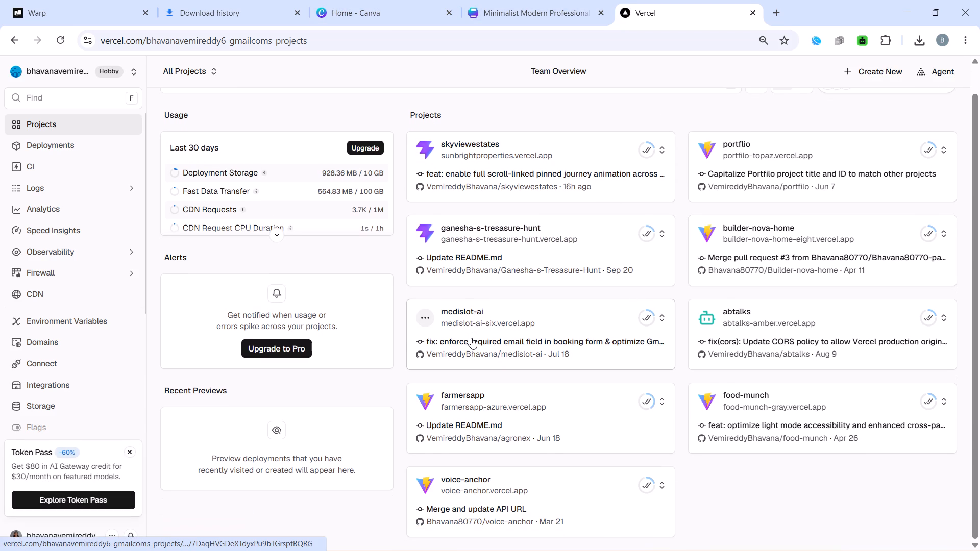
scroll(471, 338, down, 1)
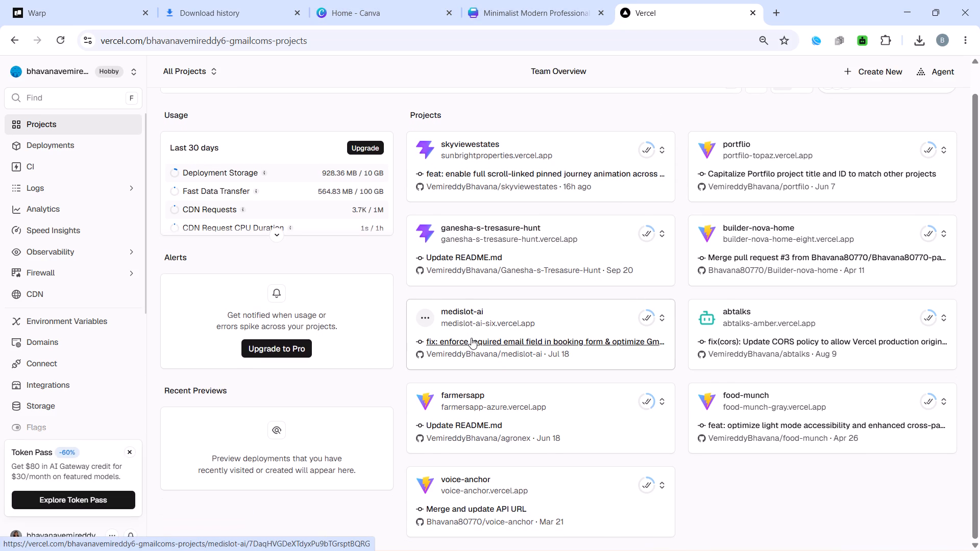
Open the live site of the ganesha-s-tresasure-hunt project and start a game.
click(463, 228)
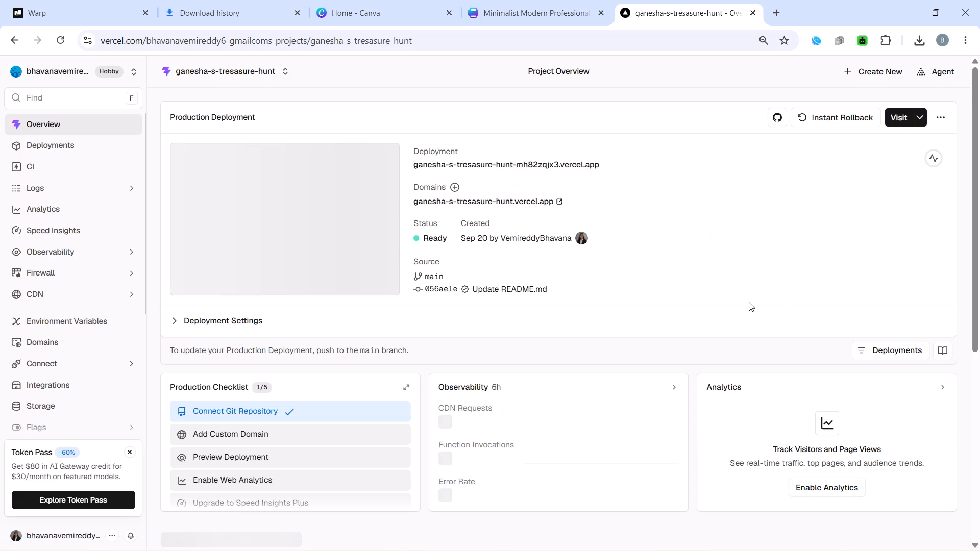
click(463, 201)
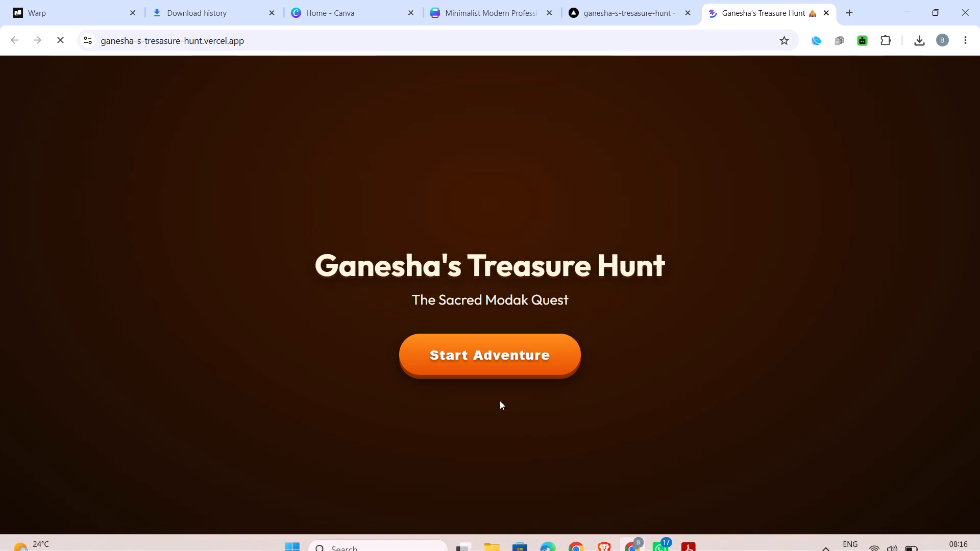
click(502, 384)
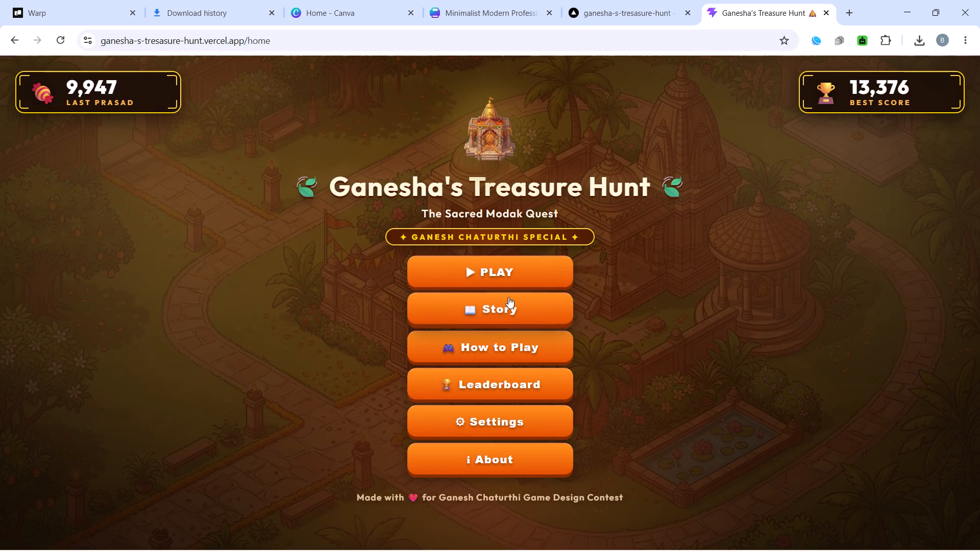
click(472, 271)
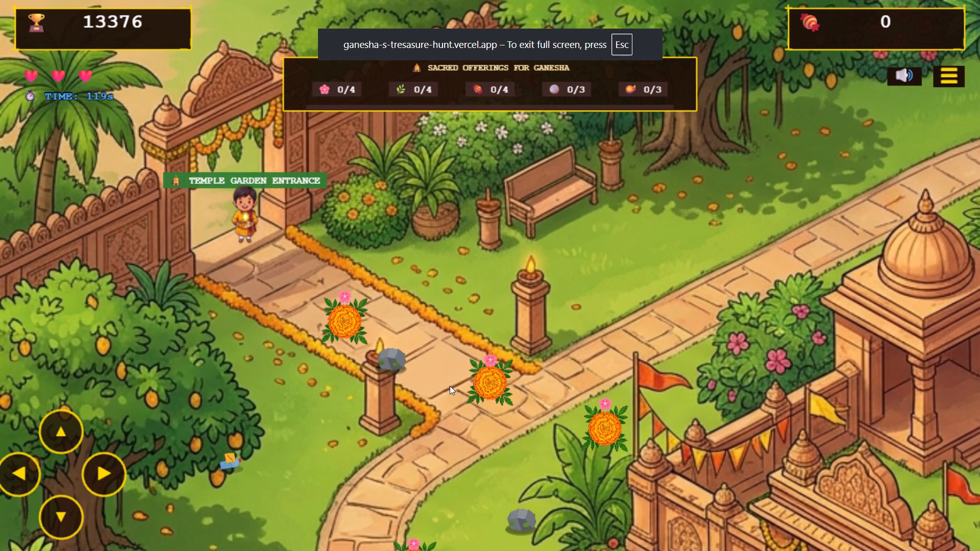
Guide the character from the temple garden entrance down to collect the first marigold on the entrance path.
key(Right)
key(Right)
key(Right)
key(Right)
key(Right)
key(Down)
key(Down)
key(Down)
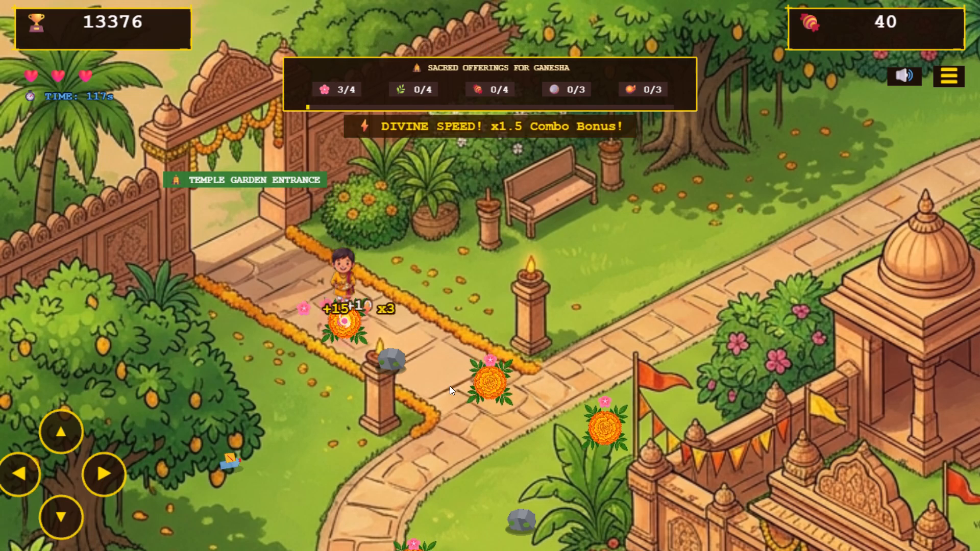
key(Insert)
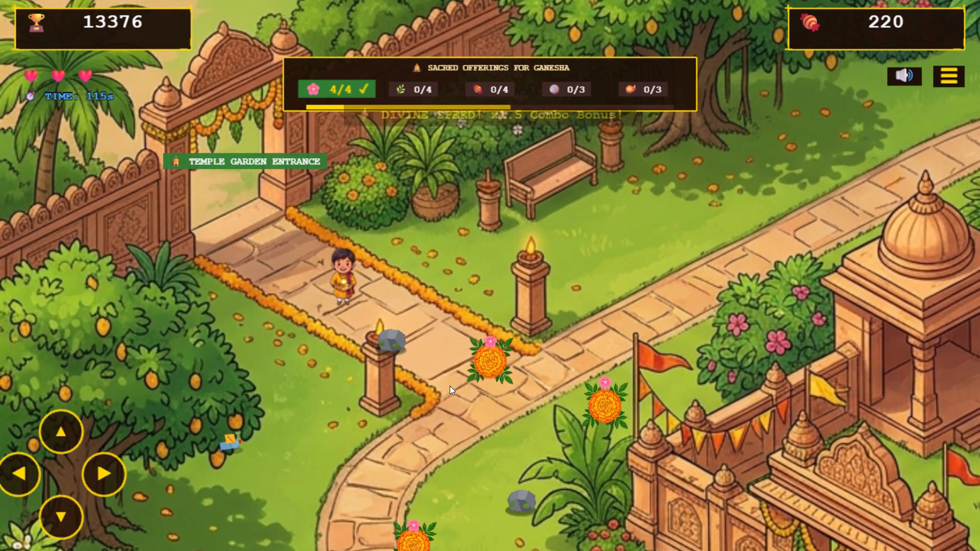
Collect the second marigold at the end of the entrance path, past the rock and lamp pillar.
key(Delete)
key(Delete)
key(Right)
key(Right)
key(Right)
key(Right)
key(Right)
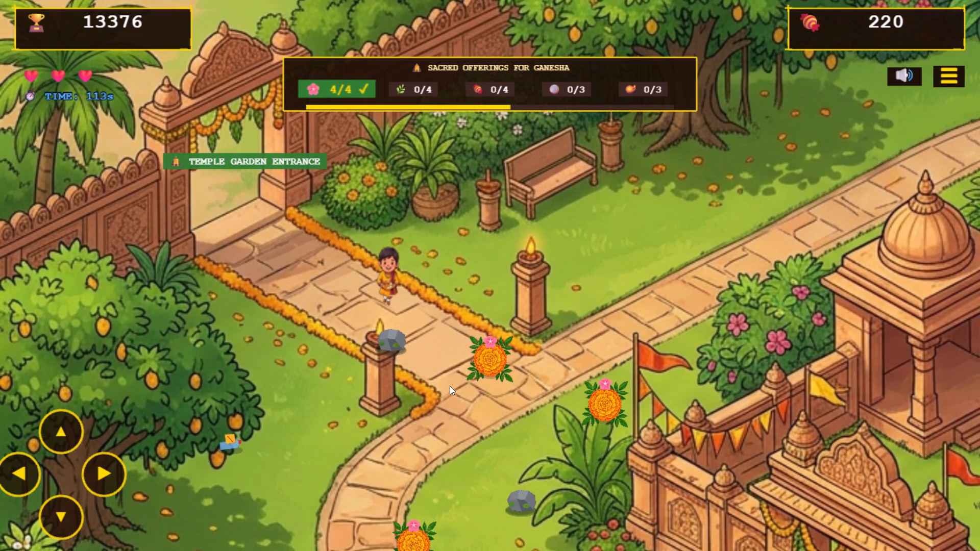
key(Down)
key(Down)
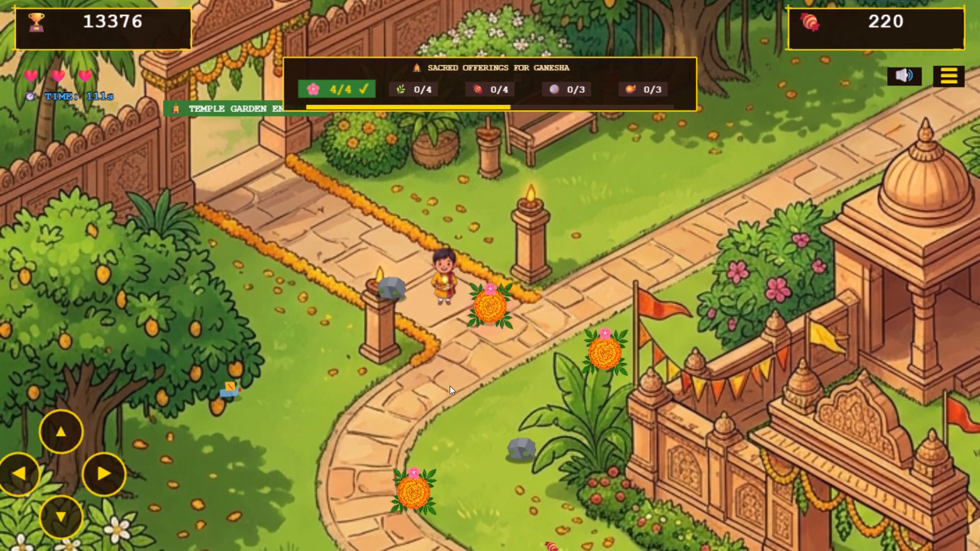
key(Right)
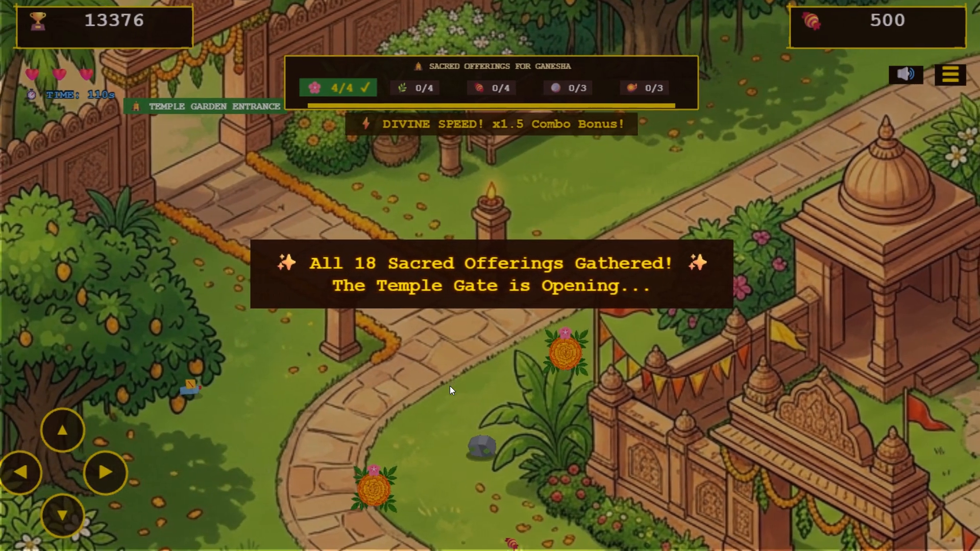
Collect the marigold beside the large leafy plant and the red flag.
key(Down)
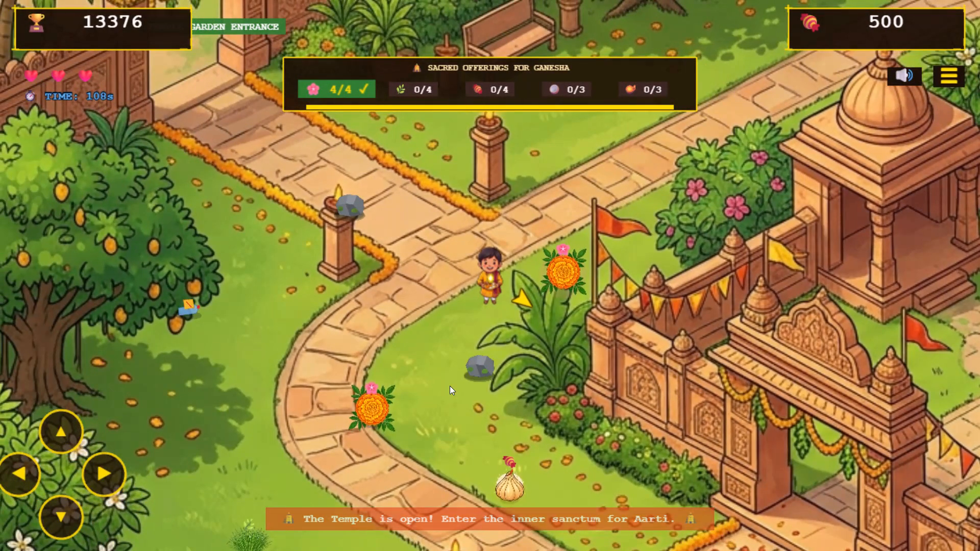
key(Right)
key(Right)
key(Down)
key(Down)
key(Down)
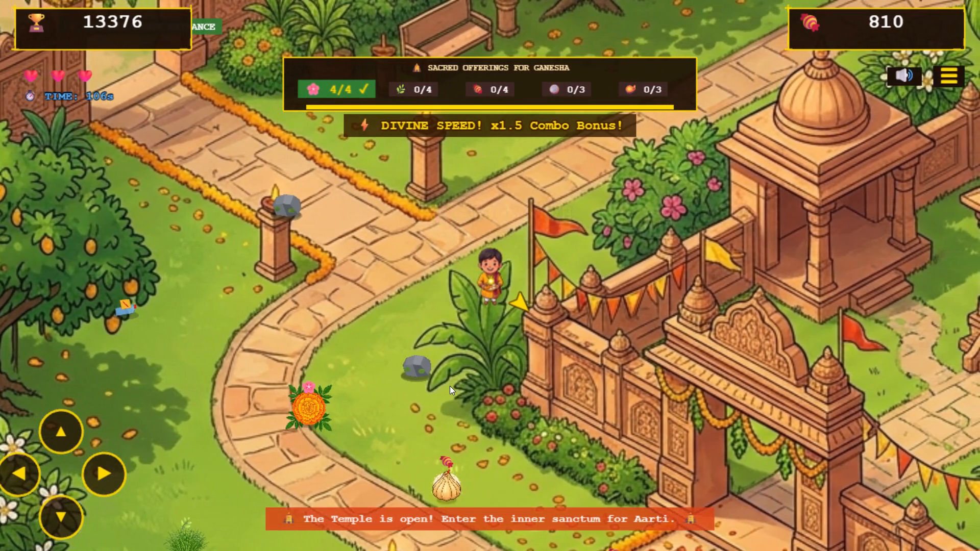
Collect the marigold on the curved path and the grass bundle on the lawn beyond it.
key(Left)
key(Left)
key(Left)
key(Left)
key(Left)
key(Left)
key(Left)
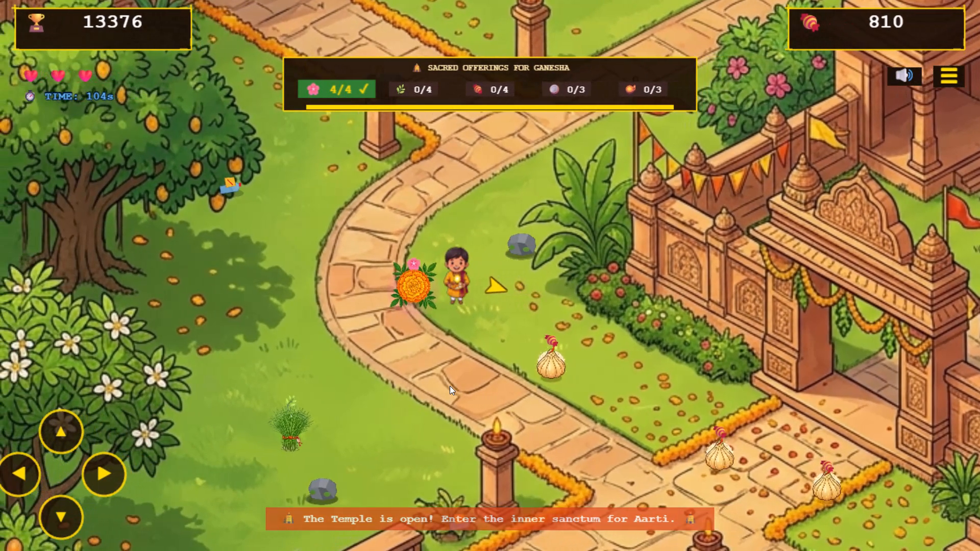
key(Left)
key(Down)
key(Left)
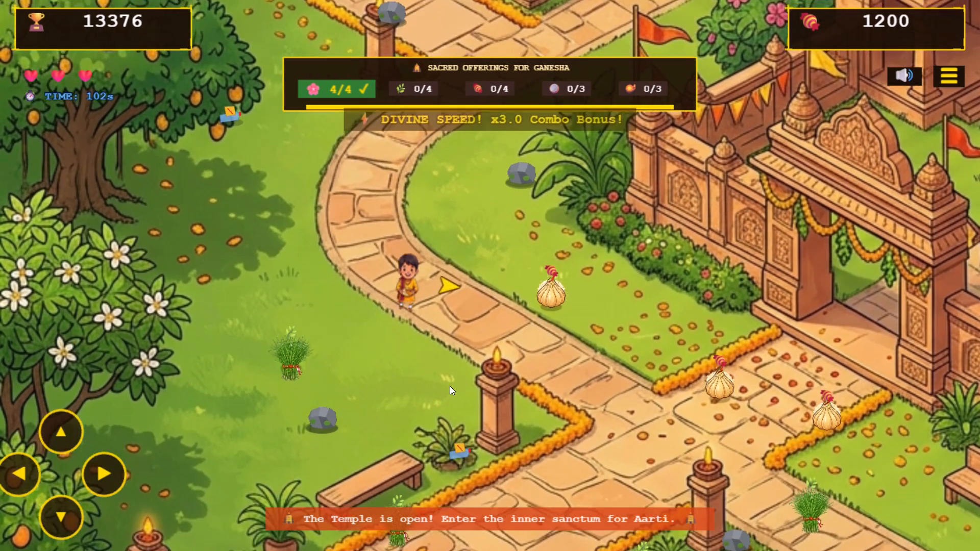
key(Down)
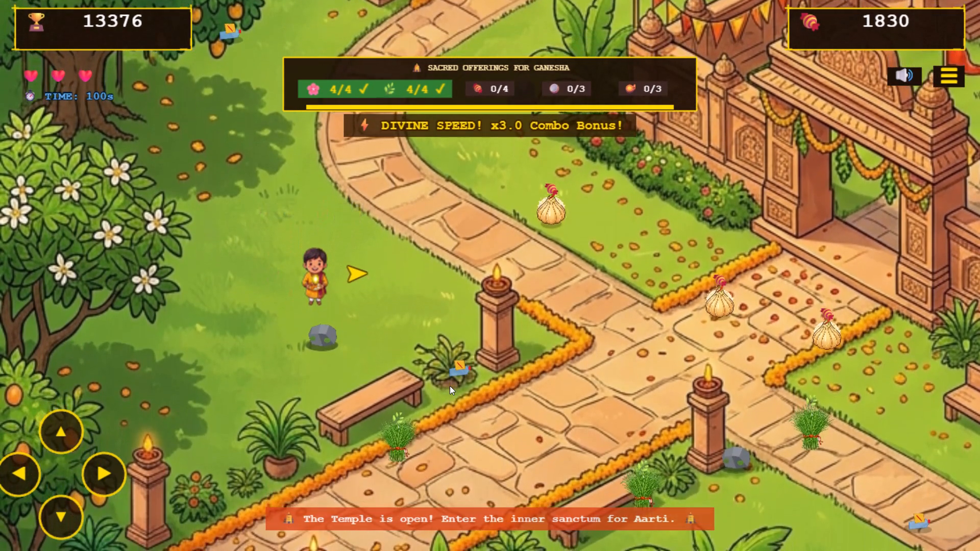
Bring the character back across the curved path to collect the modak pouch on the other side.
key(Right)
key(Up)
key(Up)
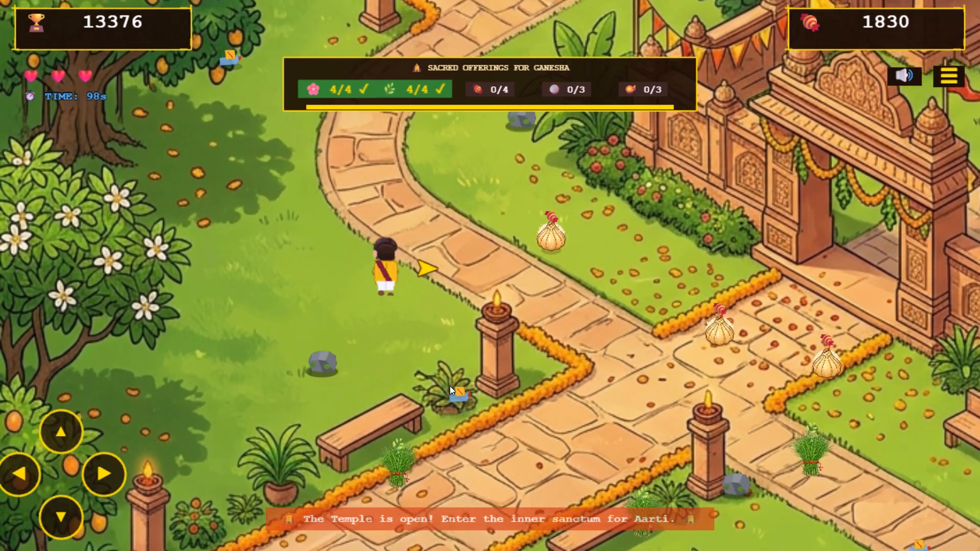
key(Right)
key(Right)
key(Right)
key(Right)
key(Right)
key(Right)
key(Right)
key(Right)
key(Right)
key(Right)
key(Right)
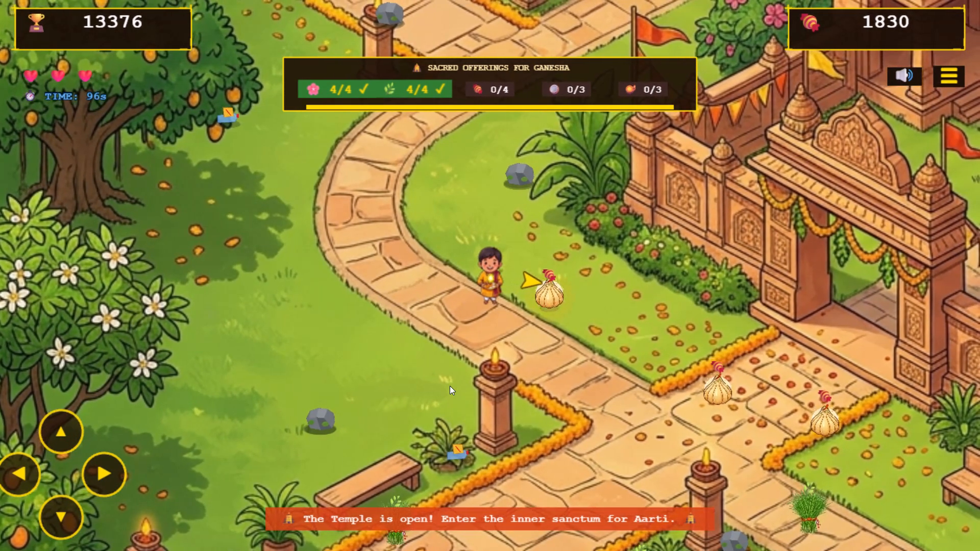
Cross the wide paved walkway to collect the grass bundle at the bench beyond its marigold border.
key(Down)
key(Down)
key(Down)
key(Down)
key(Down)
key(Down)
key(Down)
key(Down)
key(Down)
key(Down)
key(Down)
key(Down)
key(Down)
key(Down)
key(Down)
key(Down)
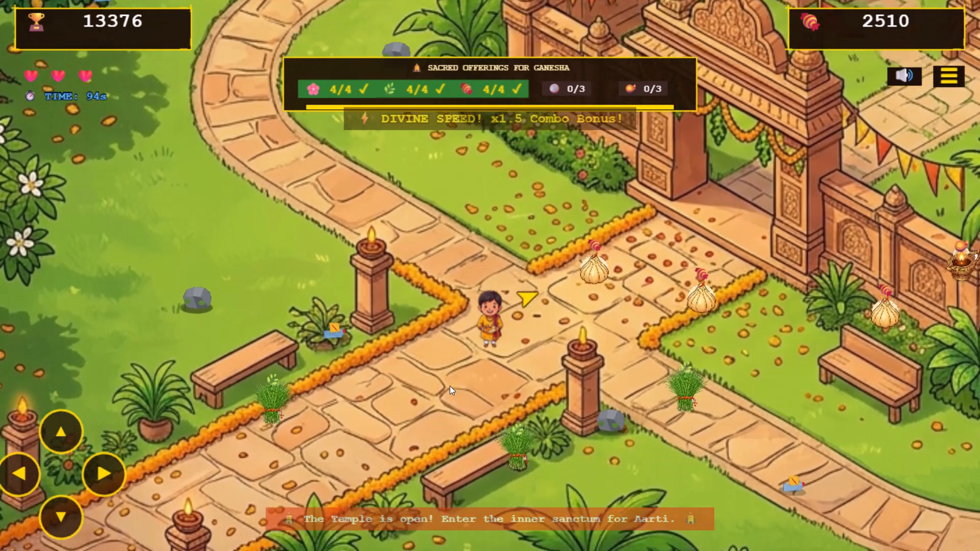
key(Down)
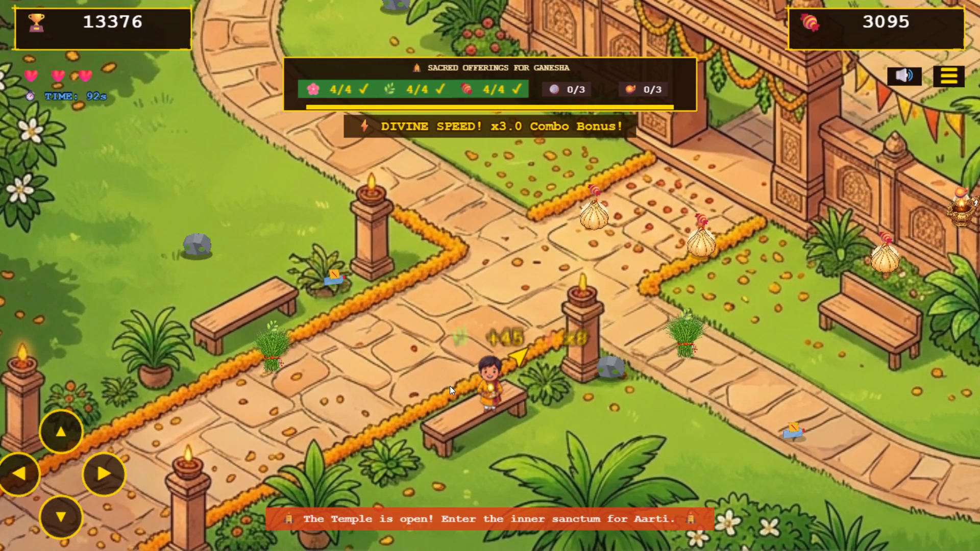
Collect the modak pouches between the temple gate and the garden bench, and the golden pot at the wall.
key(Up)
key(Up)
key(Up)
key(Right)
key(Right)
key(Right)
key(Right)
key(Right)
key(Right)
key(Right)
key(Right)
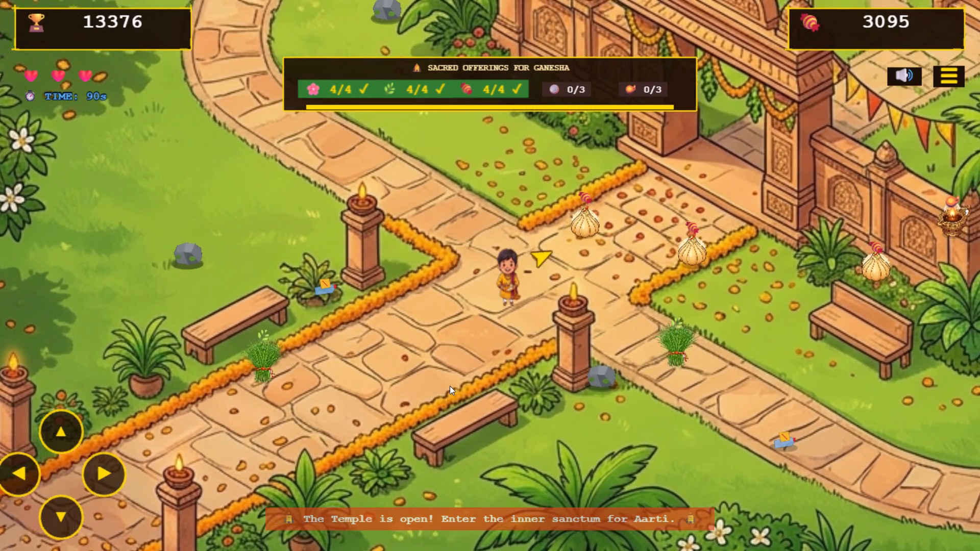
key(Right)
key(Right)
key(Right)
key(Right)
key(Right)
key(Right)
key(Right)
key(Right)
key(Right)
key(Right)
key(Right)
key(Right)
key(Right)
key(Right)
key(Right)
key(Right)
key(Right)
key(Right)
key(Right)
key(Right)
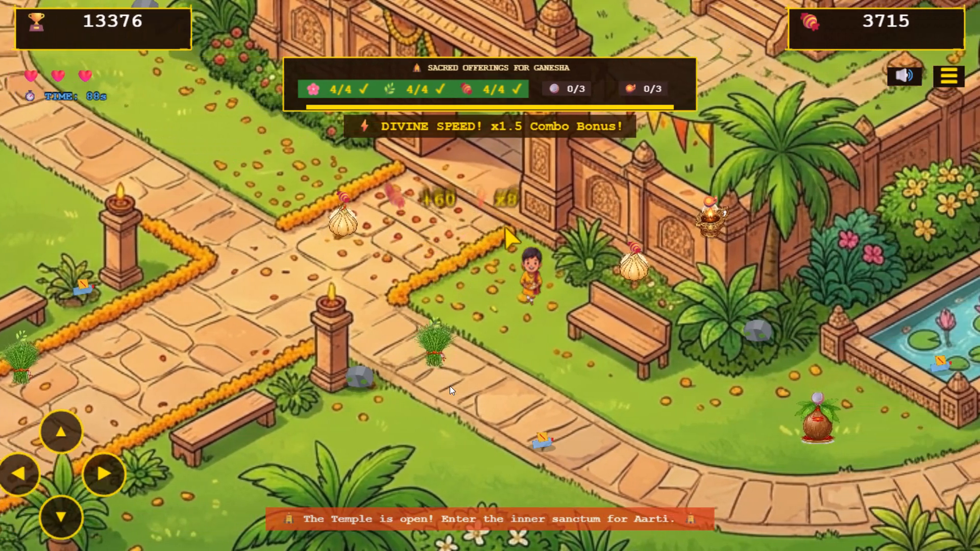
key(Up)
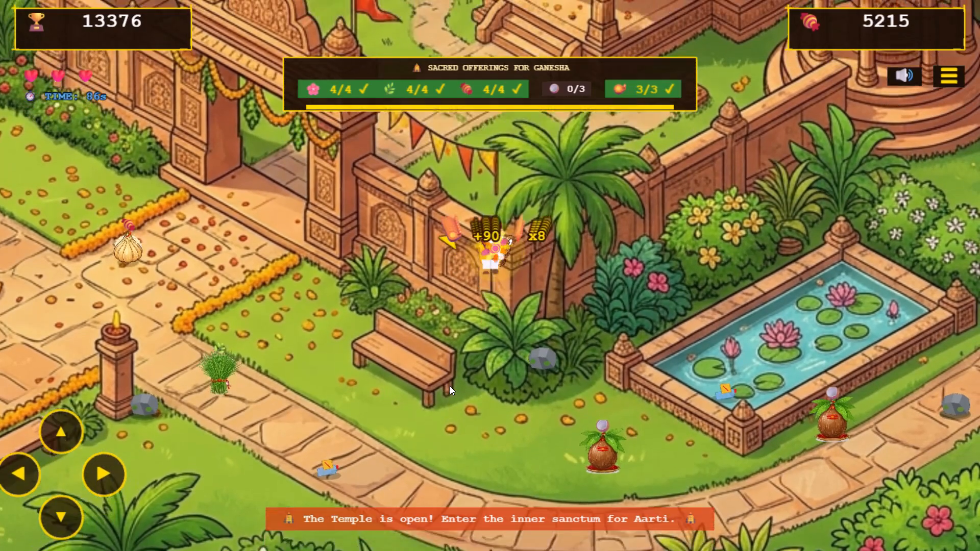
Bring the character back along the temple wall and past the palm tree to the yellow-flowered bush.
key(Left)
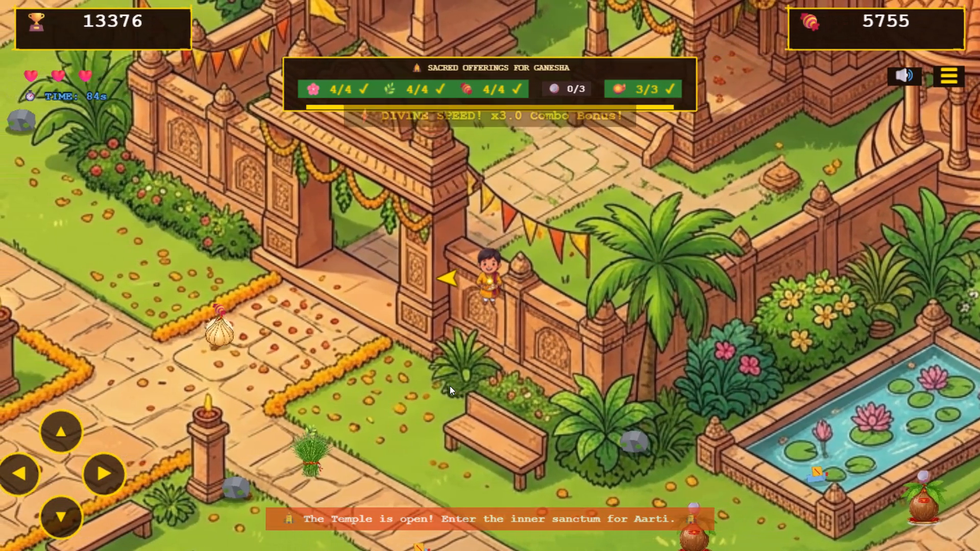
key(Right)
key(Right)
key(Right)
key(Right)
key(Right)
key(Right)
key(Right)
key(Right)
key(Right)
key(Right)
key(Right)
key(Right)
key(Right)
key(Right)
key(Right)
key(Right)
key(Right)
key(Right)
key(Right)
key(Right)
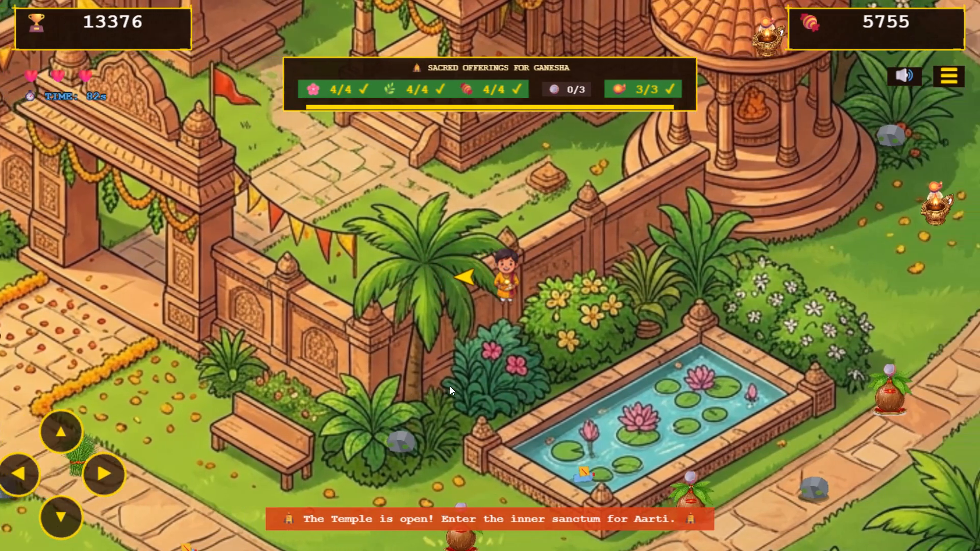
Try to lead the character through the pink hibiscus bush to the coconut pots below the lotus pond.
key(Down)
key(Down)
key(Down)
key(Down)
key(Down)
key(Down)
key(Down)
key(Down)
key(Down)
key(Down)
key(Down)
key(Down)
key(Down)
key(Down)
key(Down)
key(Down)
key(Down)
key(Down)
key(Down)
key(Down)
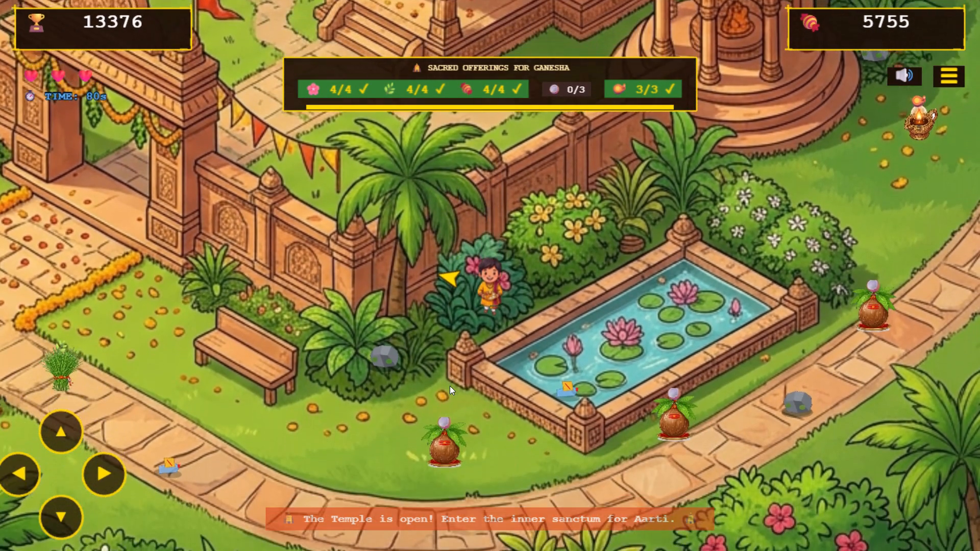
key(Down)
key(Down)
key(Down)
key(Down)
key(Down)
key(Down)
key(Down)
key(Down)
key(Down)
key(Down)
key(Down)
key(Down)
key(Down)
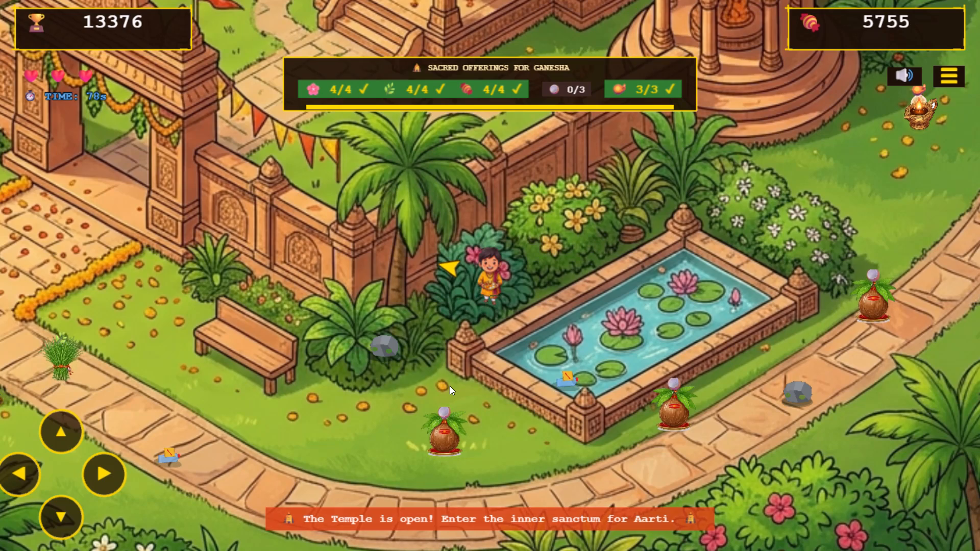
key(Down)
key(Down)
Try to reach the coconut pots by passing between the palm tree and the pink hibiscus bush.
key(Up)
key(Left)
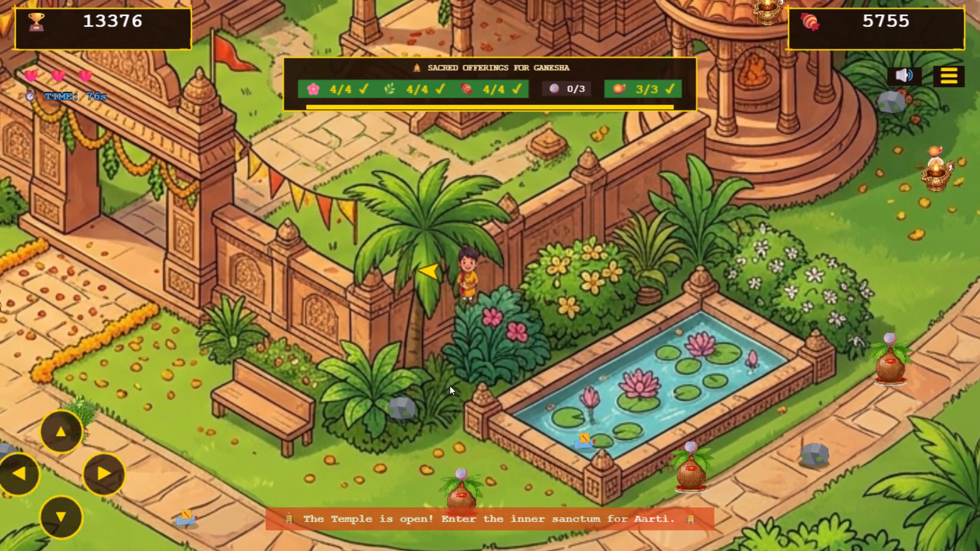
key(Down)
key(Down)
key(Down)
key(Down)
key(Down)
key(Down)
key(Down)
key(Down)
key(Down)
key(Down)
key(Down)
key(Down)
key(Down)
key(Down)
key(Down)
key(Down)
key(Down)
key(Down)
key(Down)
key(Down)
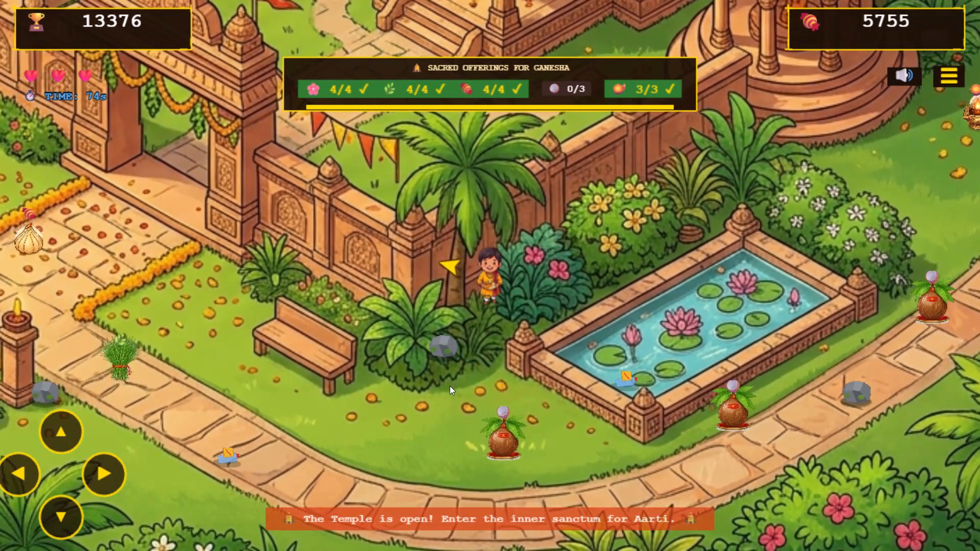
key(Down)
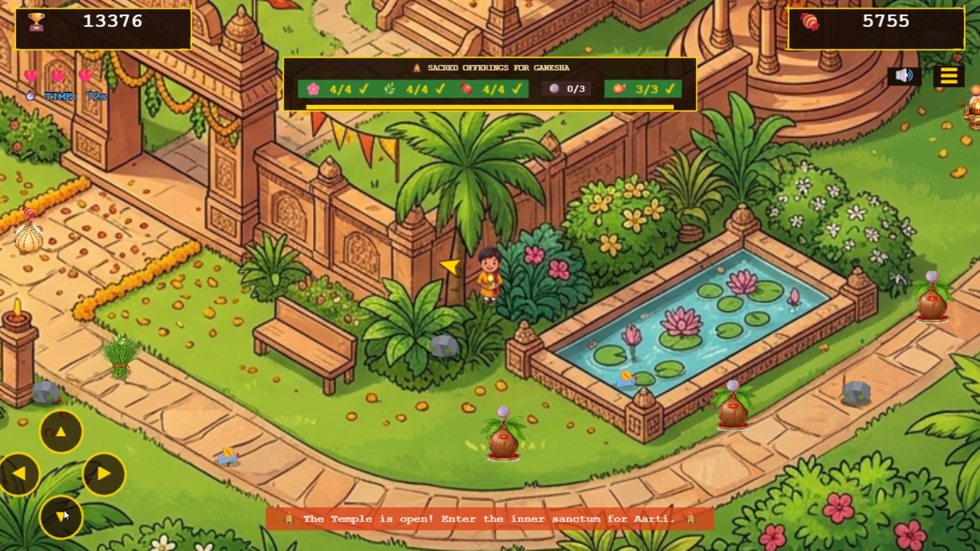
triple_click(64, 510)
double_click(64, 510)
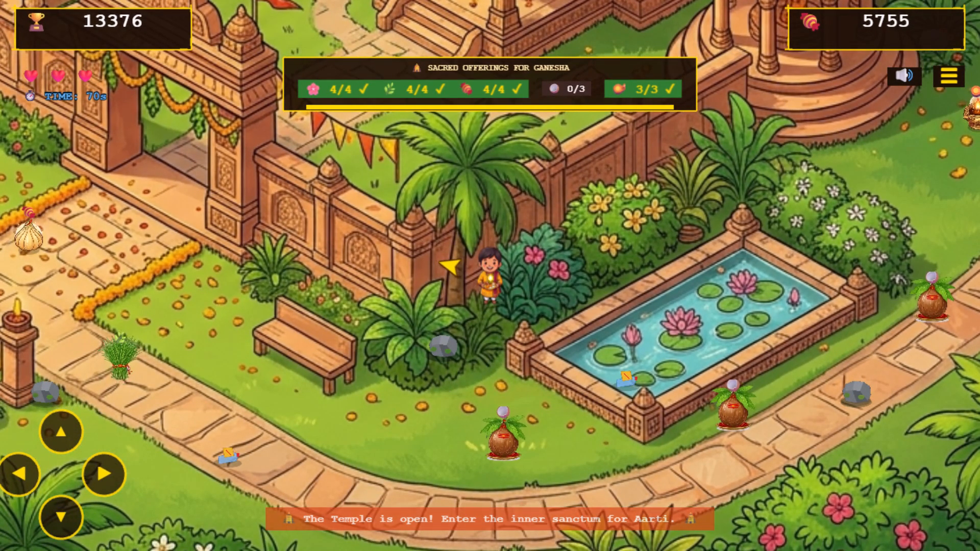
Cross past the yellow-flowered bush and the lotus pond to collect the coconut pot on the curved stone path.
key(Down)
key(Up)
key(Right)
key(Right)
key(Right)
key(Right)
key(Right)
key(Right)
key(Right)
key(Right)
key(Right)
key(Right)
key(Right)
key(Right)
key(Right)
key(Right)
key(Right)
key(Right)
key(Right)
click(598, 550)
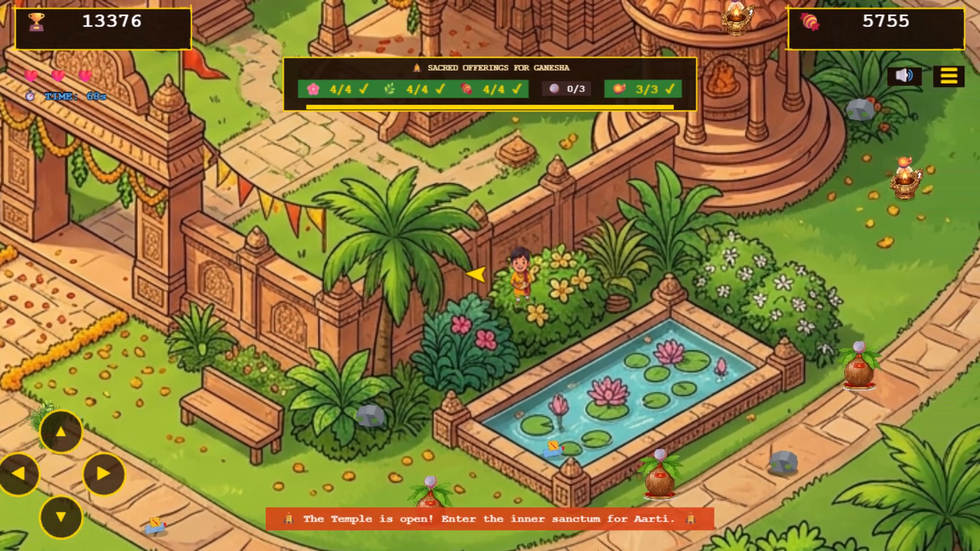
key(Down)
key(Down)
key(Down)
key(Down)
key(Down)
key(Down)
key(Down)
key(Down)
key(Down)
key(Down)
key(Down)
key(Down)
key(Down)
key(Down)
key(Down)
key(Right)
key(Right)
key(Right)
key(Right)
key(Right)
key(Right)
key(Right)
key(Right)
key(Right)
key(Right)
key(Right)
key(Right)
key(Right)
key(Right)
key(Right)
key(Right)
key(Right)
key(Right)
key(Right)
key(Right)
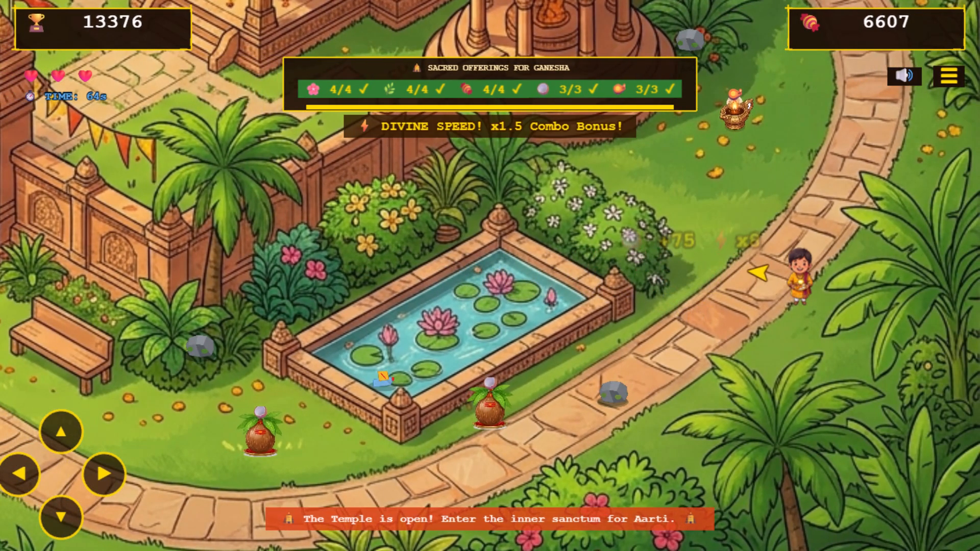
Lead the character up from the curved stone path to collect the golden offering pot on the grass beside the round pavilion.
key(Up)
key(Up)
key(Up)
key(Up)
key(Up)
key(Up)
key(Up)
key(Up)
key(Up)
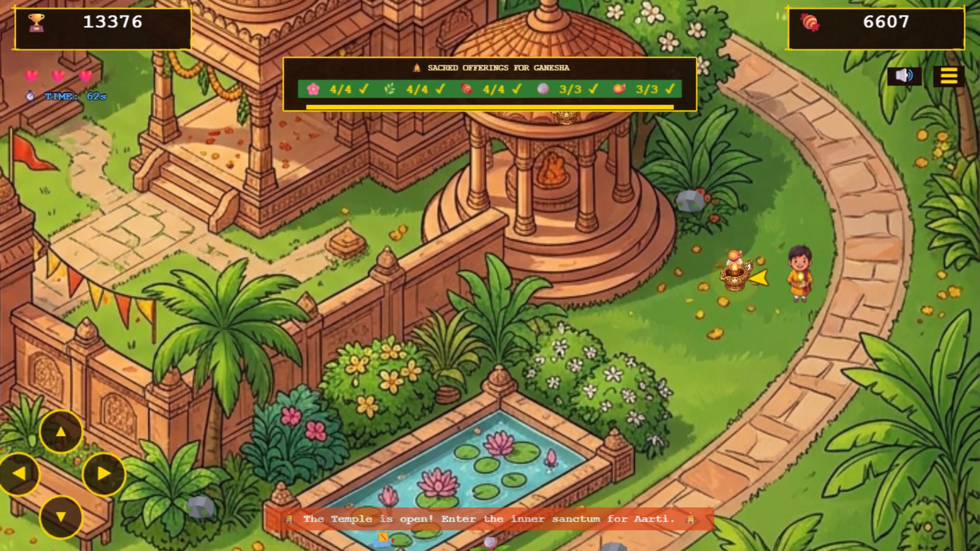
key(Left)
key(Left)
key(Left)
key(Left)
key(Left)
key(Left)
key(Left)
key(Left)
key(Left)
key(Left)
key(Left)
key(Left)
key(Left)
Collect the golden pot on the round pavilion's roof, finish the level, and return to the game's home screen.
key(Up)
key(Up)
key(Up)
key(Up)
key(Up)
key(Up)
key(Up)
key(Up)
key(Up)
key(Up)
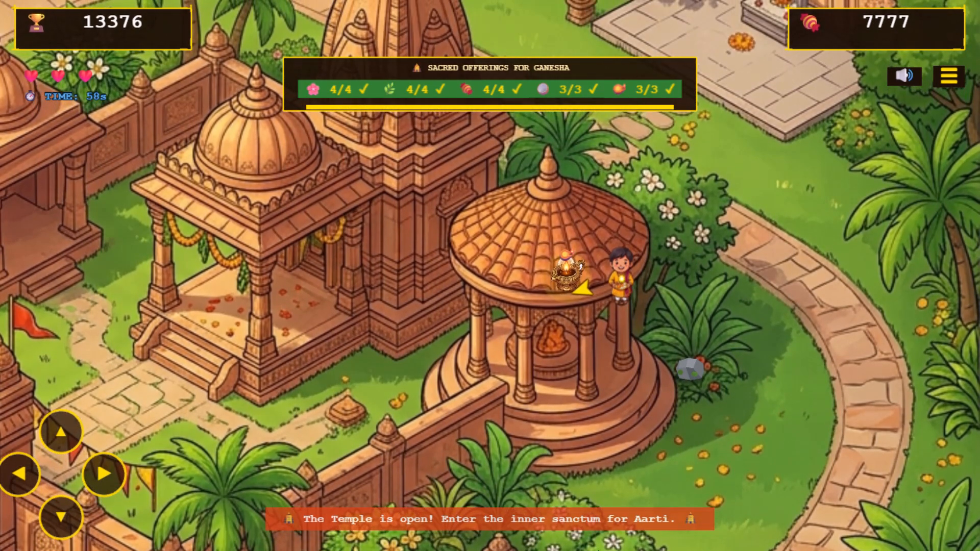
key(Left)
key(Left)
key(Left)
key(Left)
key(Left)
key(Left)
key(Left)
key(Left)
key(Left)
key(Left)
key(Left)
key(Left)
key(Left)
key(Left)
key(Left)
key(Left)
key(Left)
key(Left)
key(Left)
key(Left)
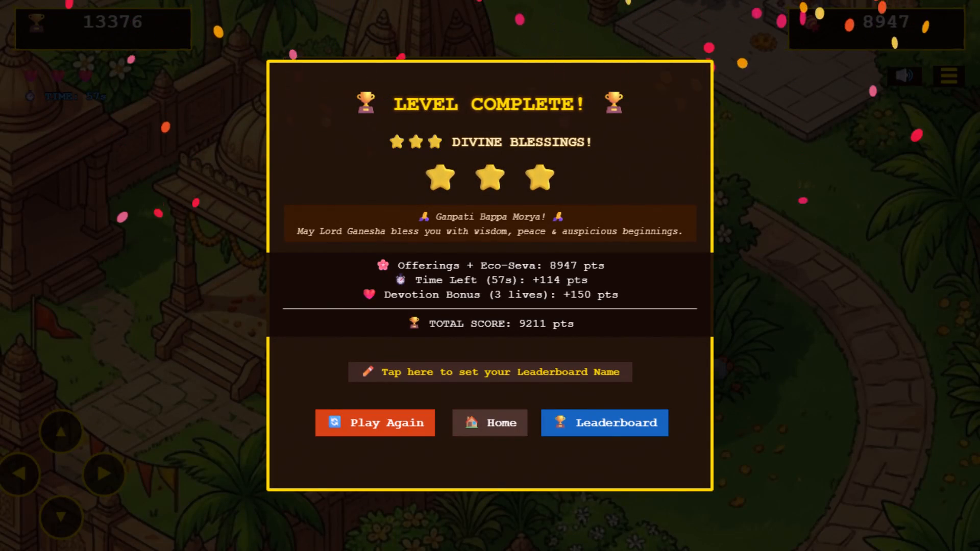
click(472, 414)
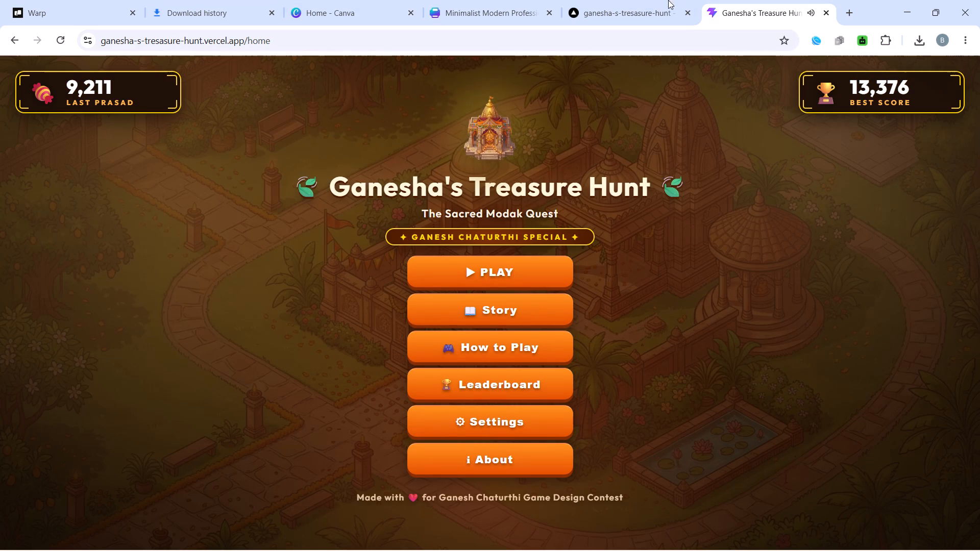
Open the deployed Ganesha's Treasure Hunt site from its Vercel project overview and copy its web address.
click(596, 0)
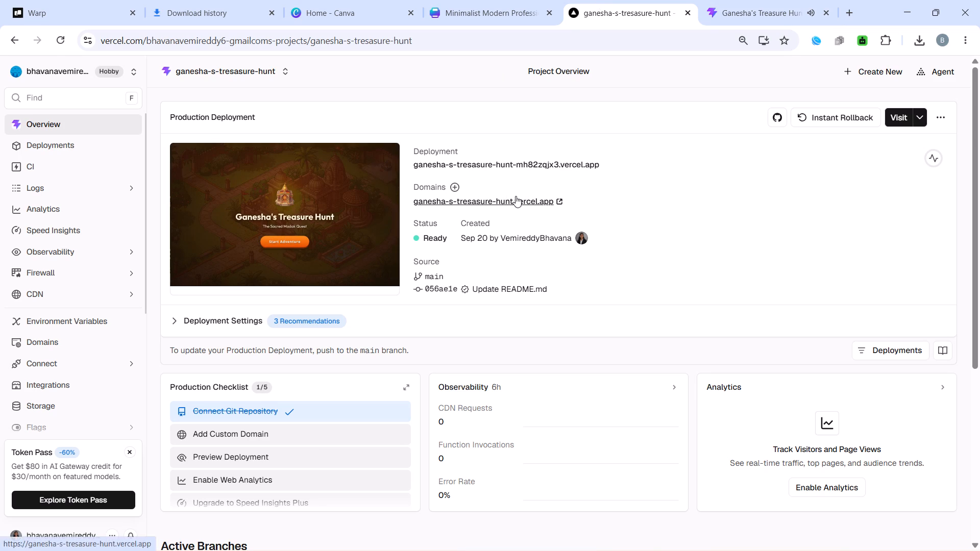
click(516, 196)
drag(263, 44, 71, 21)
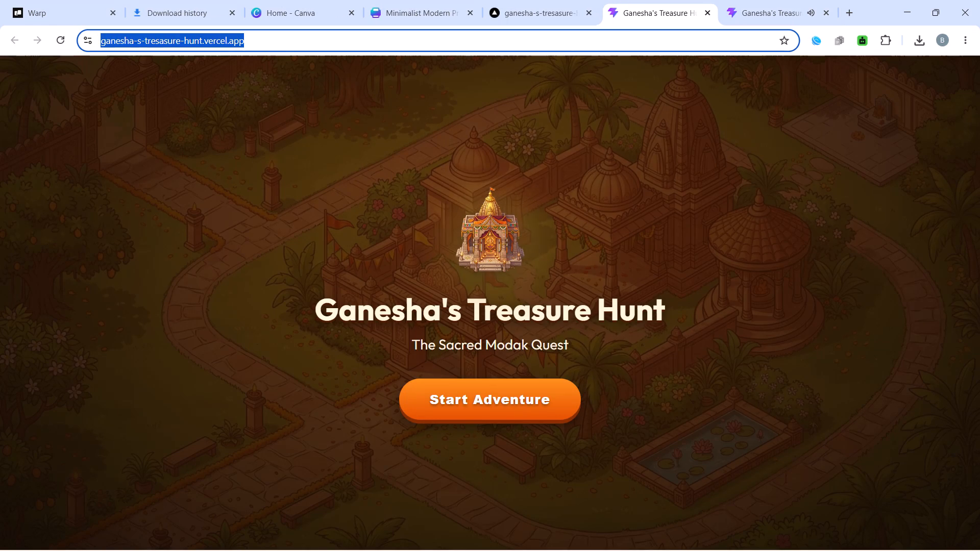
drag(71, 21, 72, 23)
key(ctrl+c)
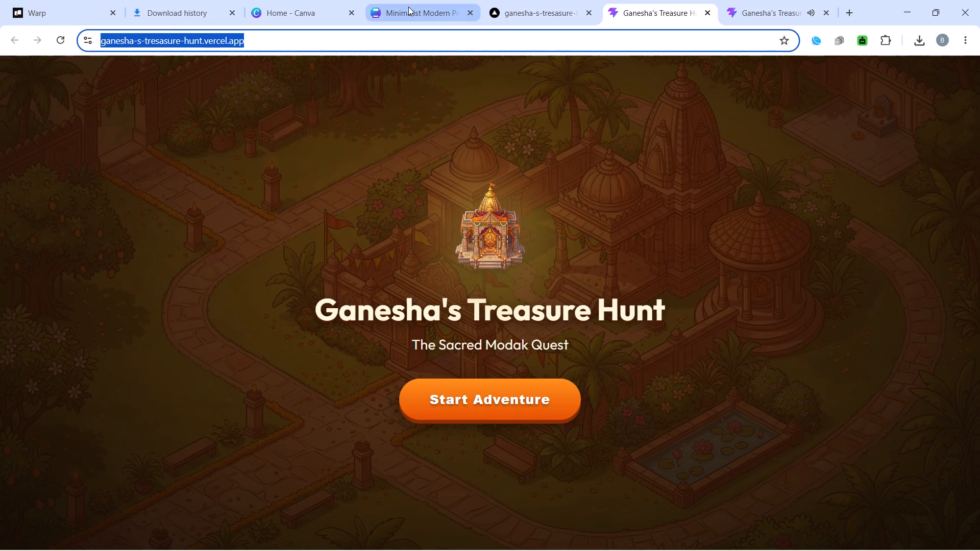
click(408, 7)
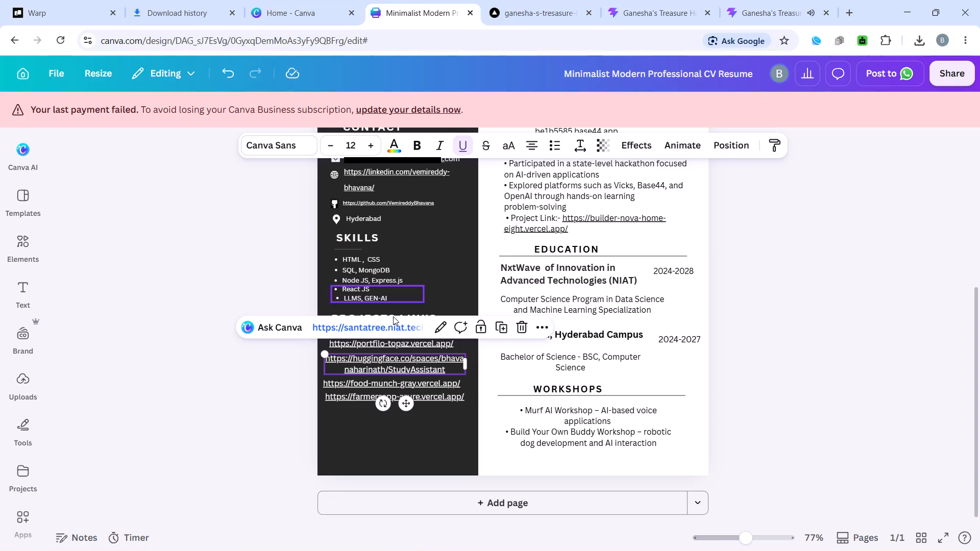
click(450, 369)
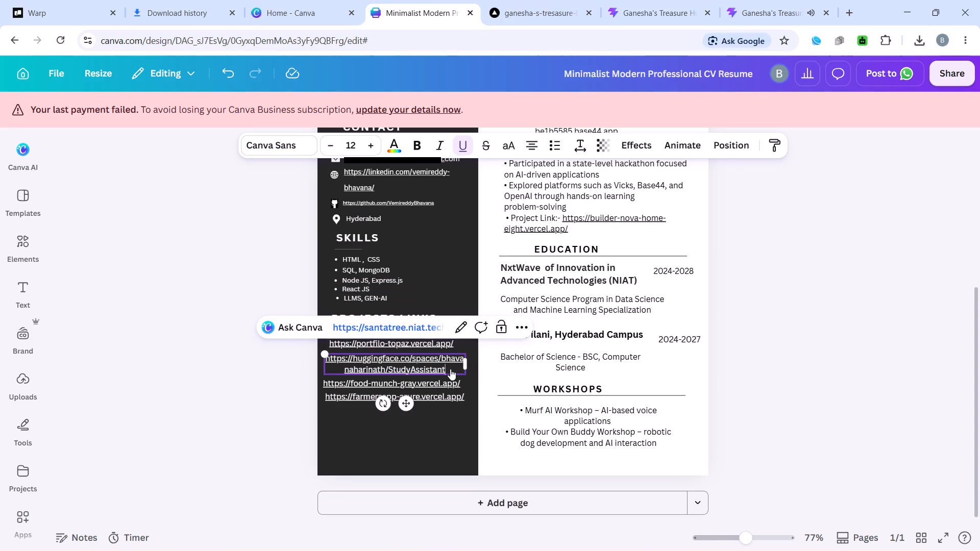
drag(450, 369, 388, 368)
drag(452, 371, 405, 367)
drag(405, 367, 330, 359)
key(BackSpace)
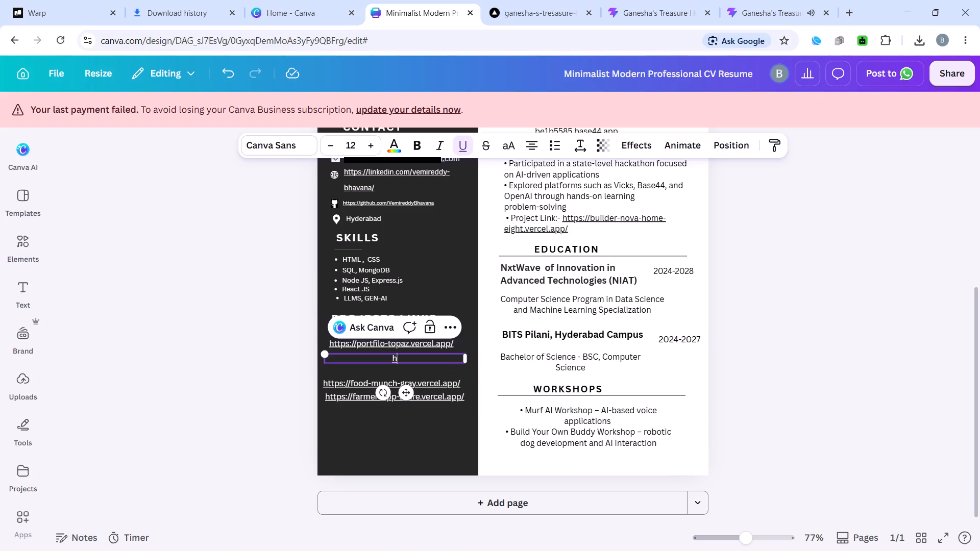
key(BackSpace)
key(ctrl+v)
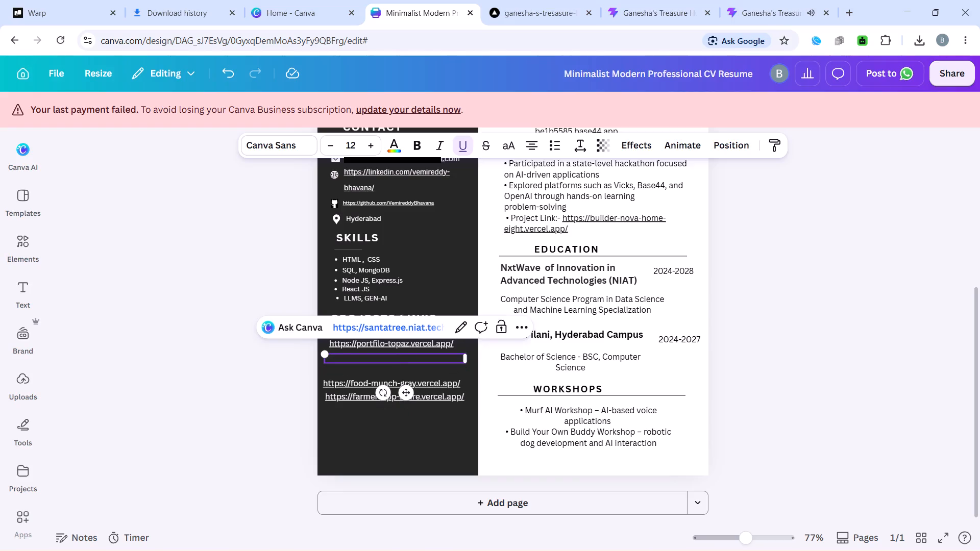
click(191, 403)
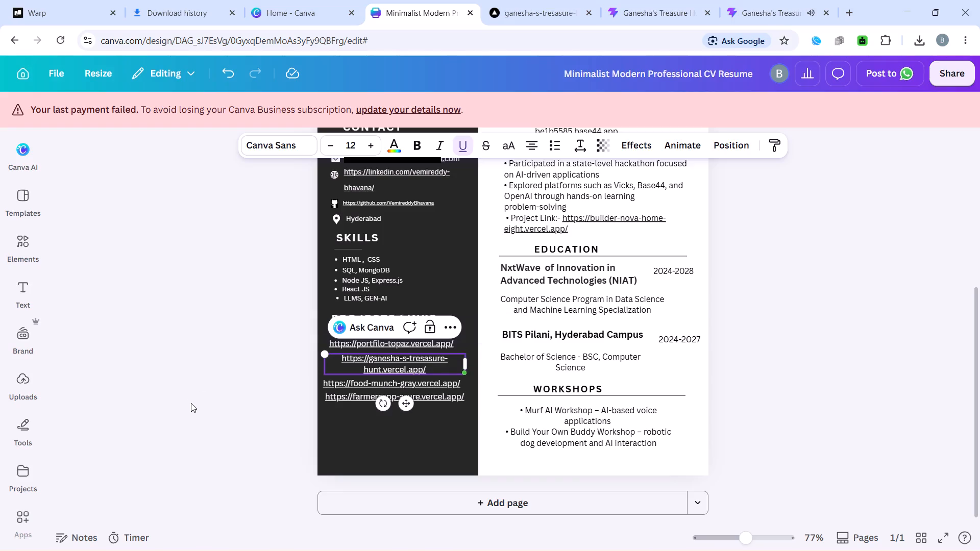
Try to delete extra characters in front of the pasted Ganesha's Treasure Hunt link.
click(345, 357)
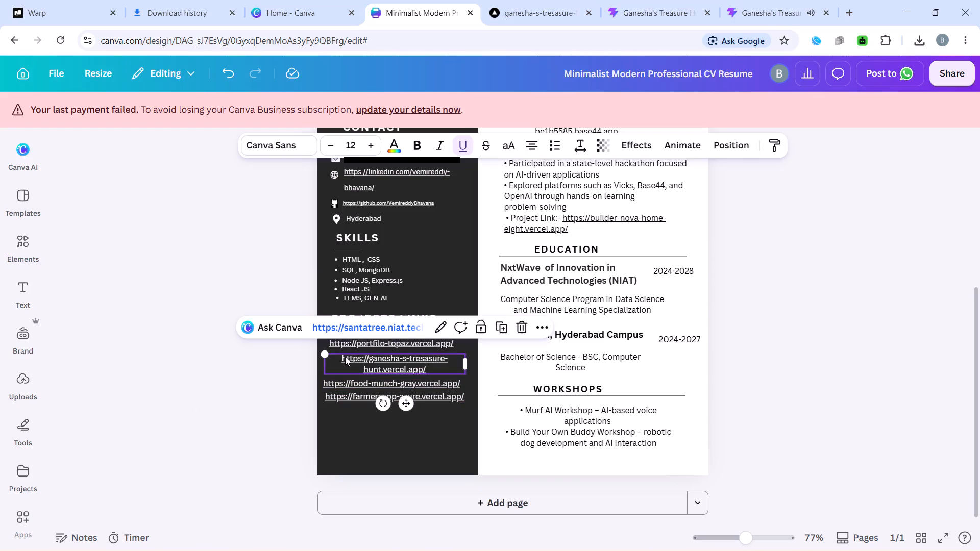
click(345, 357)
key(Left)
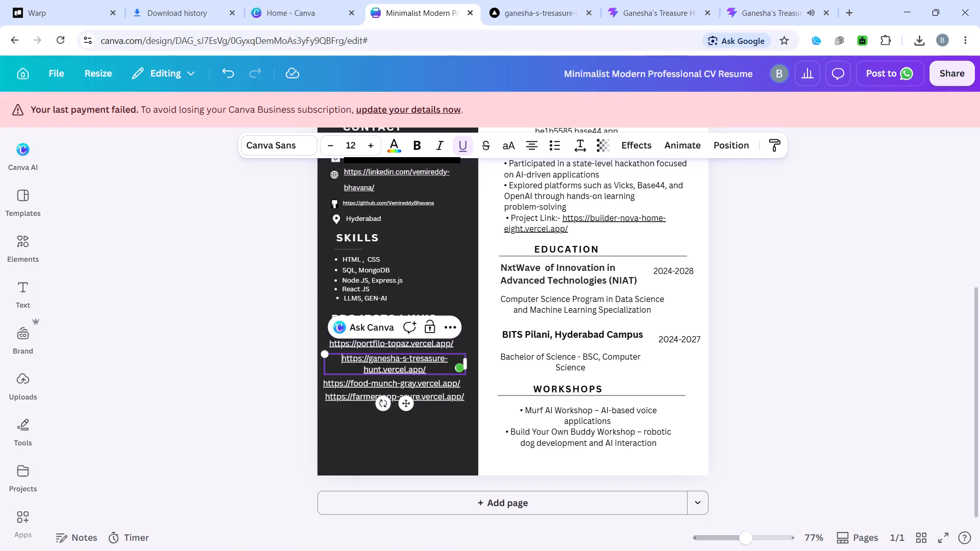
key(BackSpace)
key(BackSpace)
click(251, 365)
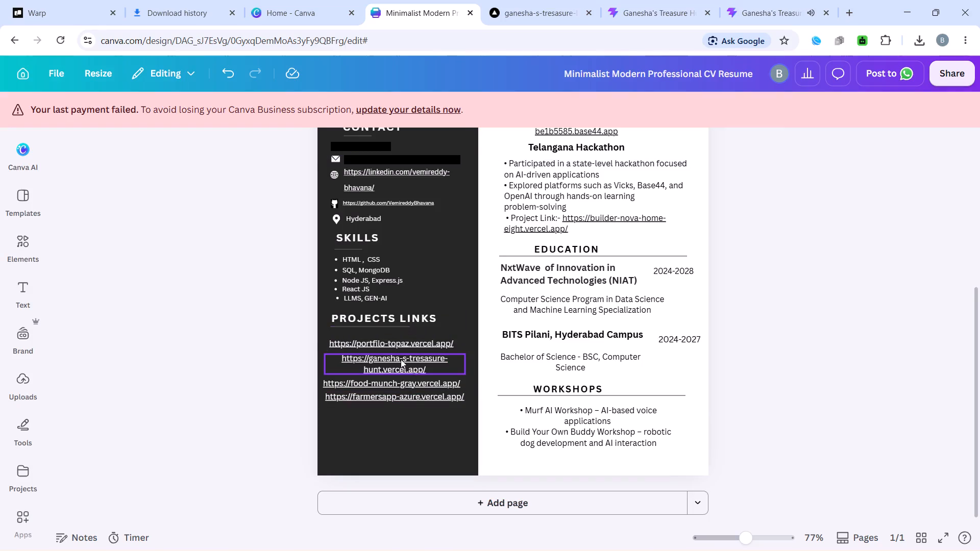
Nudge the Ganesha's Treasure Hunt link slightly left and up, centring it beneath the portfolio link.
drag(401, 359, 391, 358)
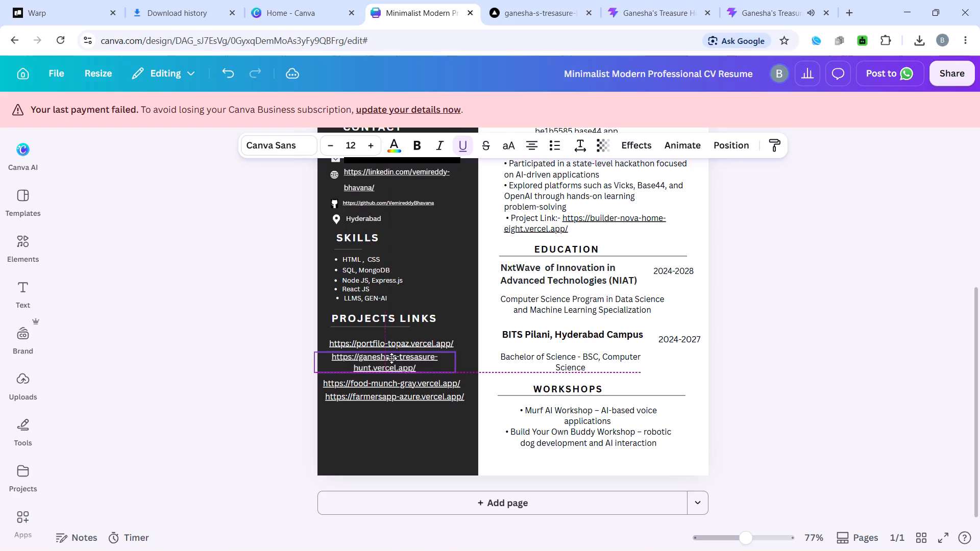
drag(391, 358, 396, 358)
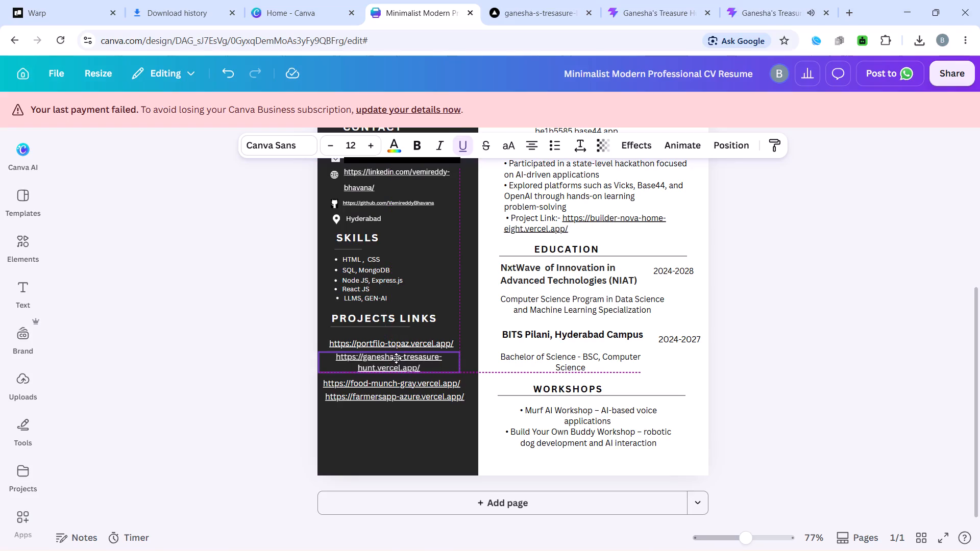
drag(396, 358, 395, 358)
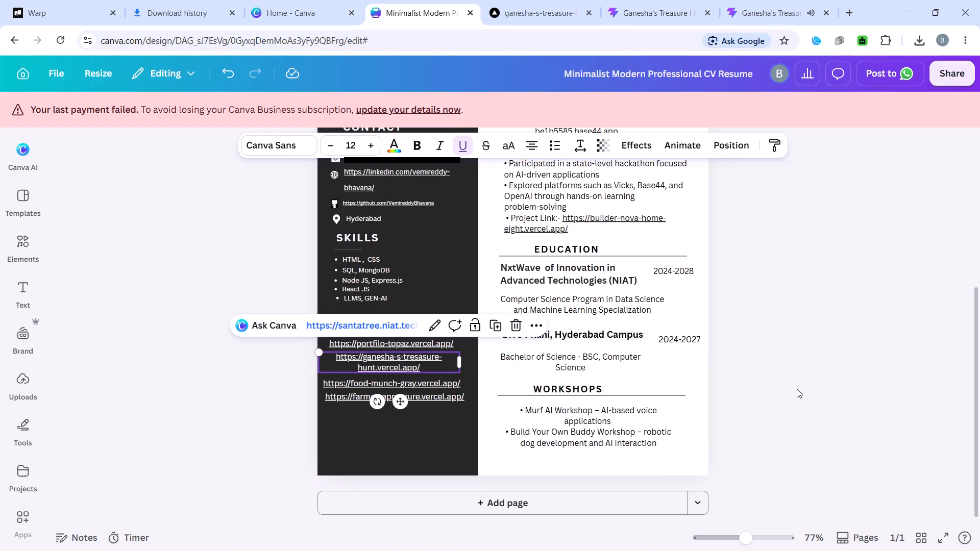
click(797, 389)
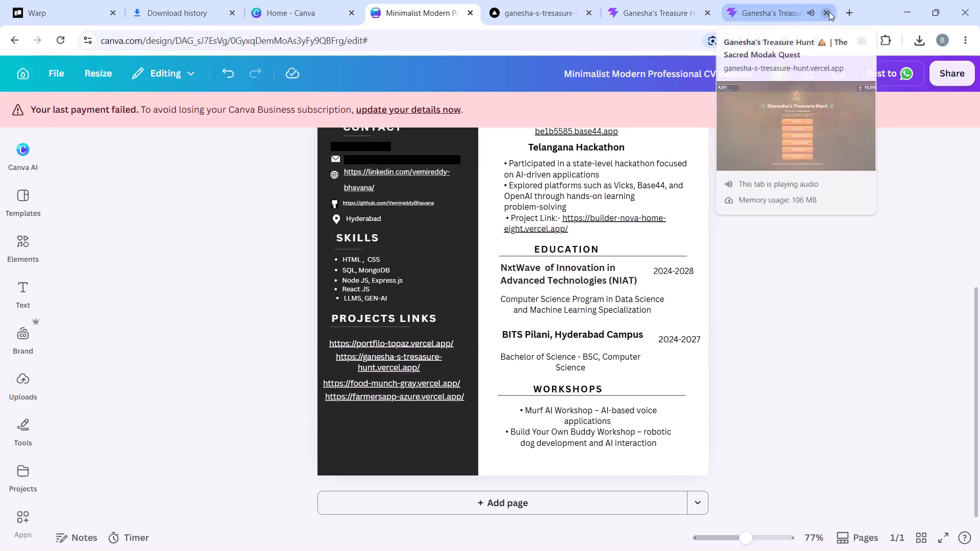
Close both Ganesha's Treasure Hunt game pages and its Vercel project page.
click(828, 12)
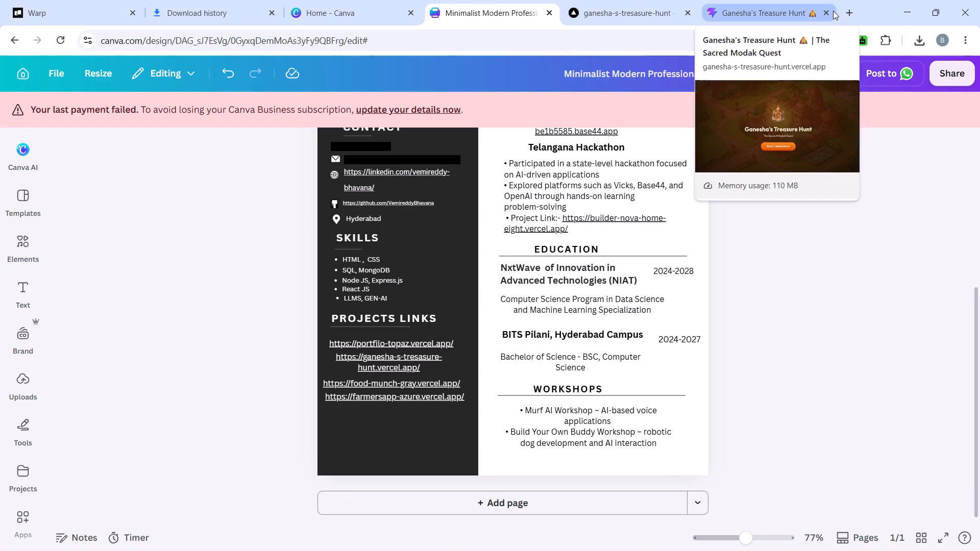
click(829, 11)
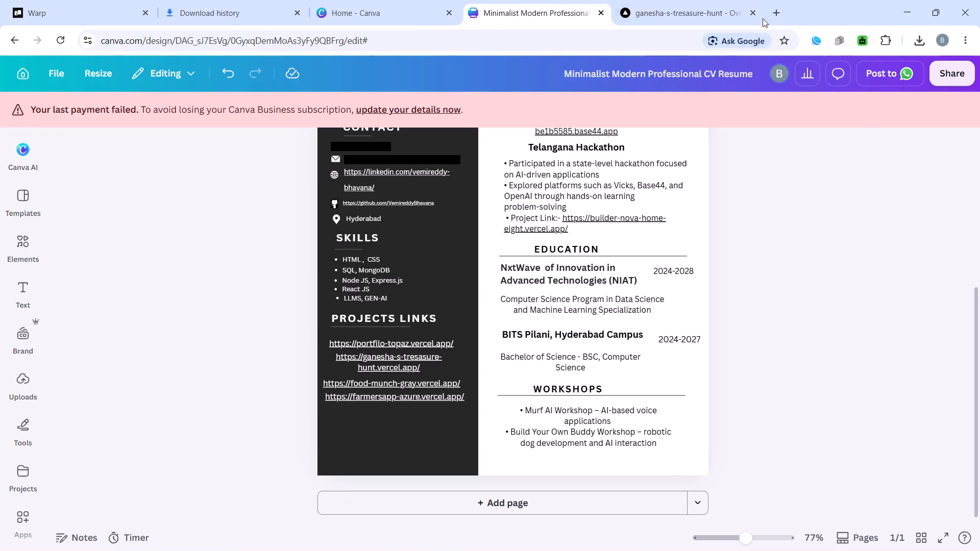
click(749, 10)
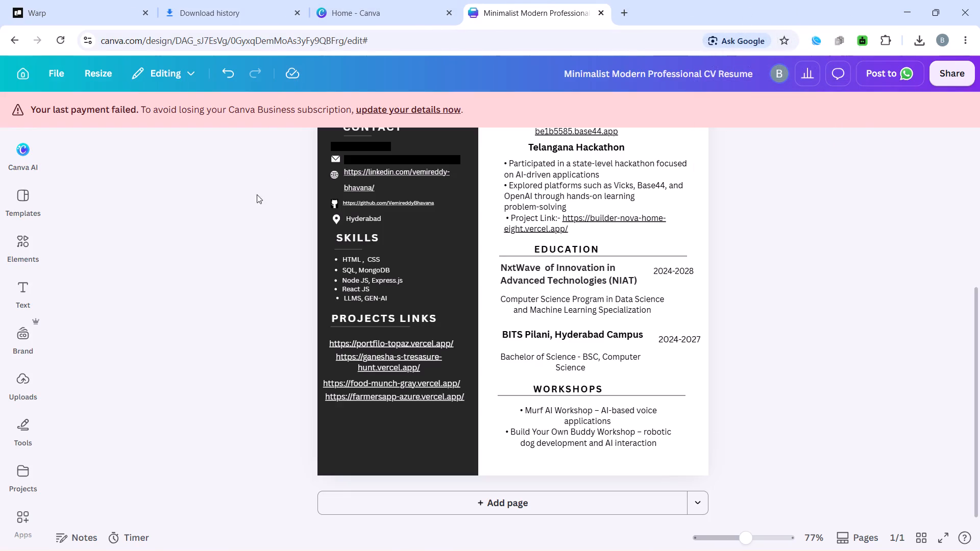
Download the resume as a PDF with the Digital preset and close the copy opened in Adobe Acrobat.
click(235, 196)
scroll(235, 196, up, 3)
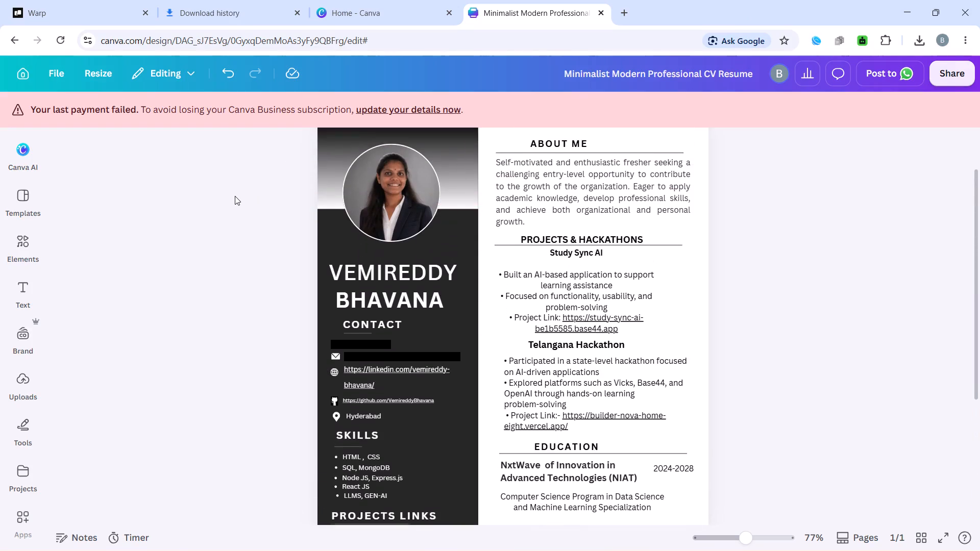
scroll(235, 196, up, 2)
scroll(235, 196, right, 1)
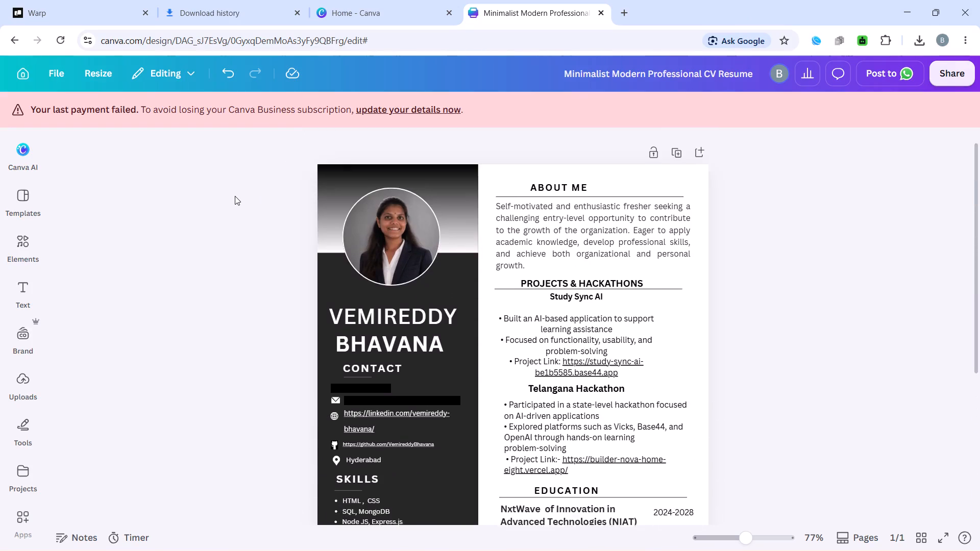
scroll(235, 196, right, 1)
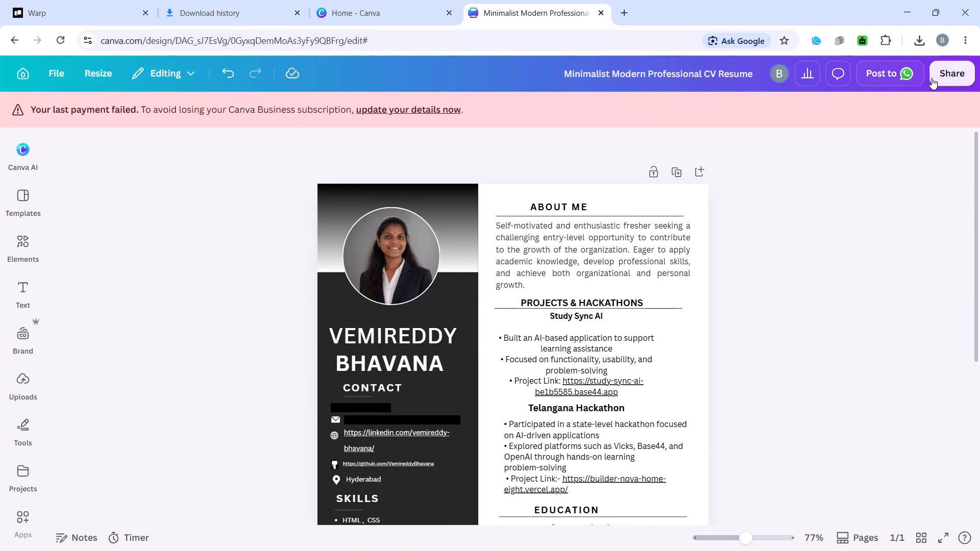
click(935, 78)
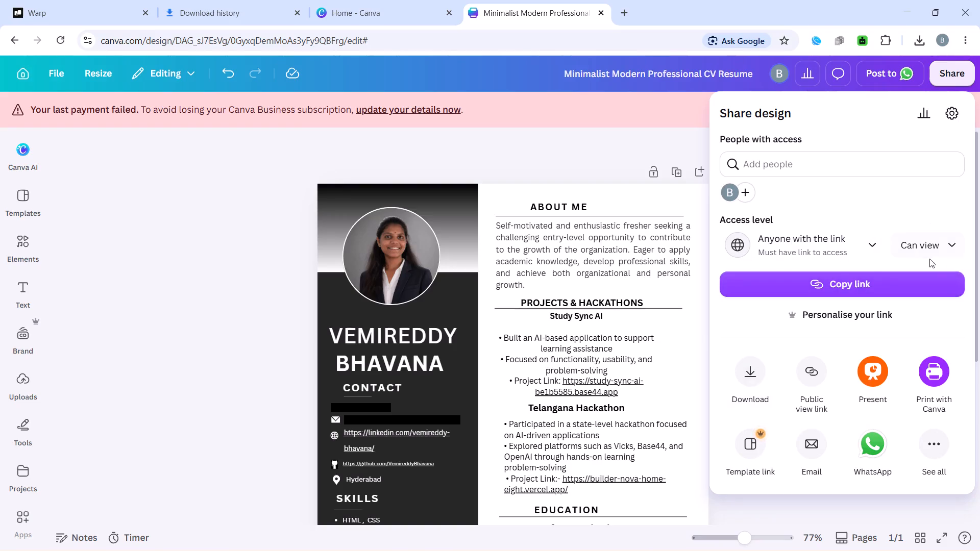
click(751, 381)
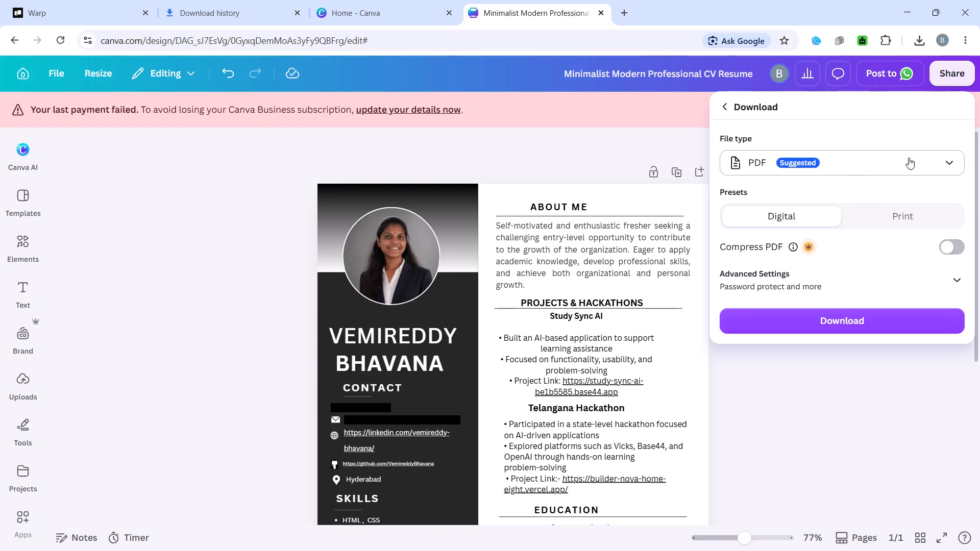
click(800, 325)
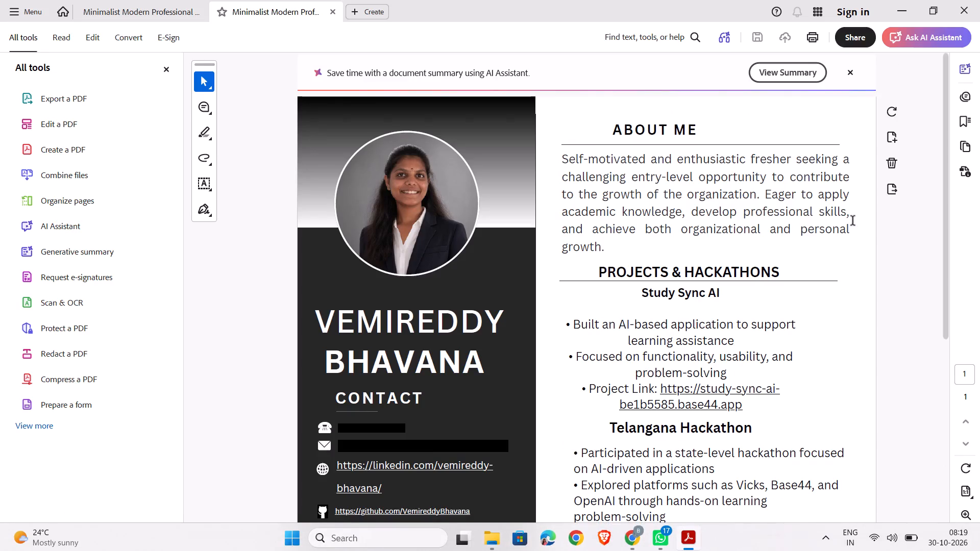
click(979, 0)
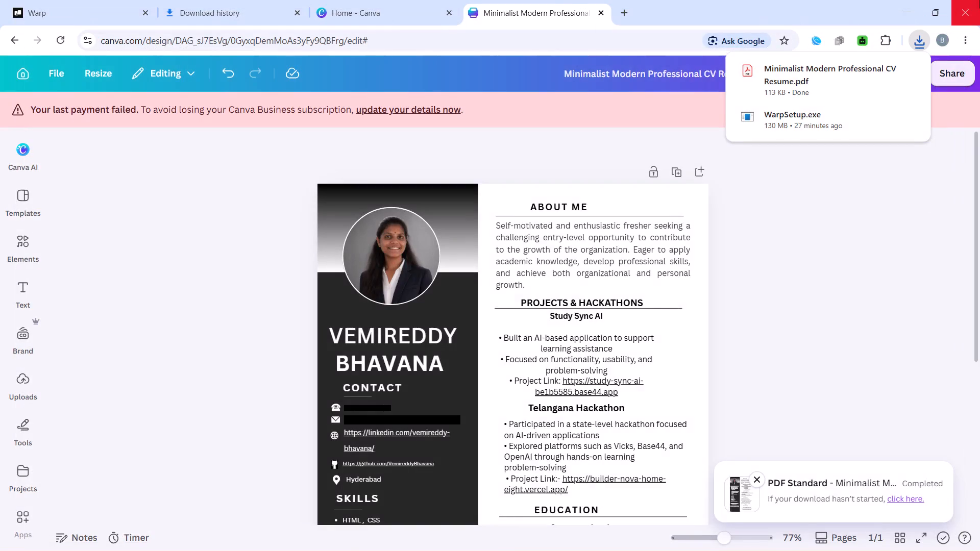
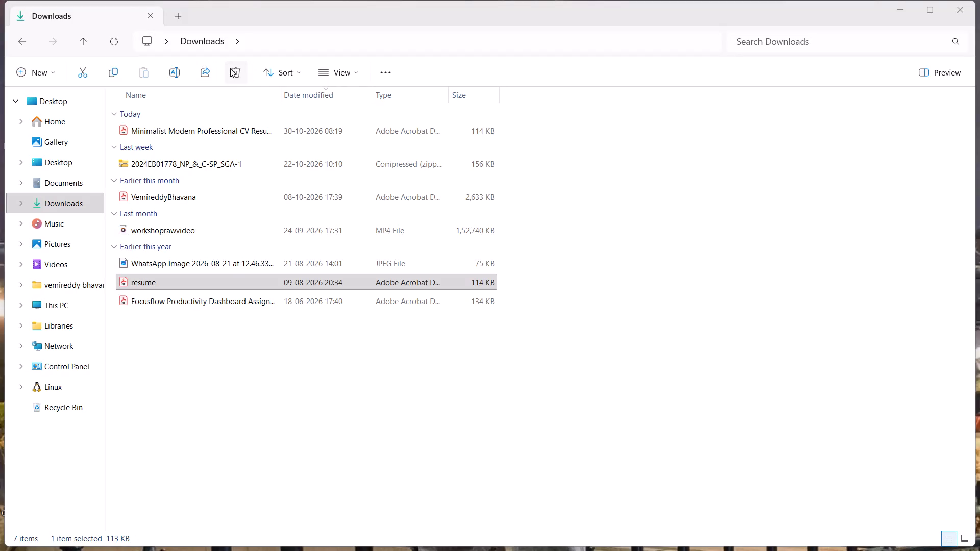
Delete the older resume PDF from the Downloads folder.
click(230, 68)
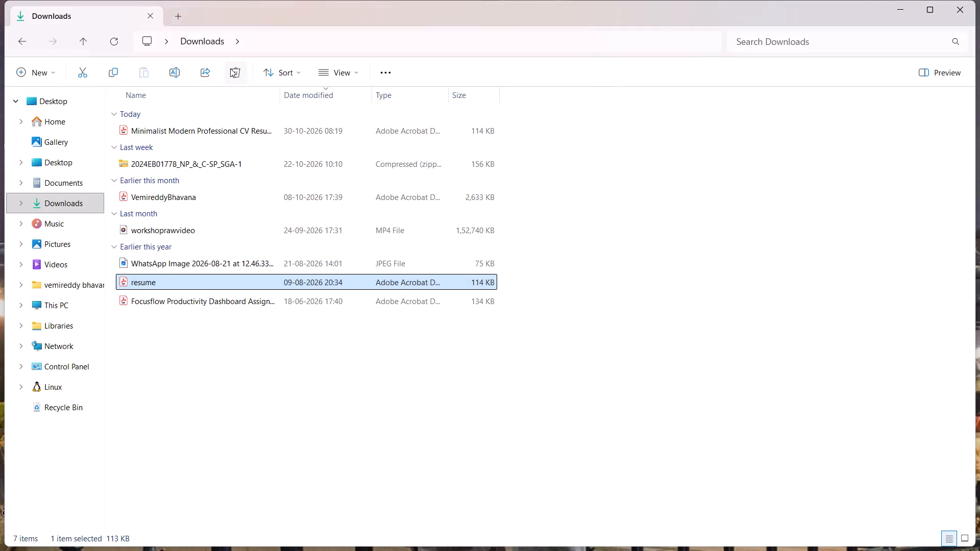
Rename the newly downloaded Minimalist Modern Professional CV Resume PDF as resume.
click(176, 135)
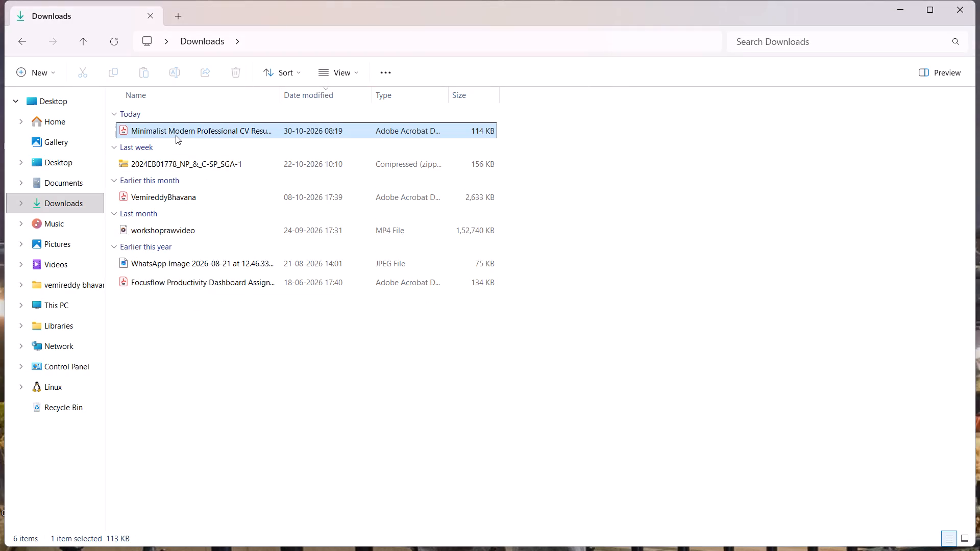
click(177, 80)
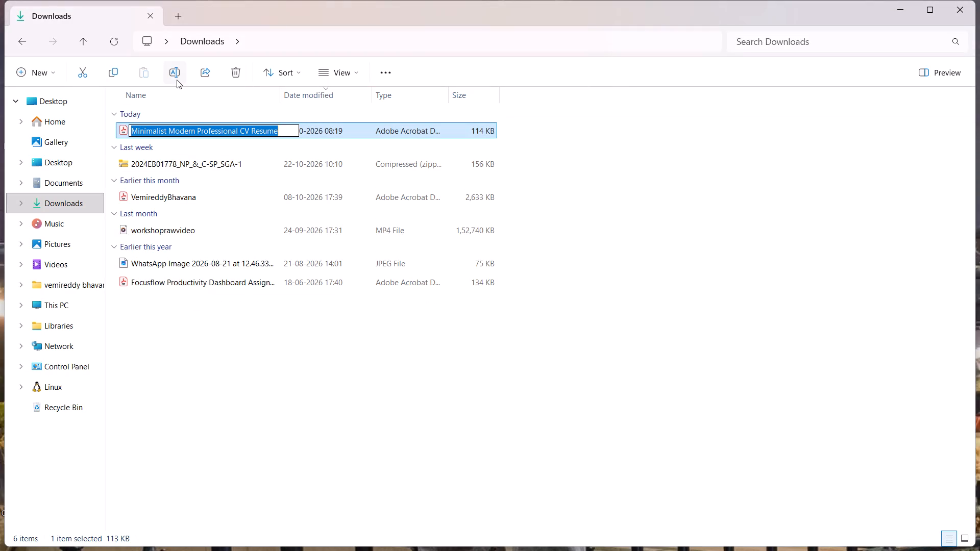
key(BackSpace)
text(resu)
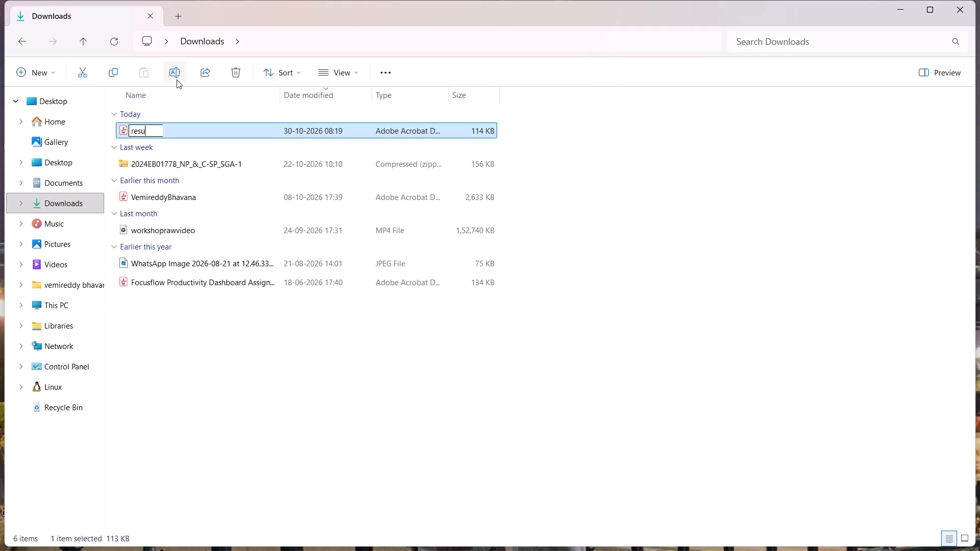
text(me)
key(Return)
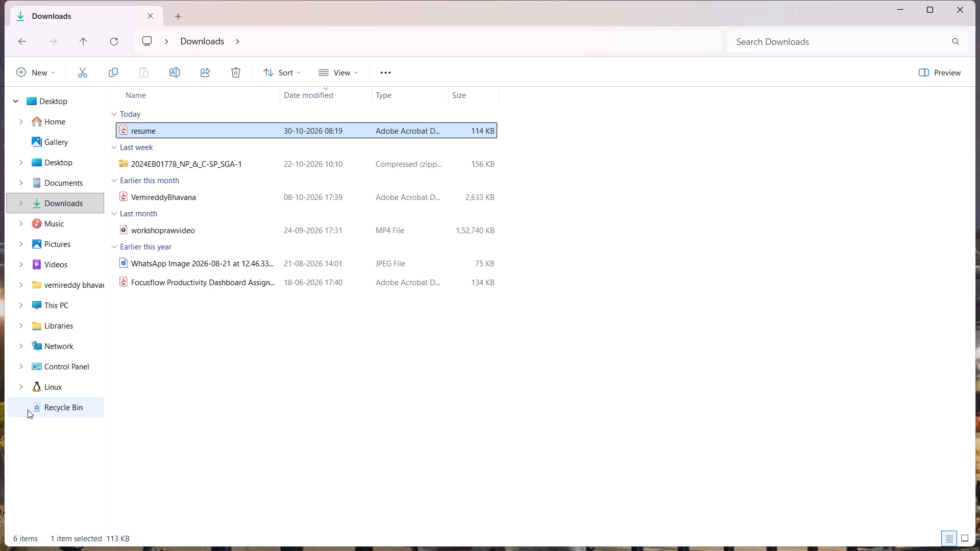
Permanently empty the Recycle Bin.
click(61, 407)
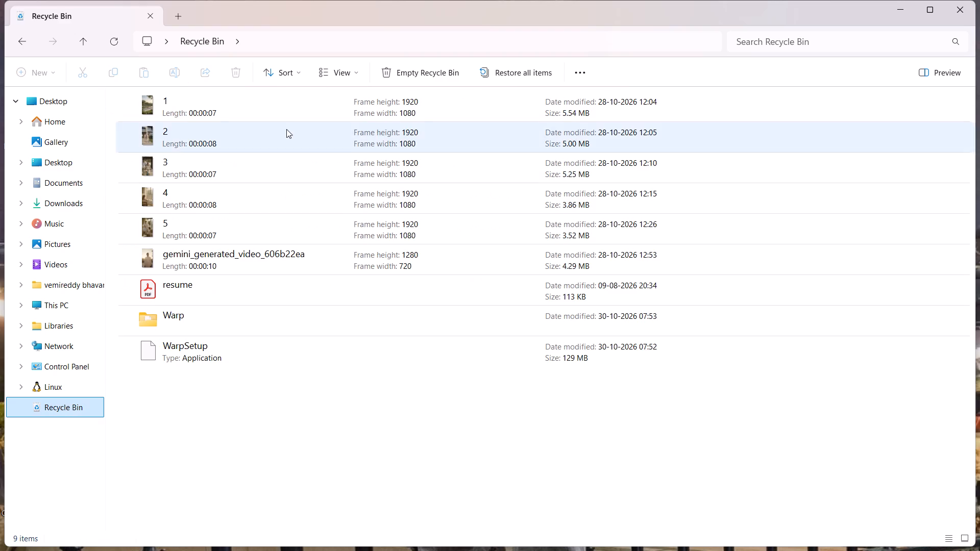
click(414, 72)
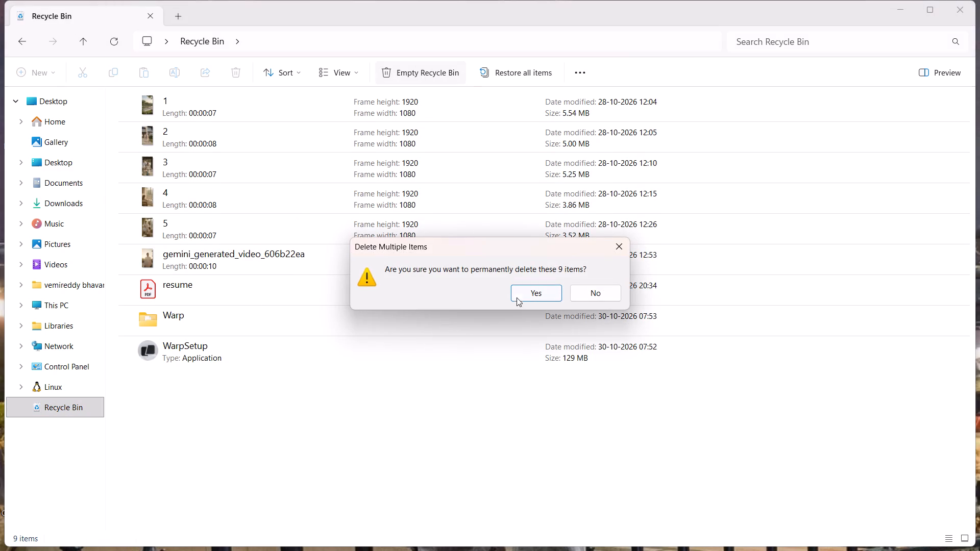
click(533, 297)
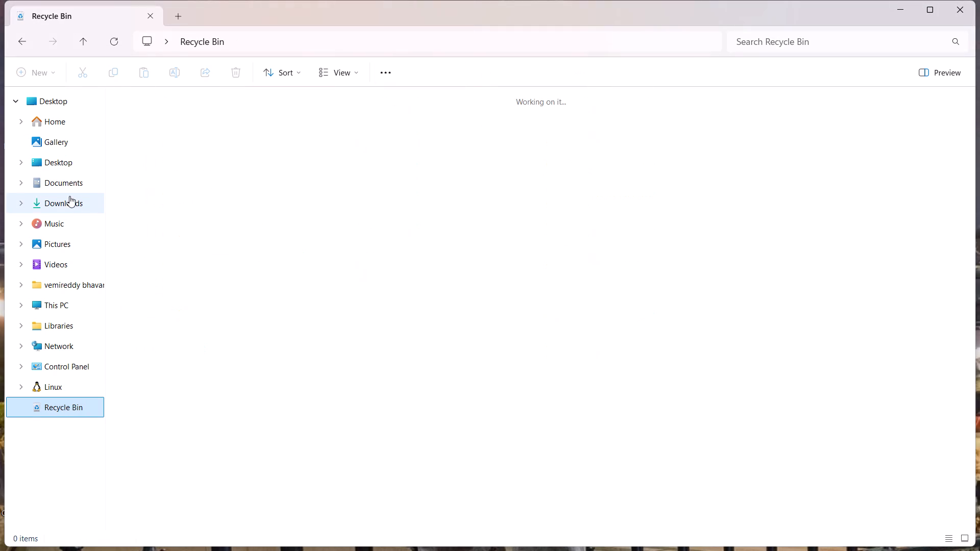
Delete last week's compressed SGA-1 archive from the Downloads folder.
click(69, 201)
click(157, 131)
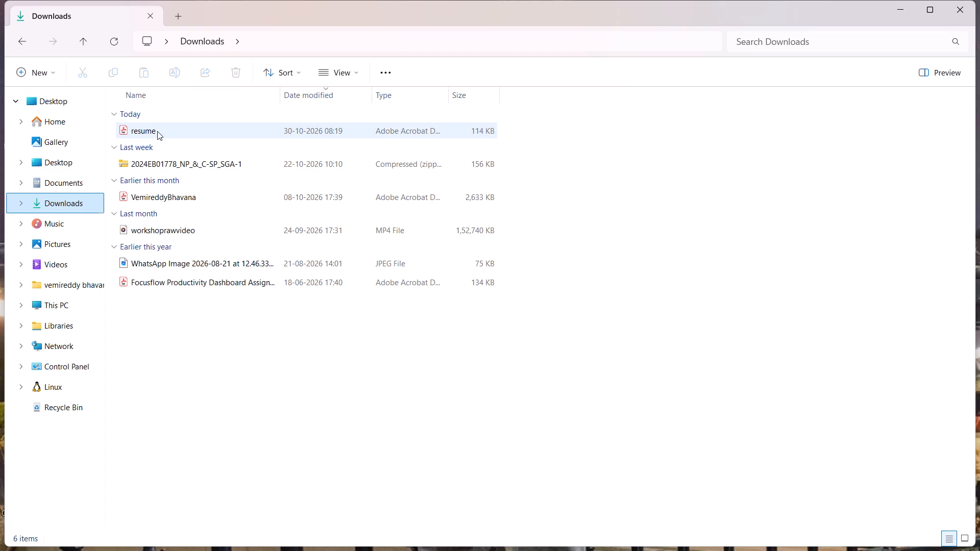
click(204, 170)
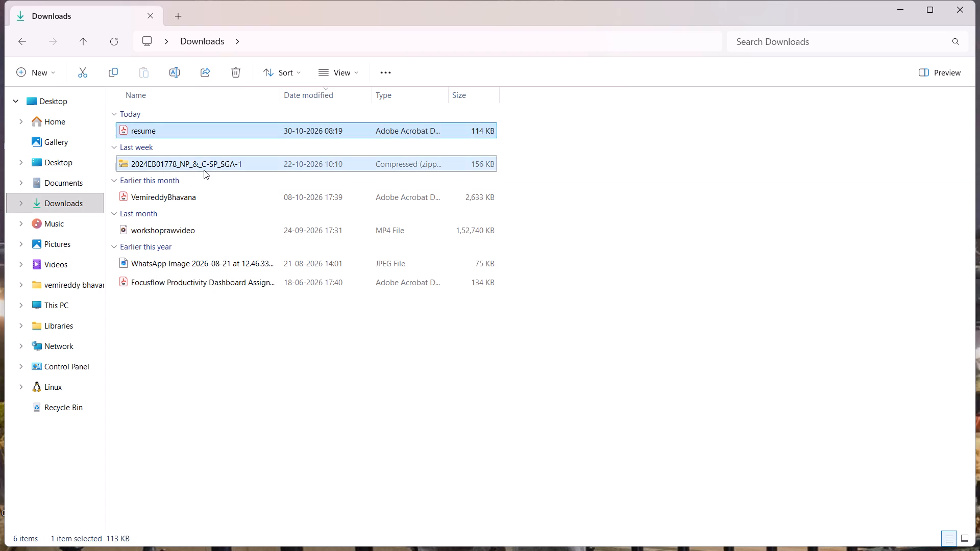
click(237, 74)
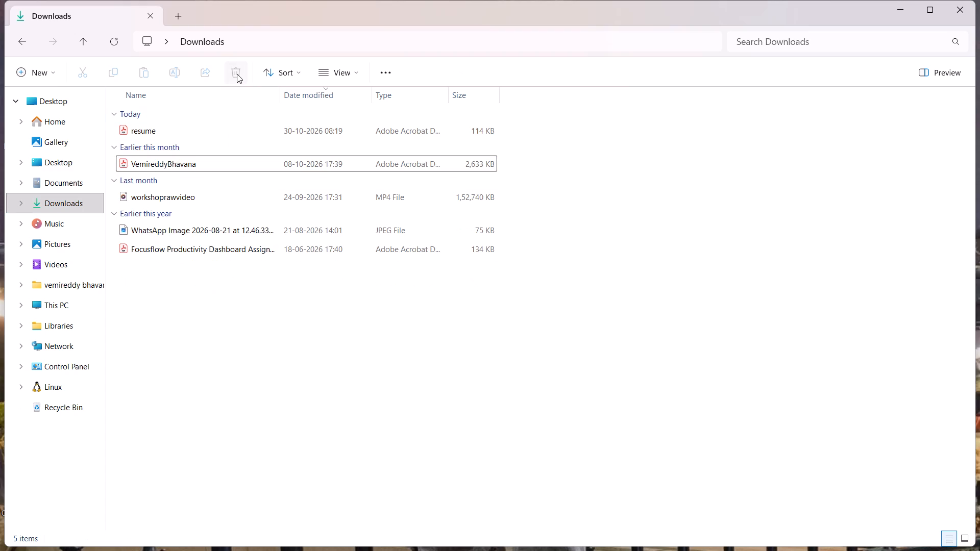
Open the renamed resume PDF, review its project links, education and workshops sections, and close it.
double_click(146, 127)
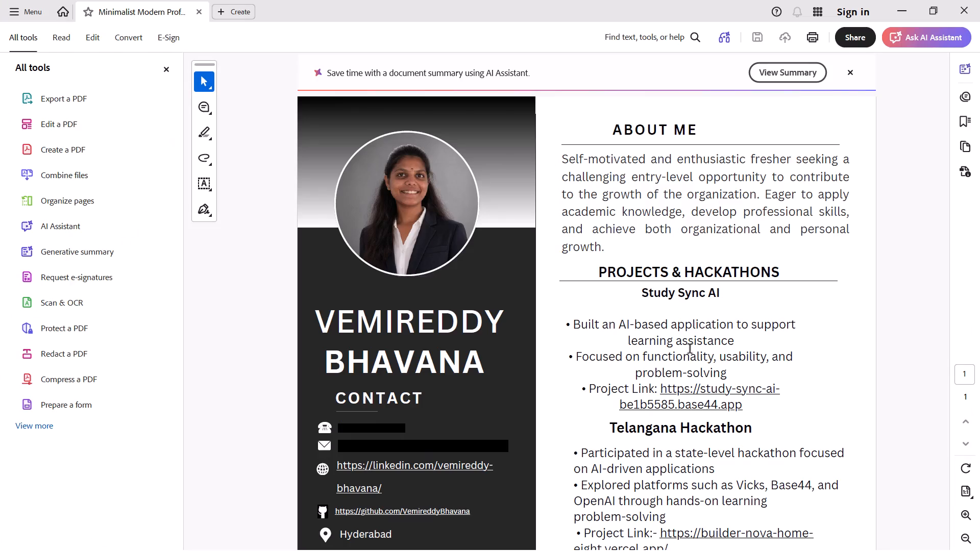
scroll(654, 355, down, 4)
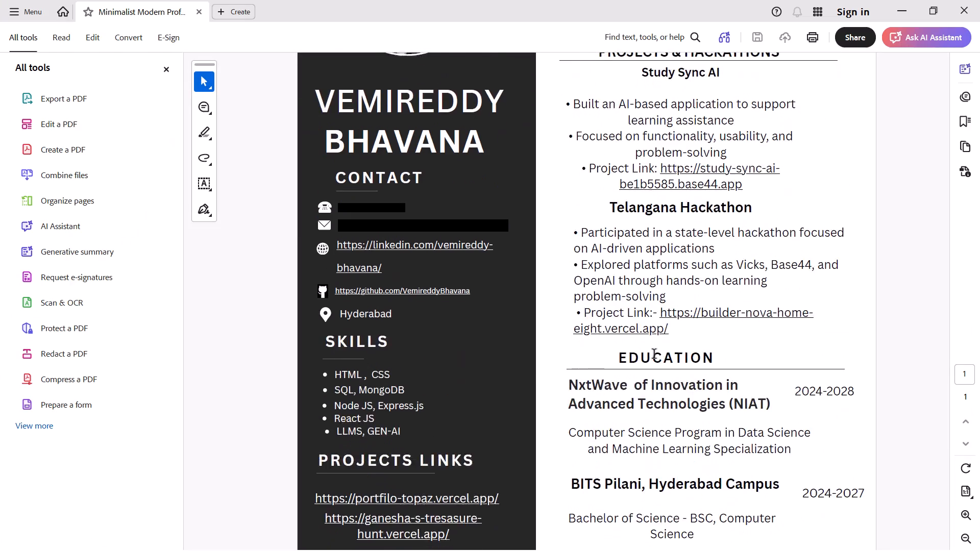
scroll(654, 355, down, 4)
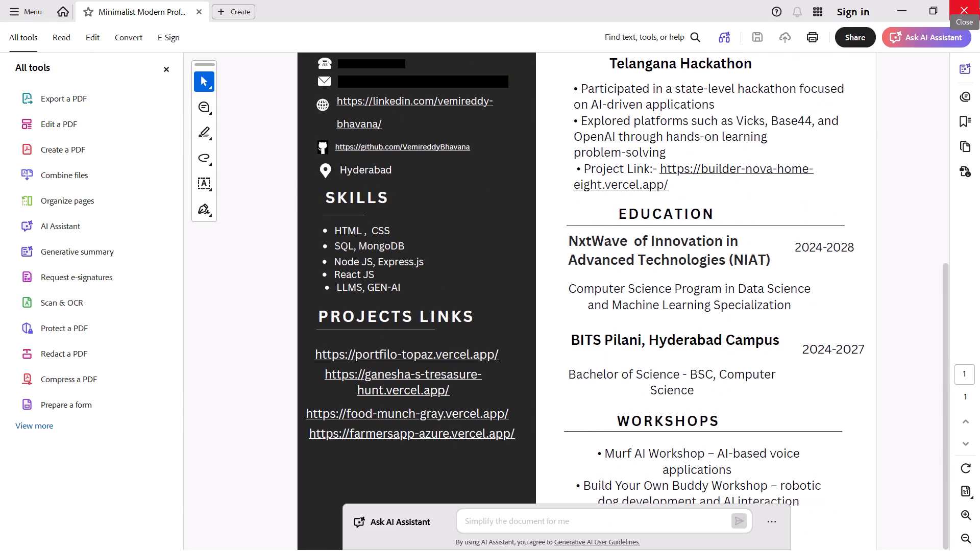
click(979, 0)
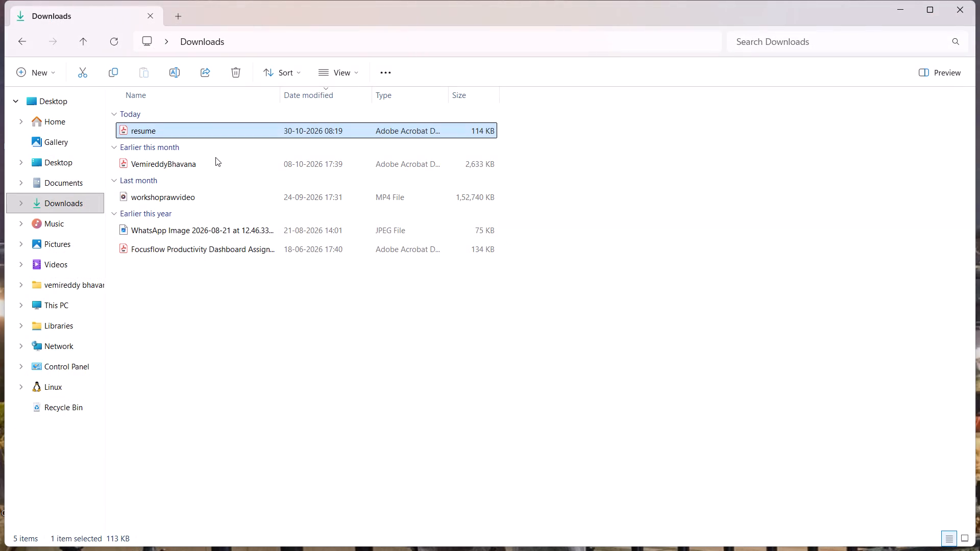
Reopen the resume PDF and test its Ganesha's Treasure Hunt link repeatedly, allowing the site connection and closing each page it opens.
double_click(170, 137)
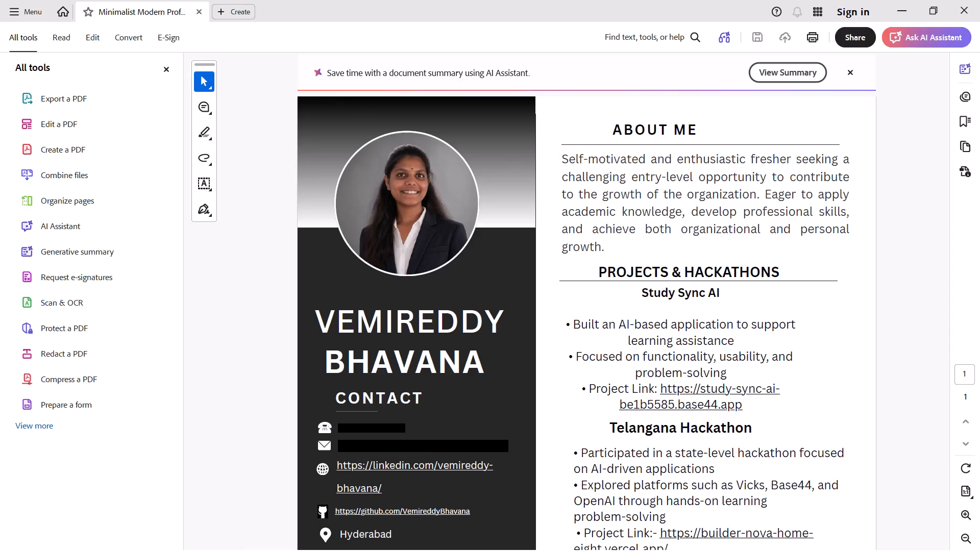
scroll(380, 512, down, 6)
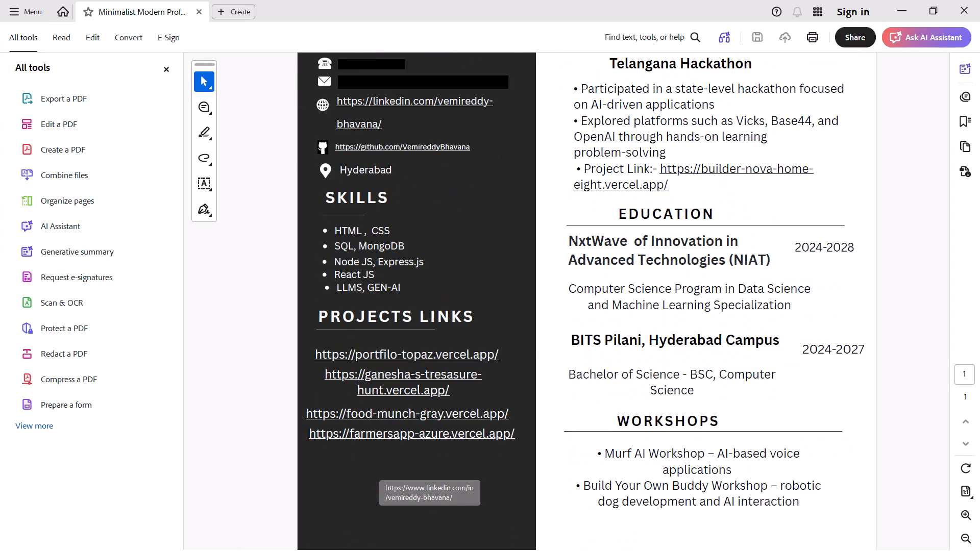
click(396, 383)
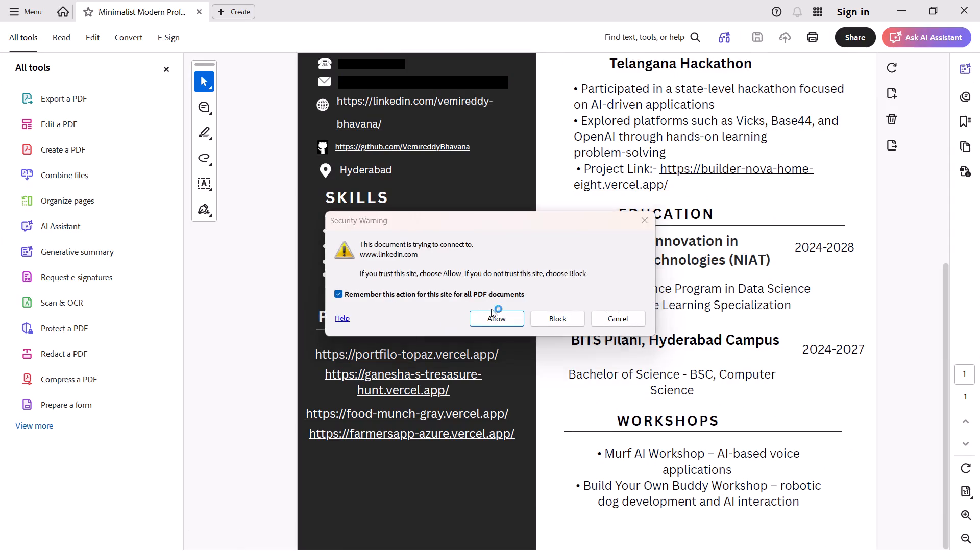
click(496, 321)
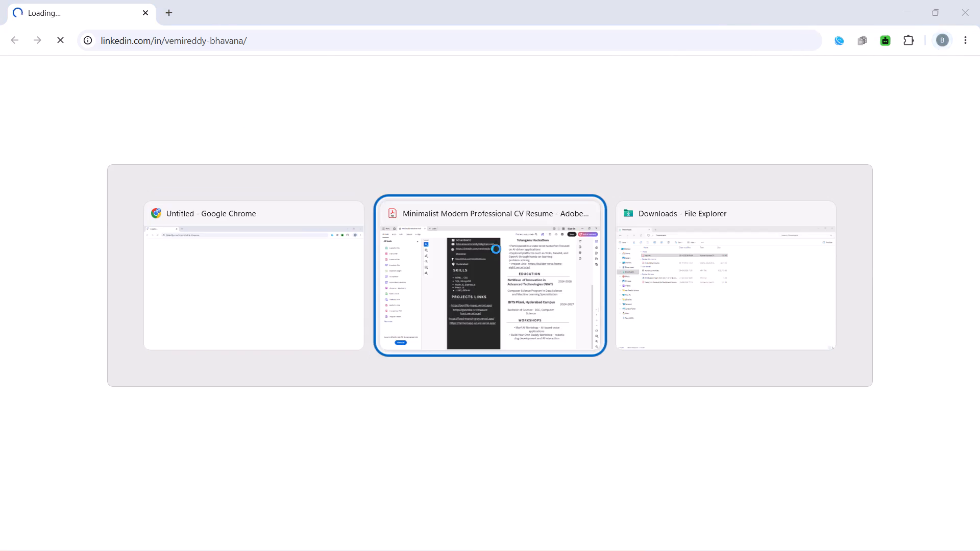
click(389, 378)
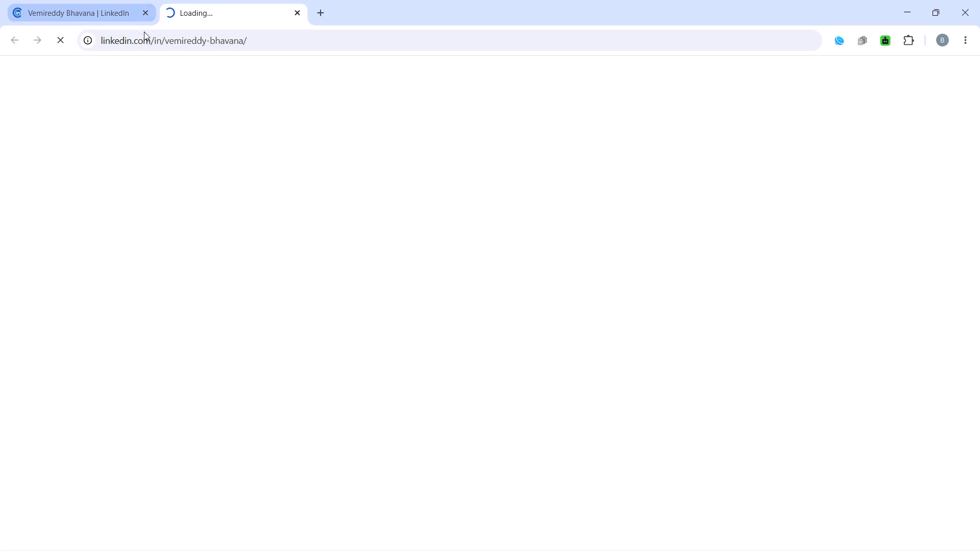
click(143, 13)
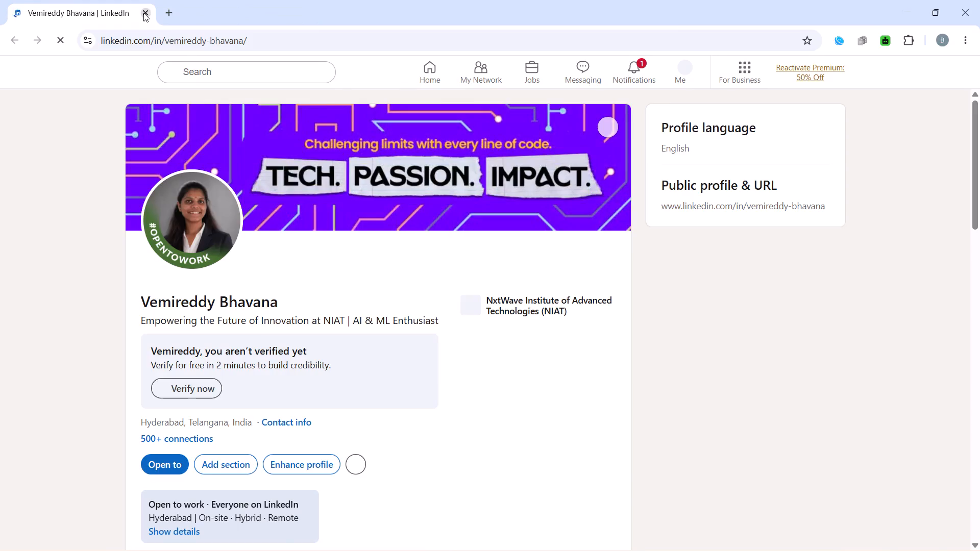
click(143, 13)
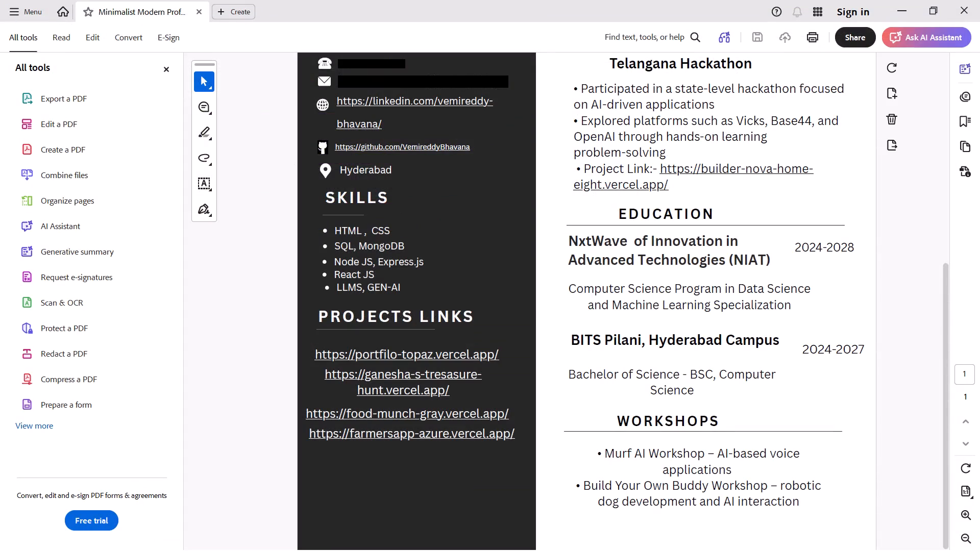
click(379, 377)
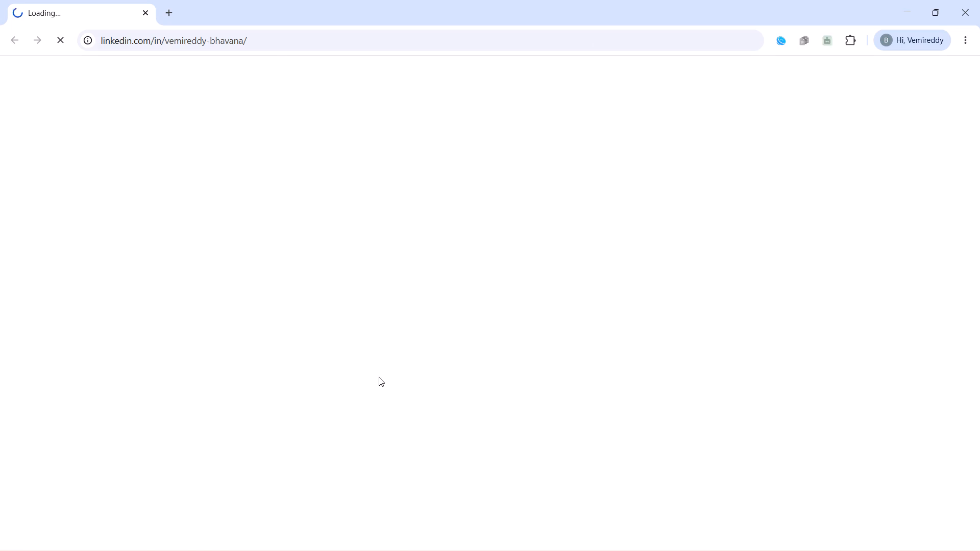
click(979, 39)
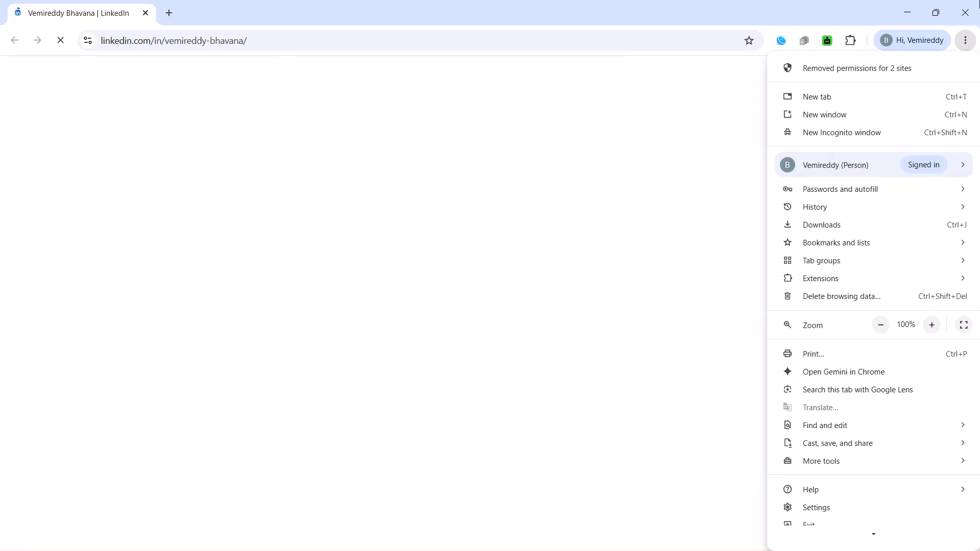
click(965, 1)
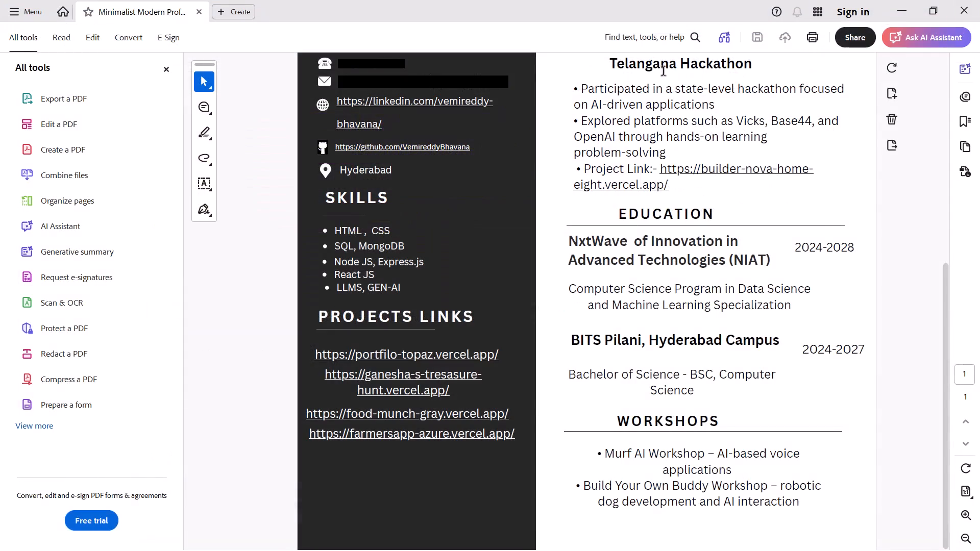
Test the portfolio link in the resume PDF and swap the page it opens for a blank browser tab.
click(411, 352)
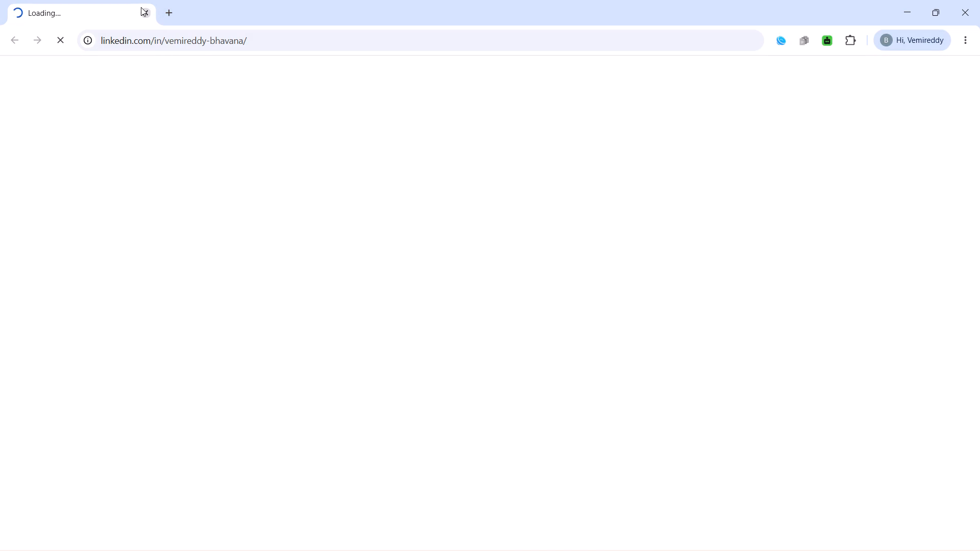
click(170, 16)
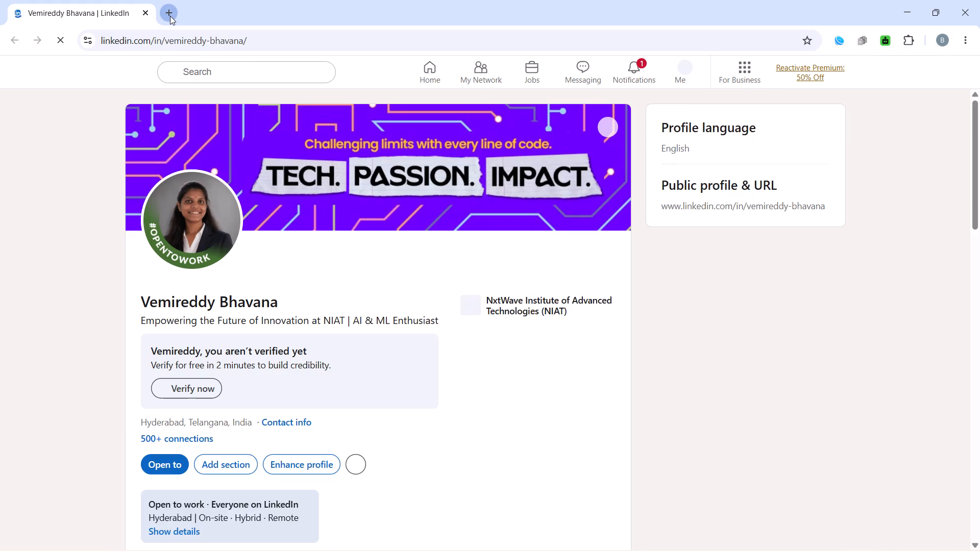
click(150, 15)
text(htt)
text(ps://)
text(gan)
key(Return)
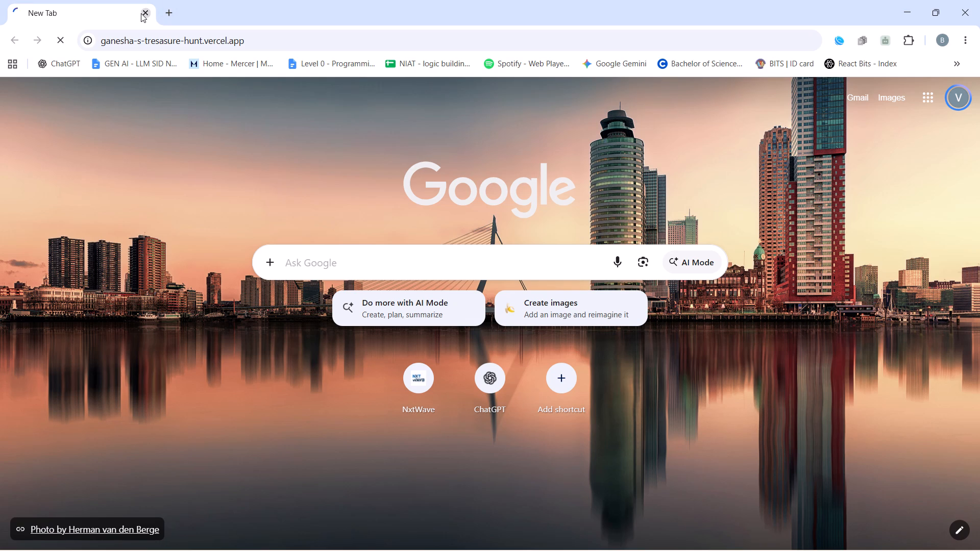
click(141, 13)
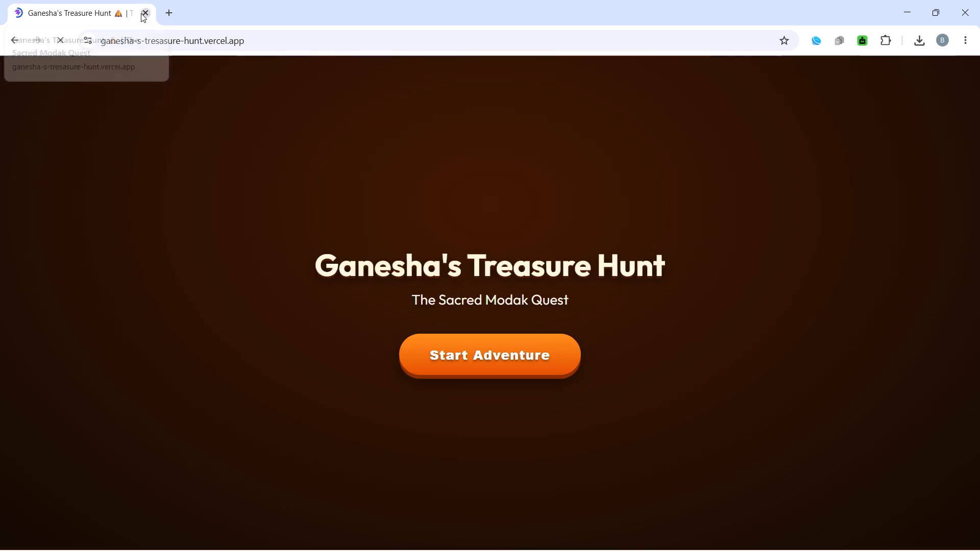
Close the resume PDF in Adobe Acrobat and the Downloads folder window.
click(979, 0)
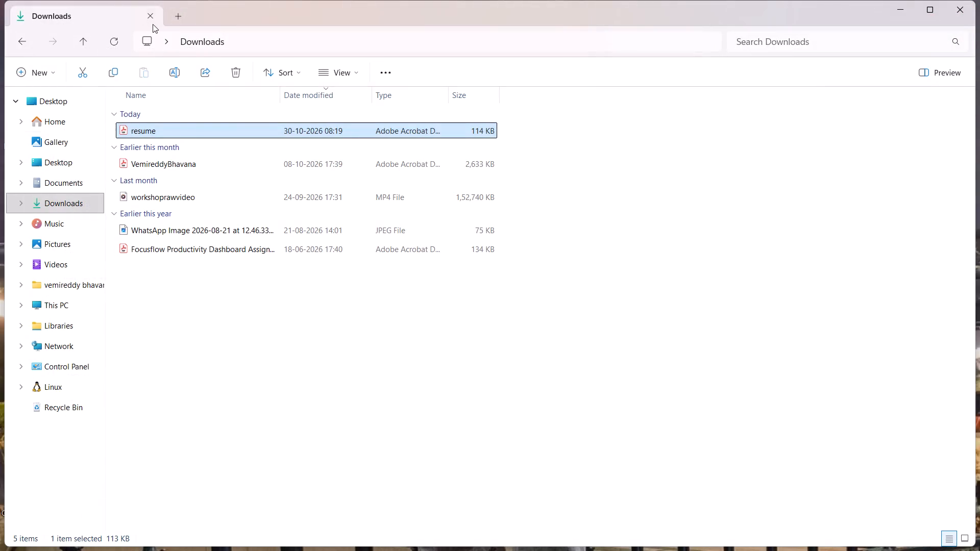
click(152, 24)
click(150, 17)
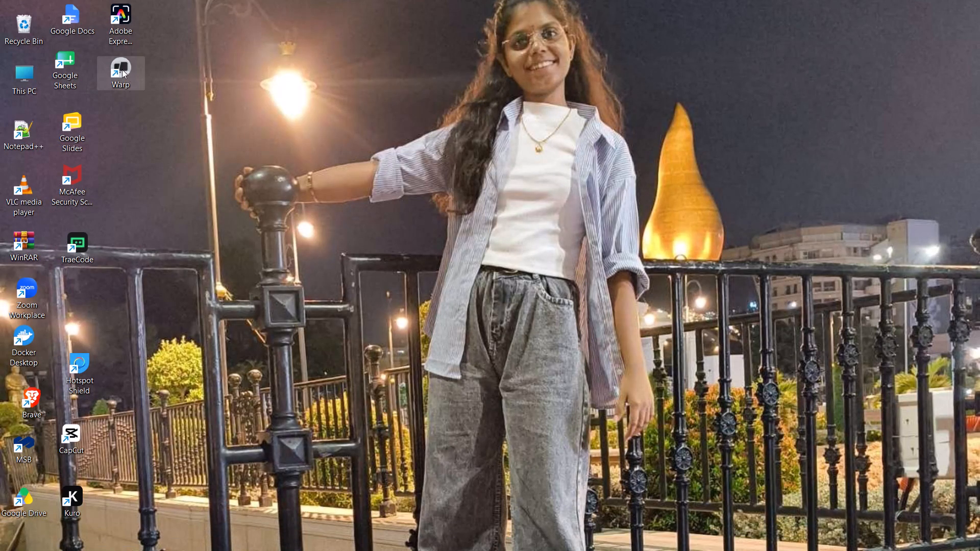
Delete the Warp shortcut from the desktop.
click(121, 69)
right_click(121, 69)
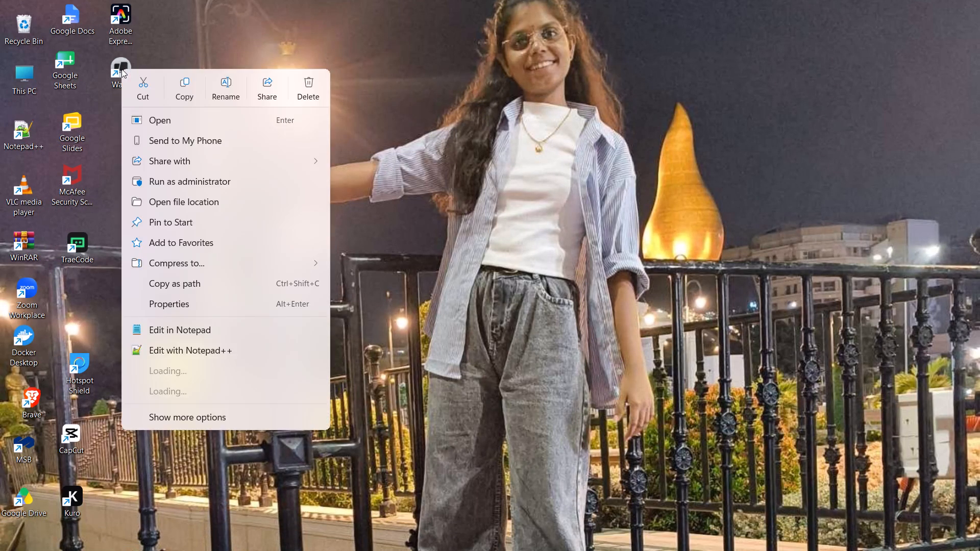
right_click(121, 69)
right_click(121, 69)
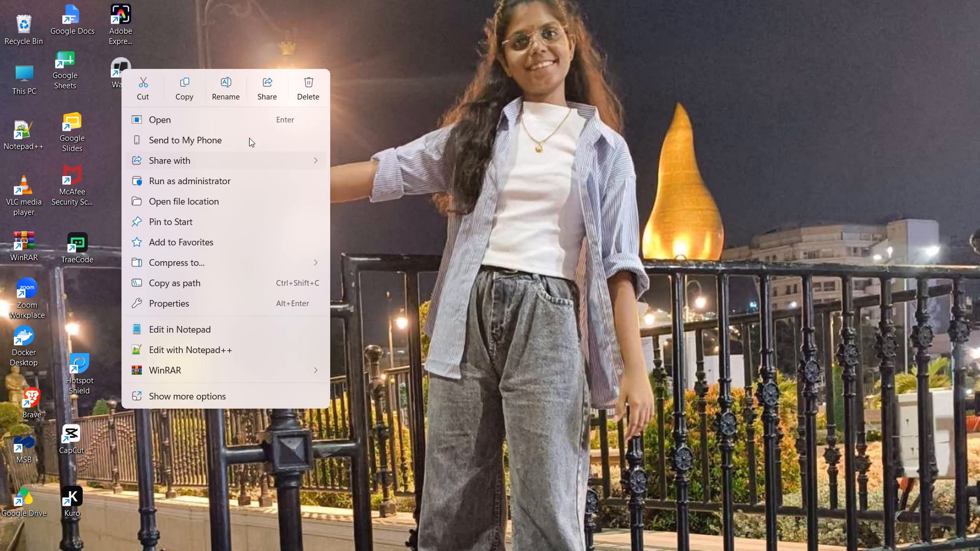
click(317, 94)
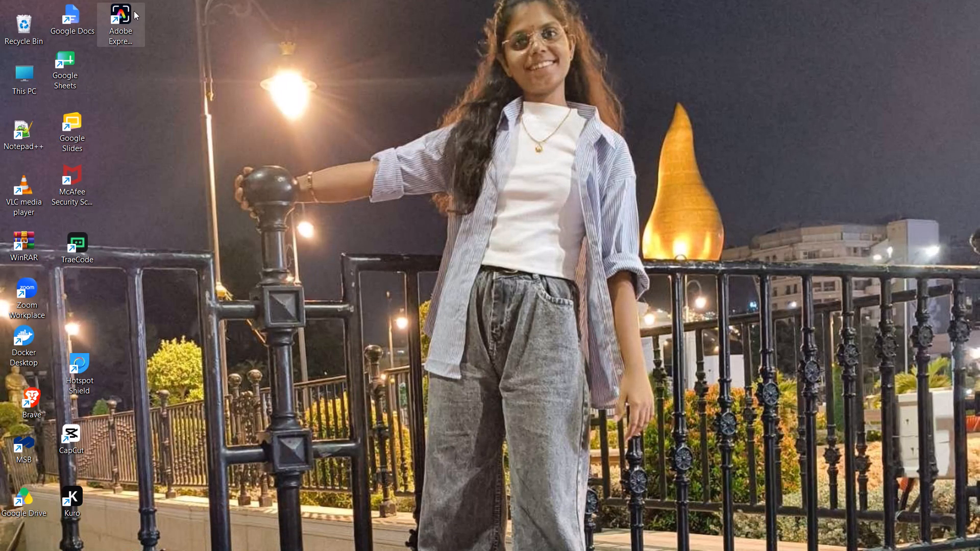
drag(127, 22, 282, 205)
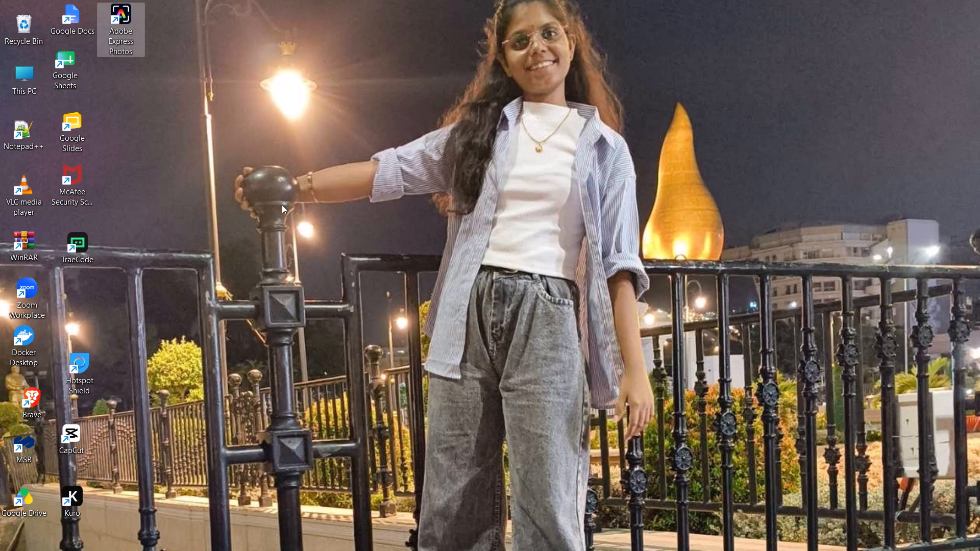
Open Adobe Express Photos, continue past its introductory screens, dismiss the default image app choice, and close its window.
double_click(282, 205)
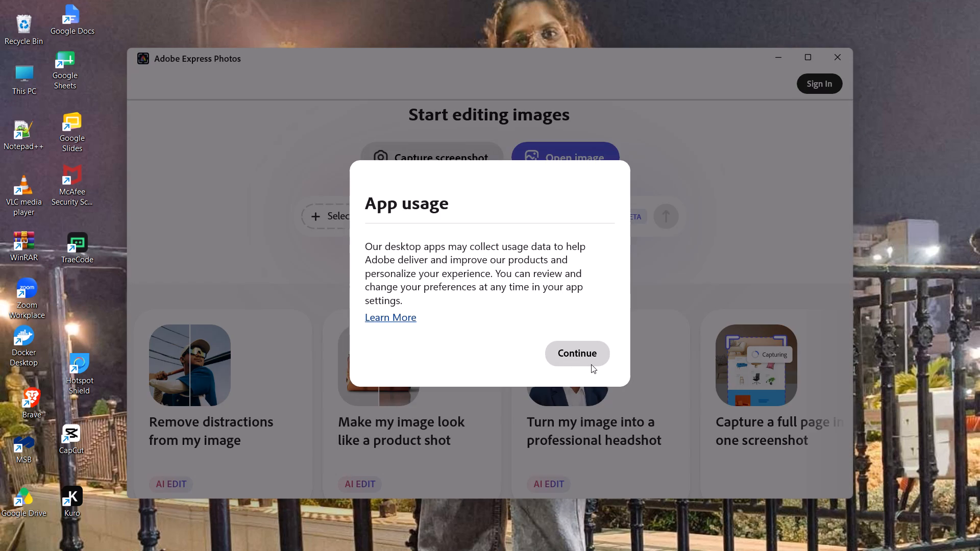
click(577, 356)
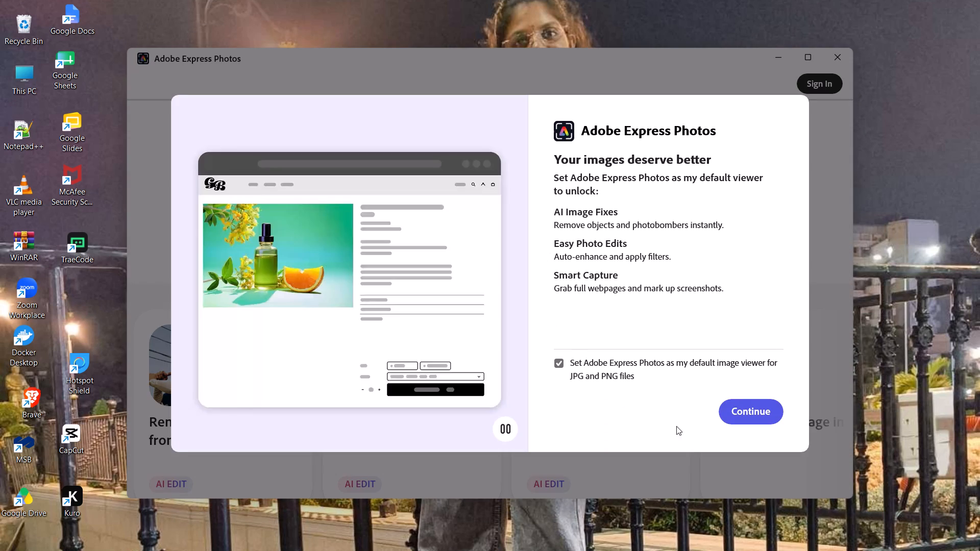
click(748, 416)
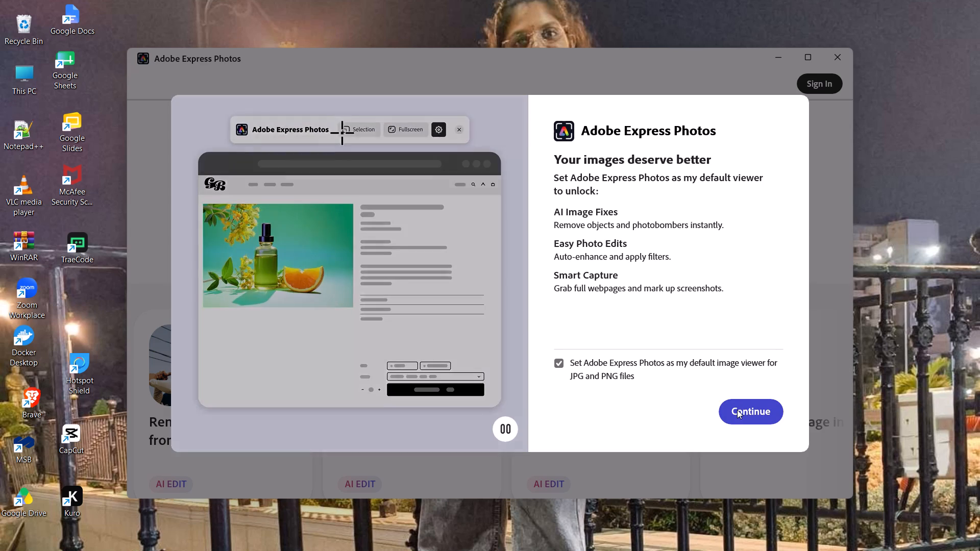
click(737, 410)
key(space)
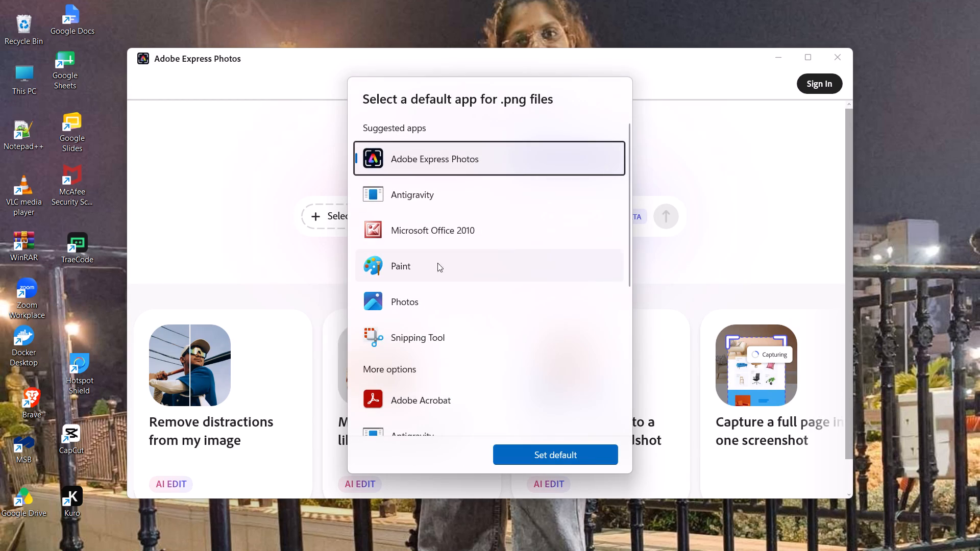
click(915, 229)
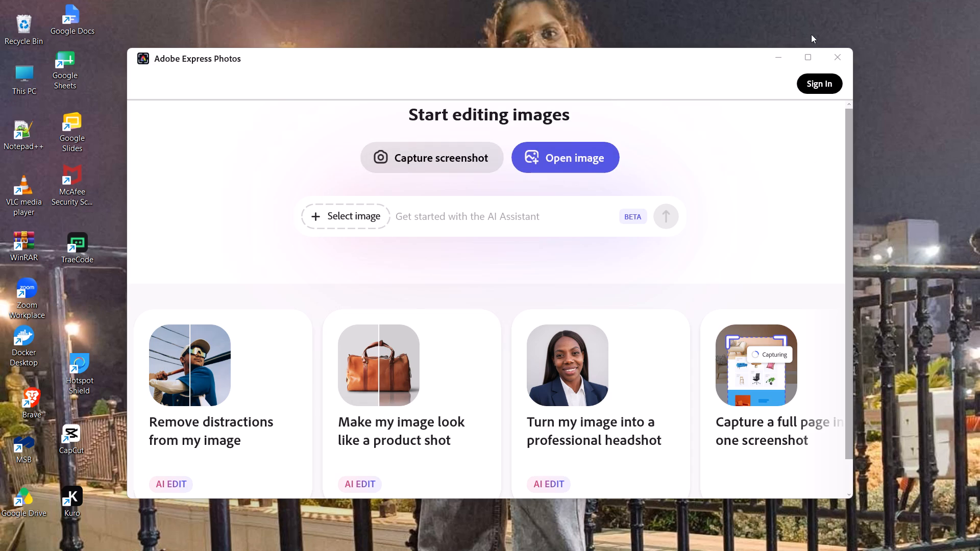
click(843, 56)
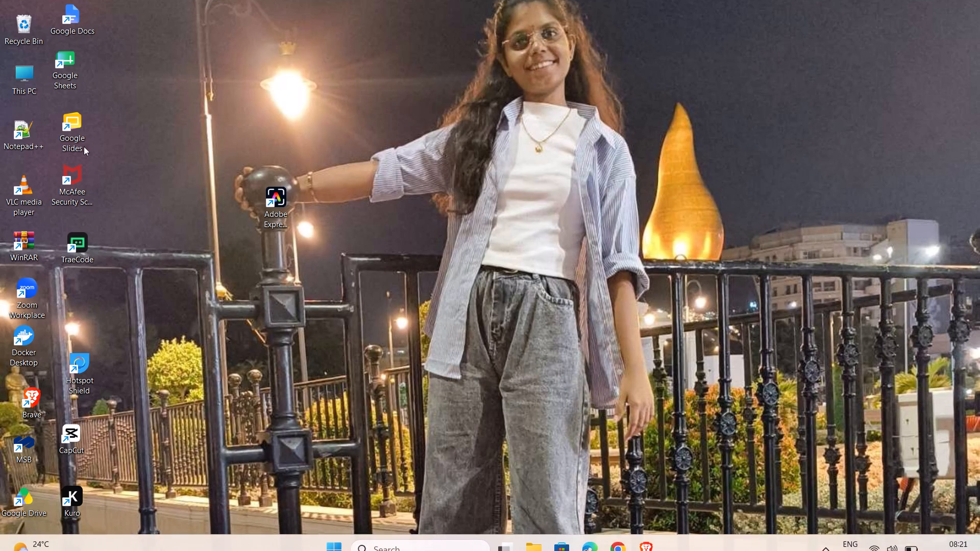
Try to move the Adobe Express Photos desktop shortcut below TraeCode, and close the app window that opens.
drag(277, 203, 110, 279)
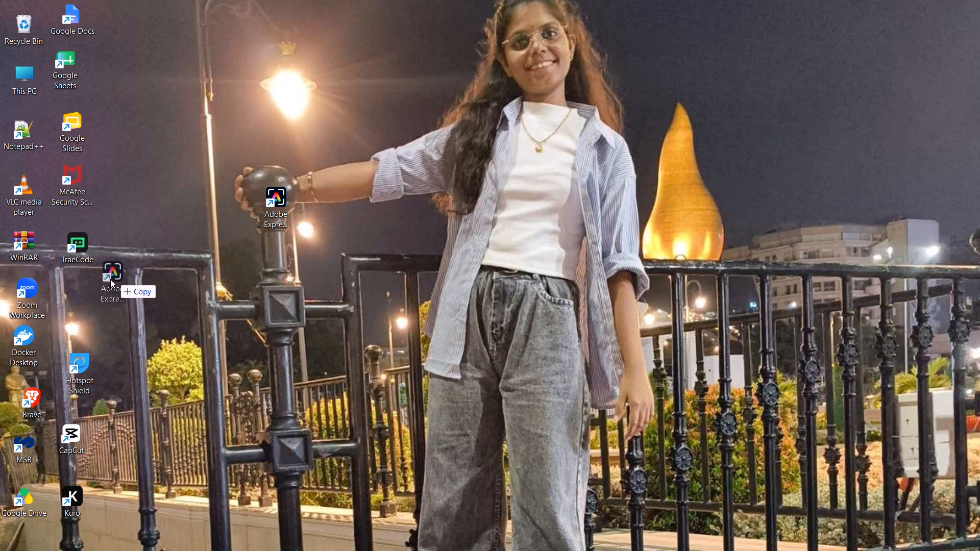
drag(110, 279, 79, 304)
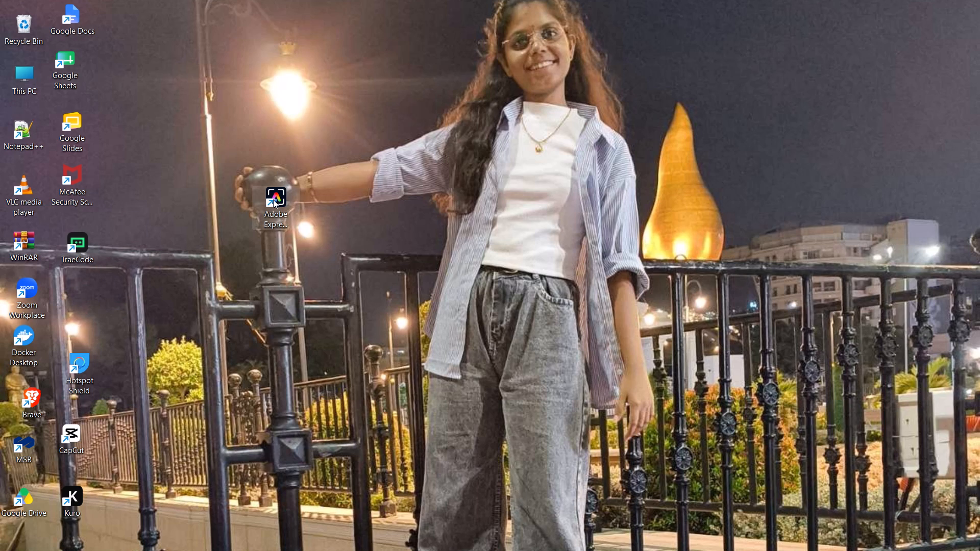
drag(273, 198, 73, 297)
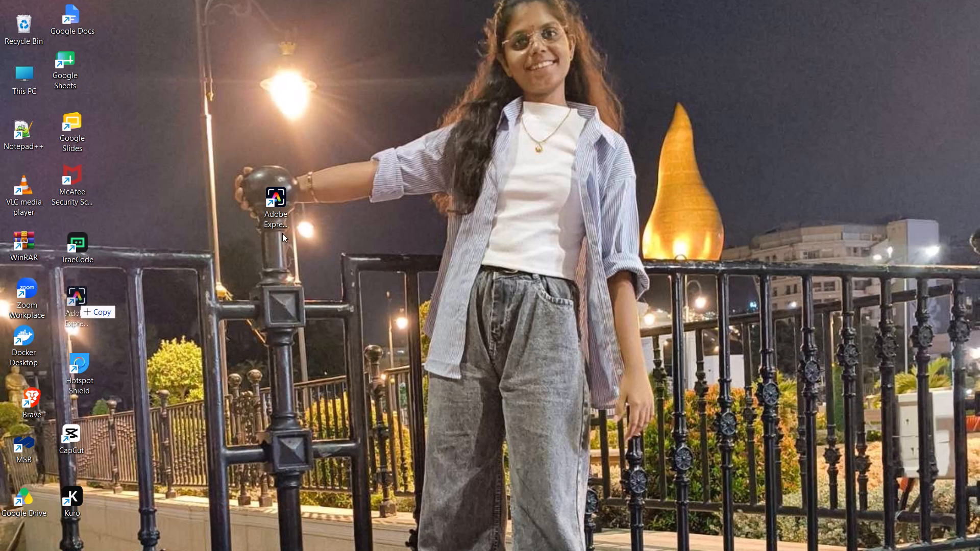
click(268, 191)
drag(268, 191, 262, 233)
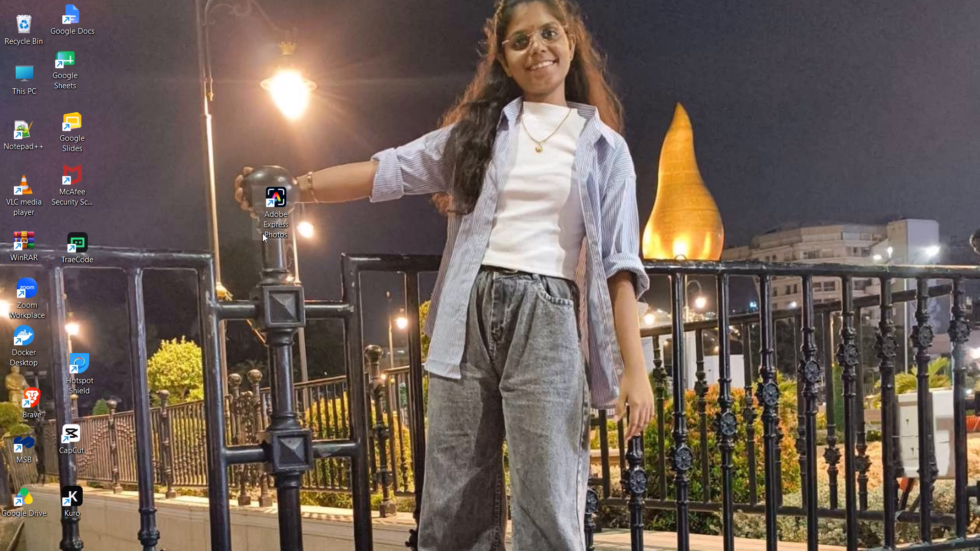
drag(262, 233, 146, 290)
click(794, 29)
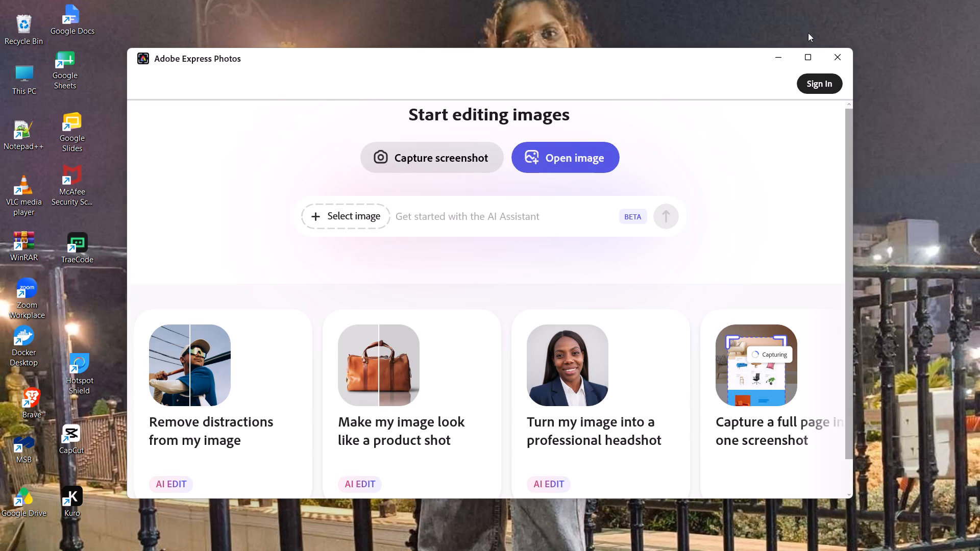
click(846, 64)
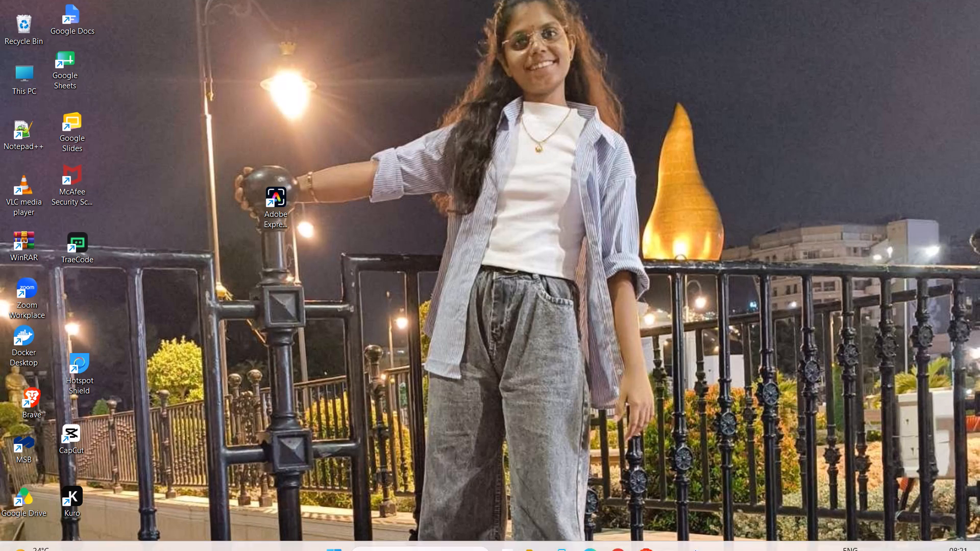
Quit the Adobe Express Photos process running in the background.
click(821, 532)
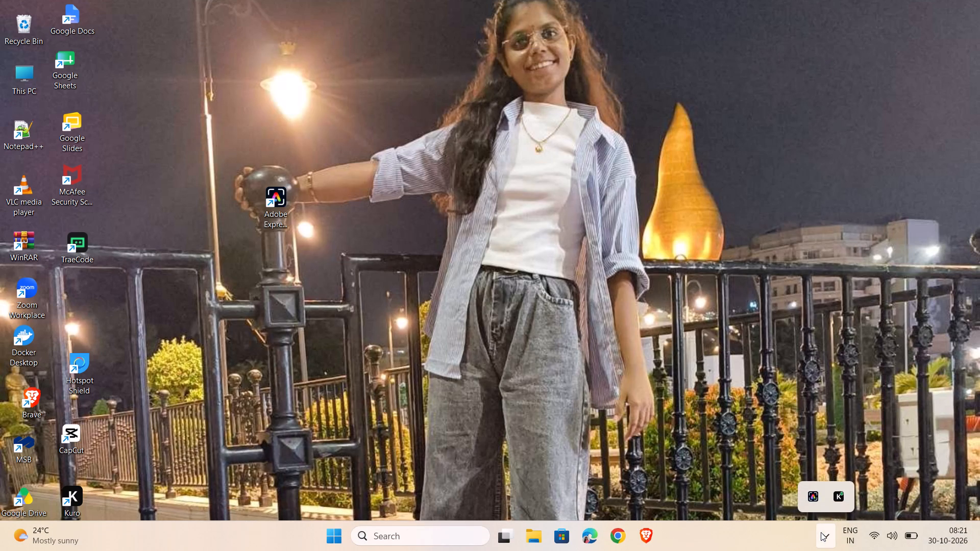
right_click(804, 502)
click(733, 494)
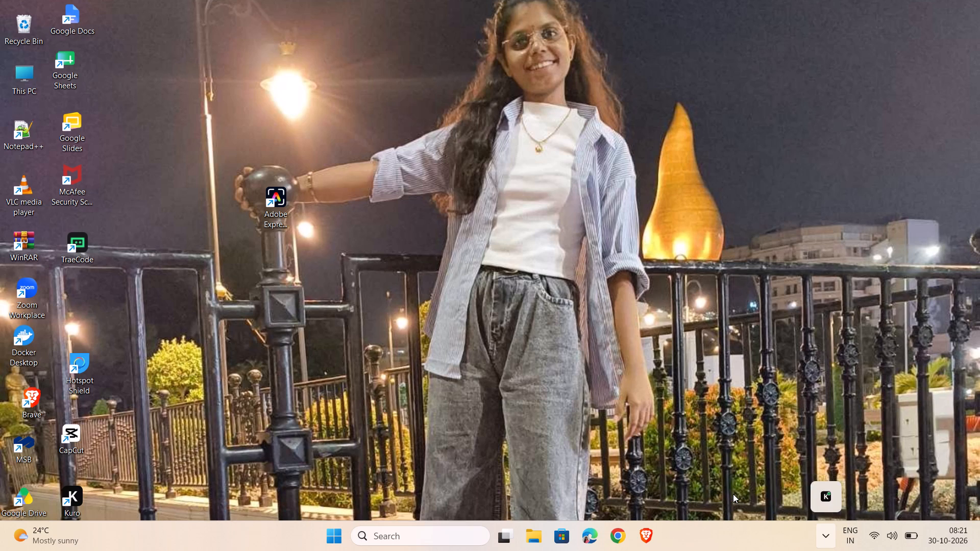
Move the Adobe Express Photos desktop shortcut into the gap between TraeCode and Hotspot Shield.
drag(276, 194, 94, 269)
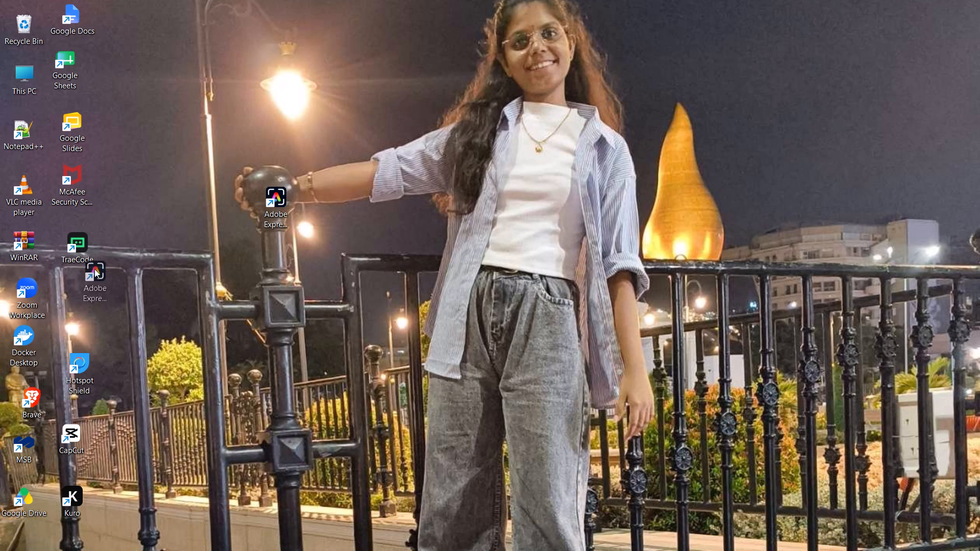
drag(94, 269, 74, 293)
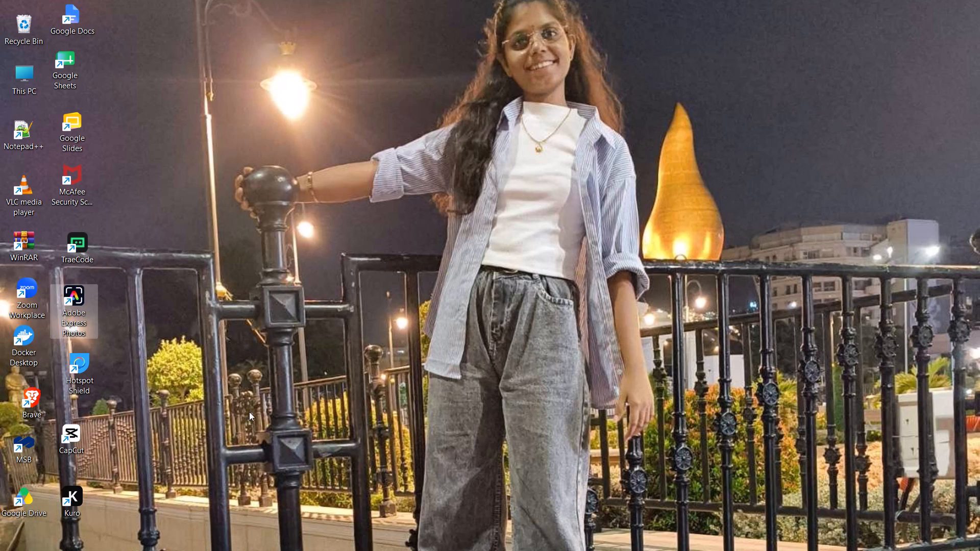
click(202, 425)
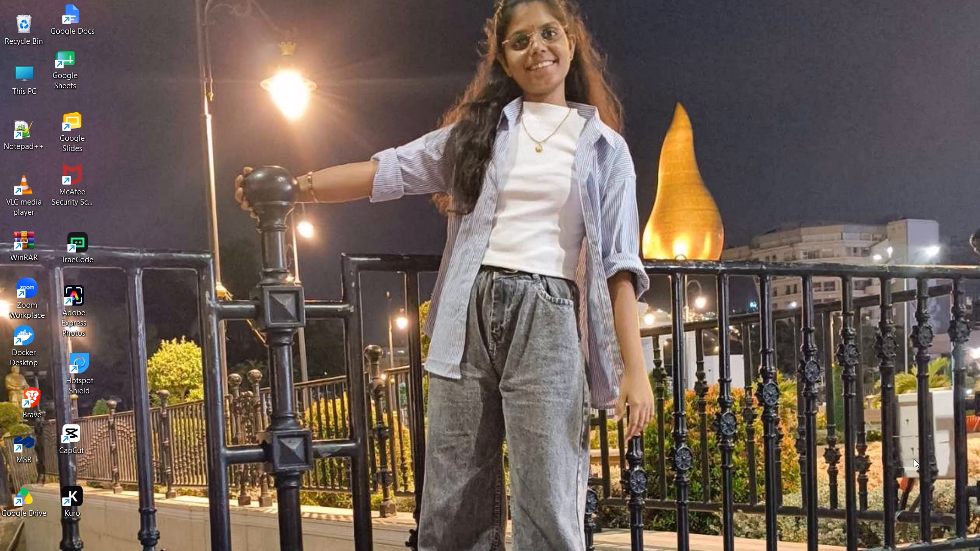
Show the hidden background apps in the system tray.
click(828, 535)
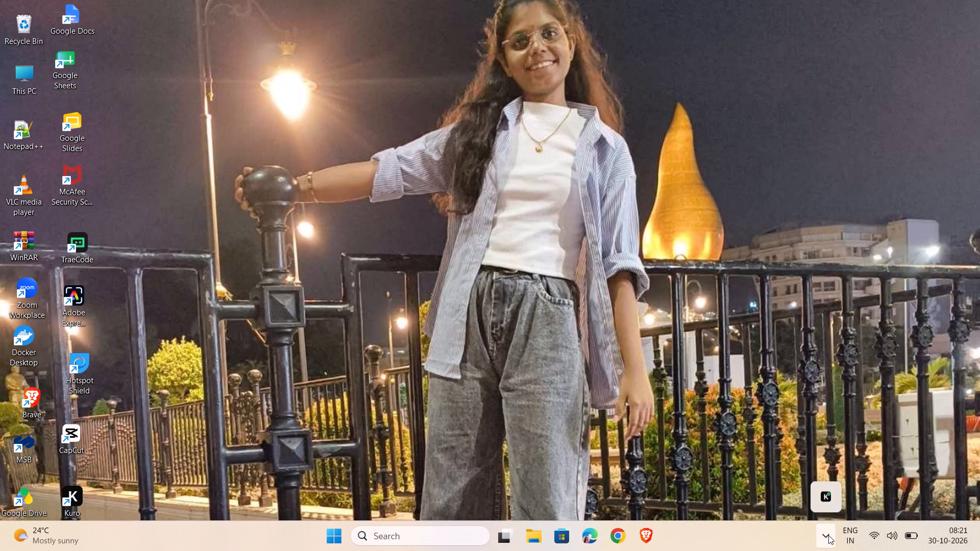